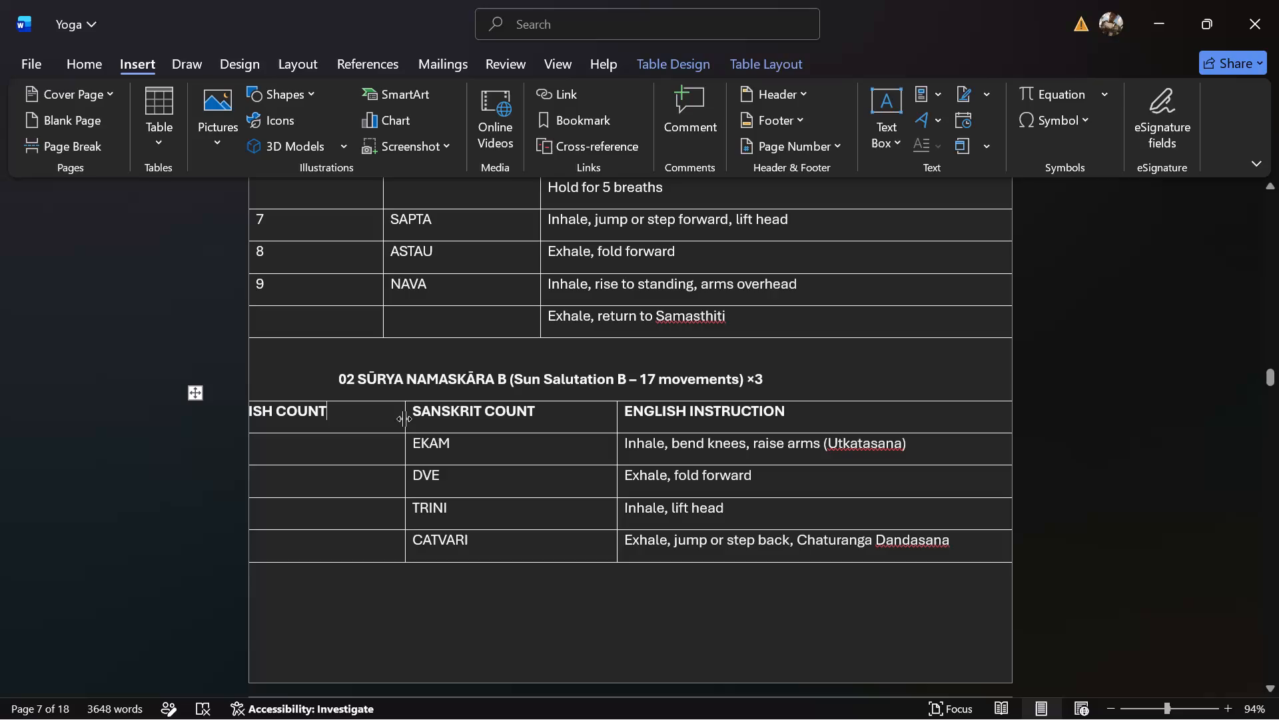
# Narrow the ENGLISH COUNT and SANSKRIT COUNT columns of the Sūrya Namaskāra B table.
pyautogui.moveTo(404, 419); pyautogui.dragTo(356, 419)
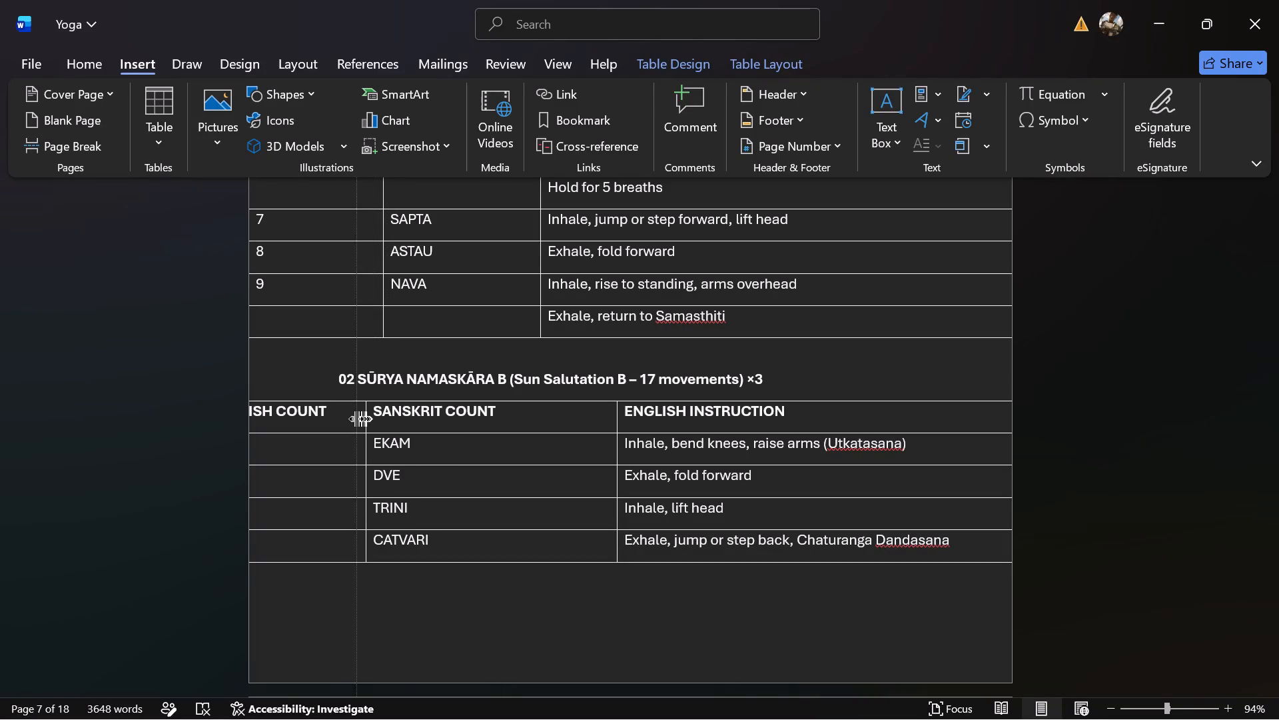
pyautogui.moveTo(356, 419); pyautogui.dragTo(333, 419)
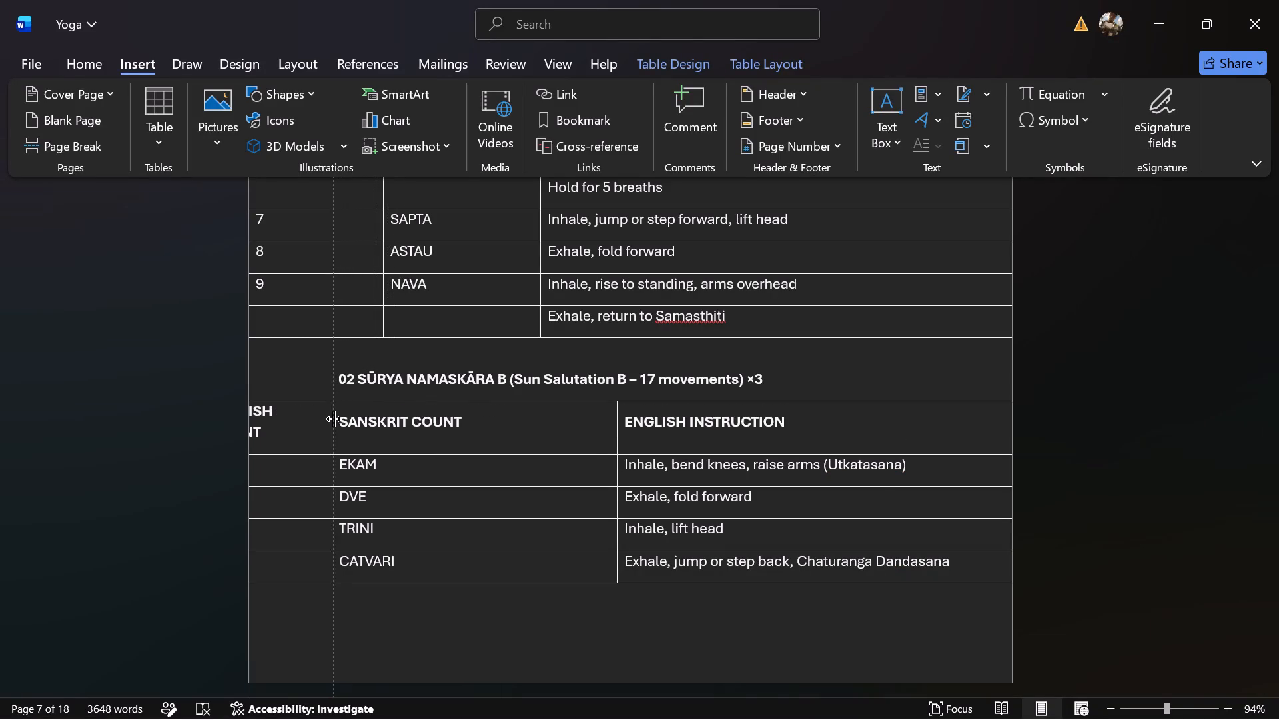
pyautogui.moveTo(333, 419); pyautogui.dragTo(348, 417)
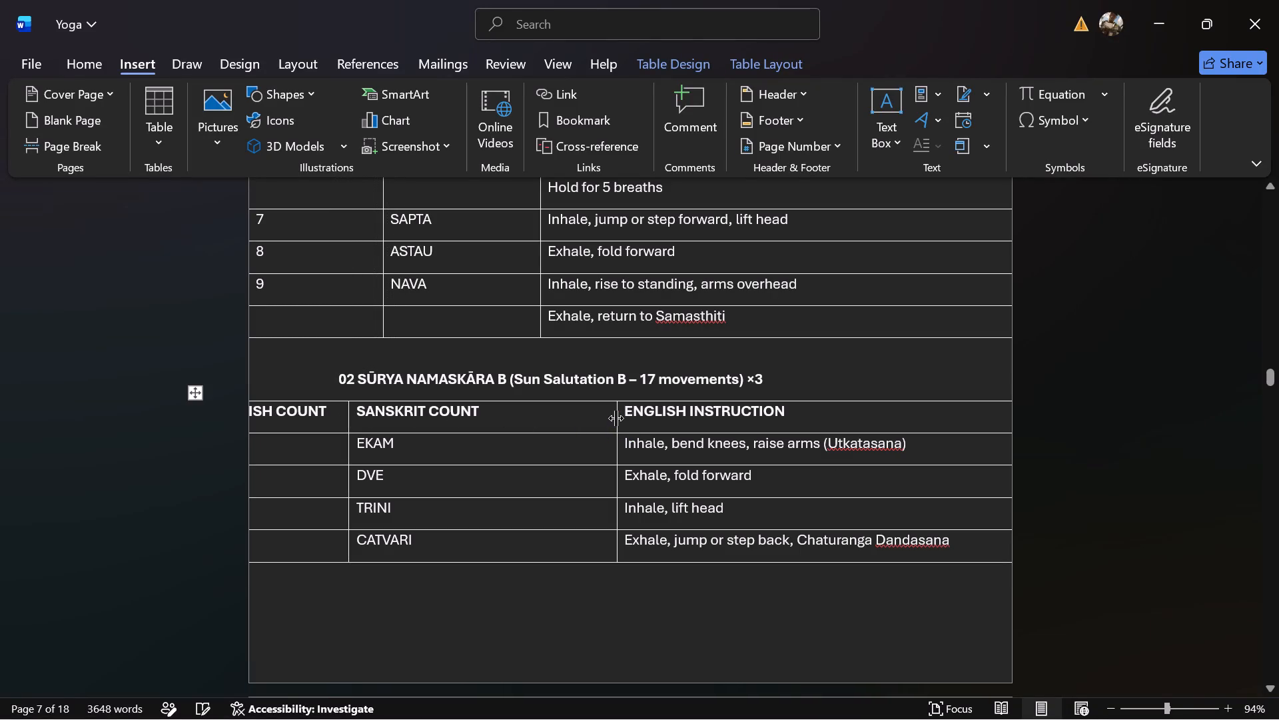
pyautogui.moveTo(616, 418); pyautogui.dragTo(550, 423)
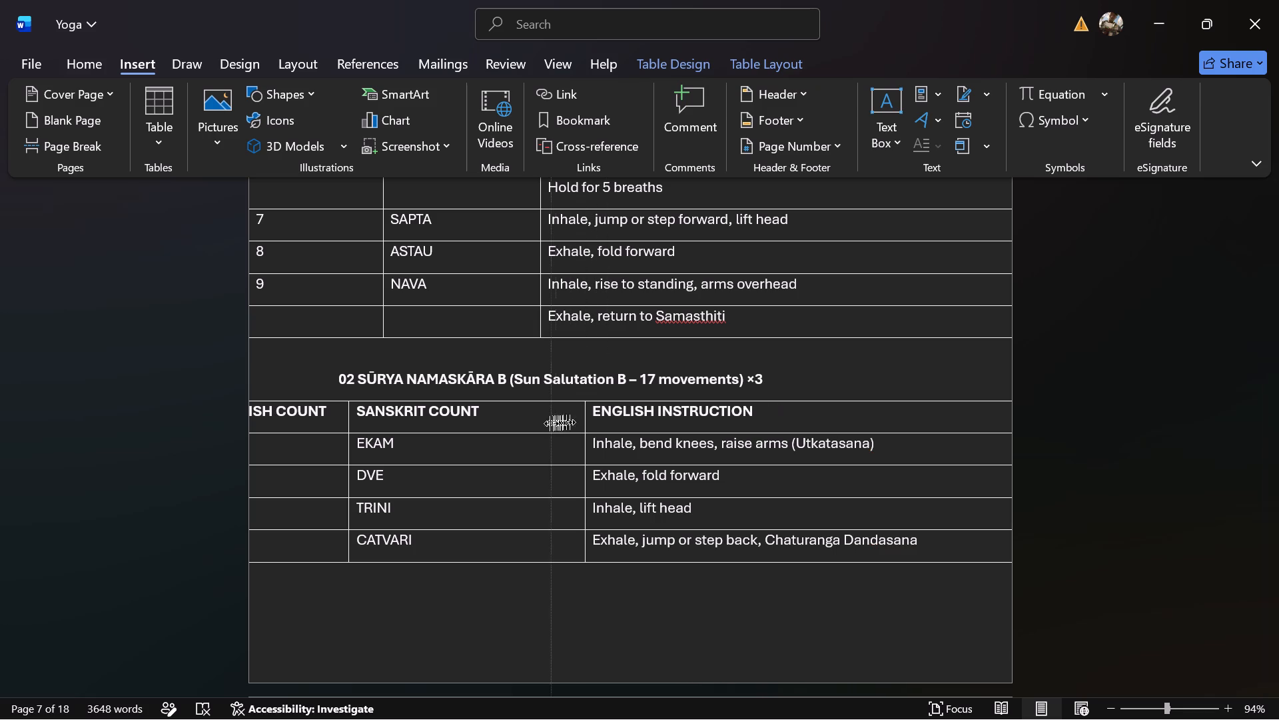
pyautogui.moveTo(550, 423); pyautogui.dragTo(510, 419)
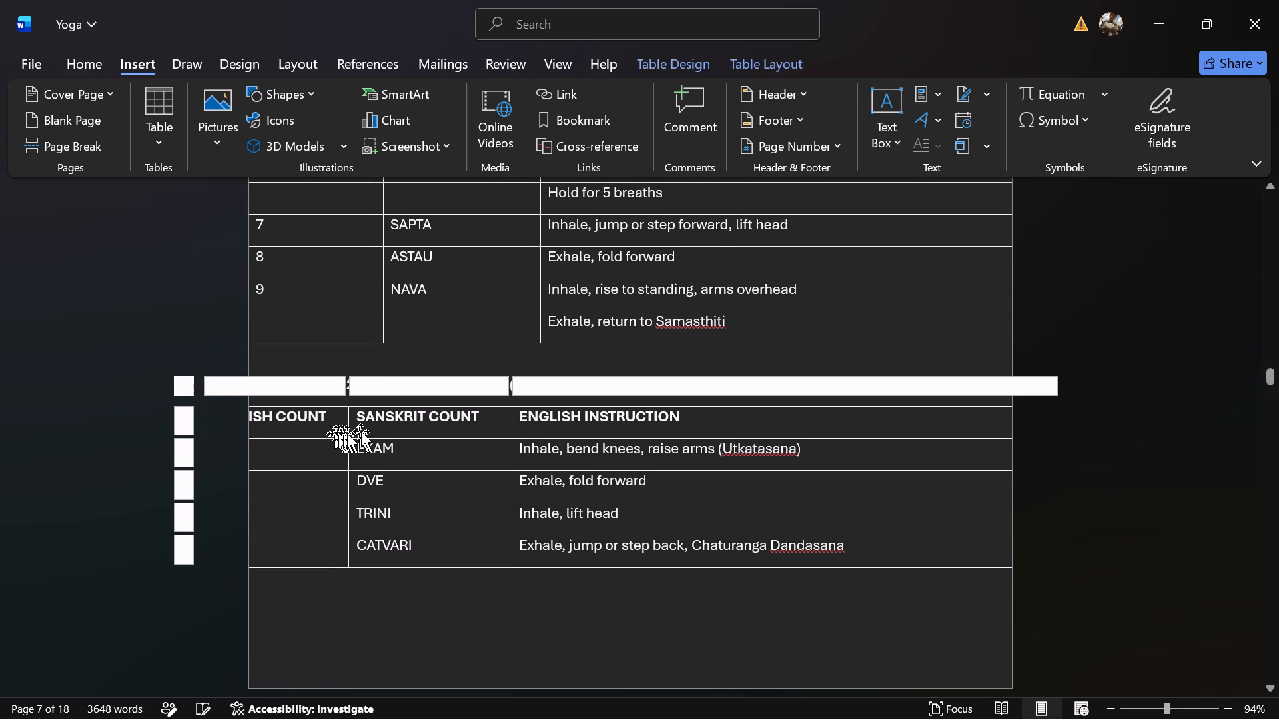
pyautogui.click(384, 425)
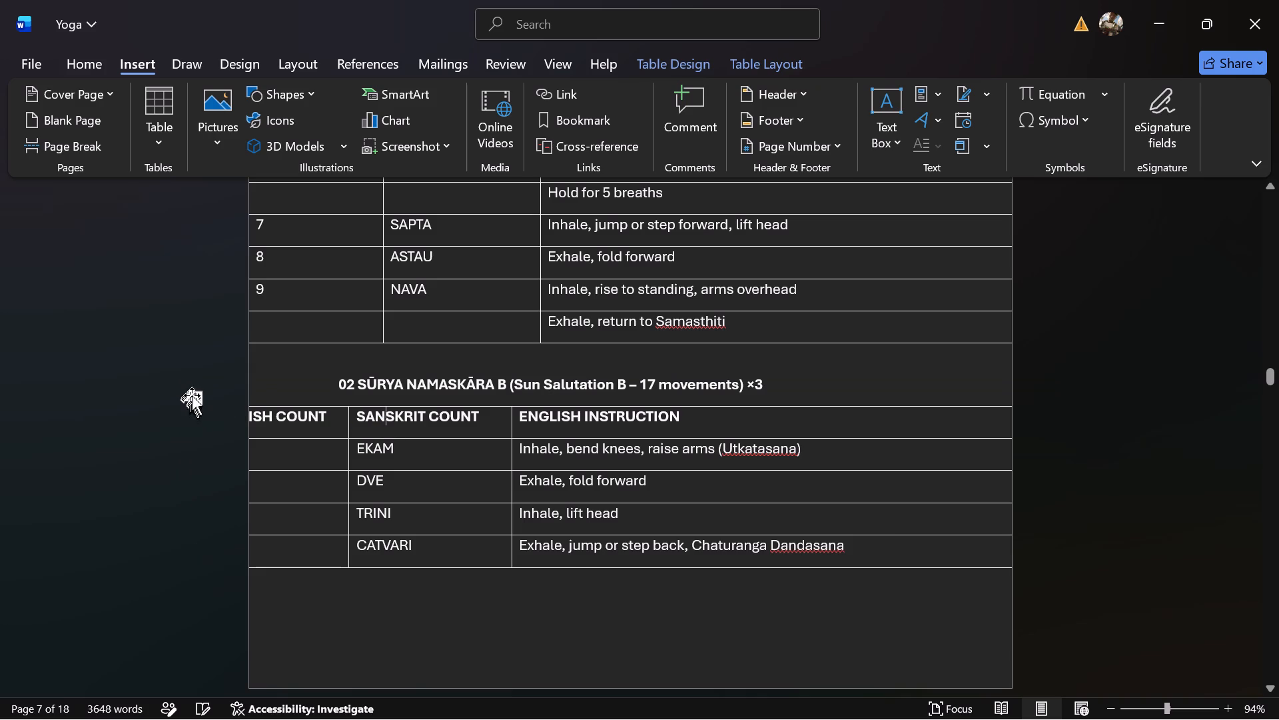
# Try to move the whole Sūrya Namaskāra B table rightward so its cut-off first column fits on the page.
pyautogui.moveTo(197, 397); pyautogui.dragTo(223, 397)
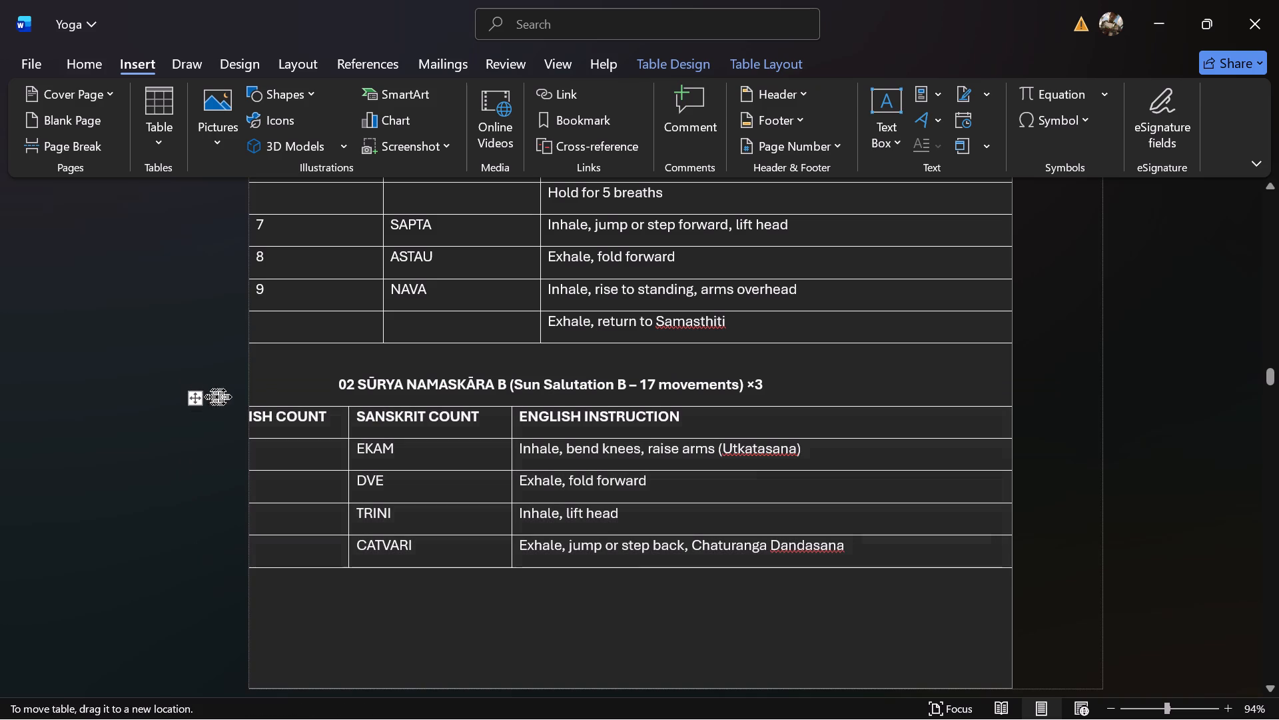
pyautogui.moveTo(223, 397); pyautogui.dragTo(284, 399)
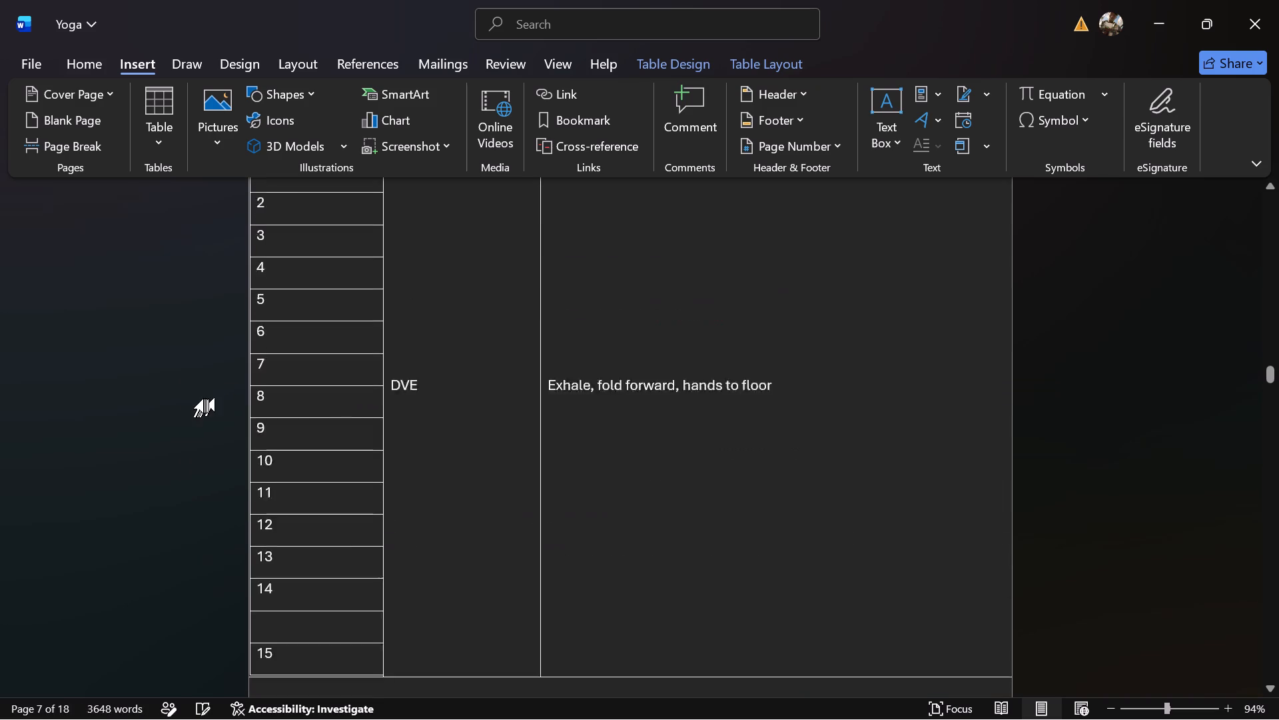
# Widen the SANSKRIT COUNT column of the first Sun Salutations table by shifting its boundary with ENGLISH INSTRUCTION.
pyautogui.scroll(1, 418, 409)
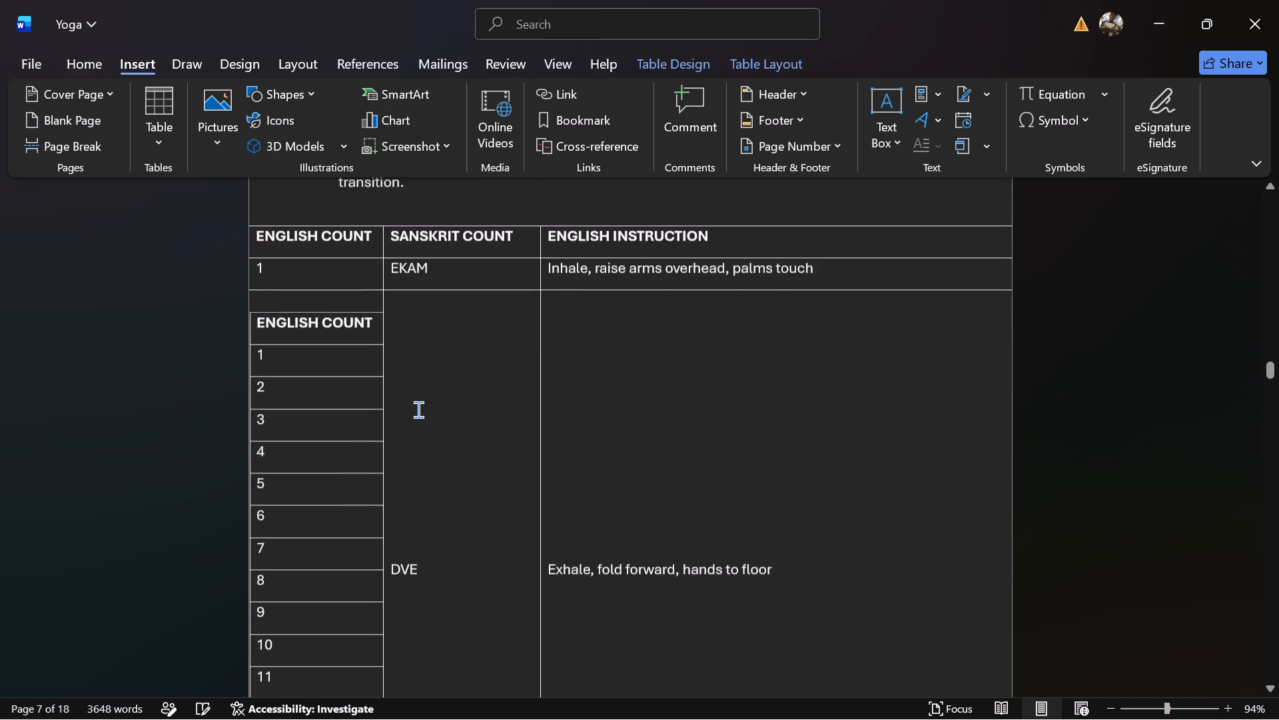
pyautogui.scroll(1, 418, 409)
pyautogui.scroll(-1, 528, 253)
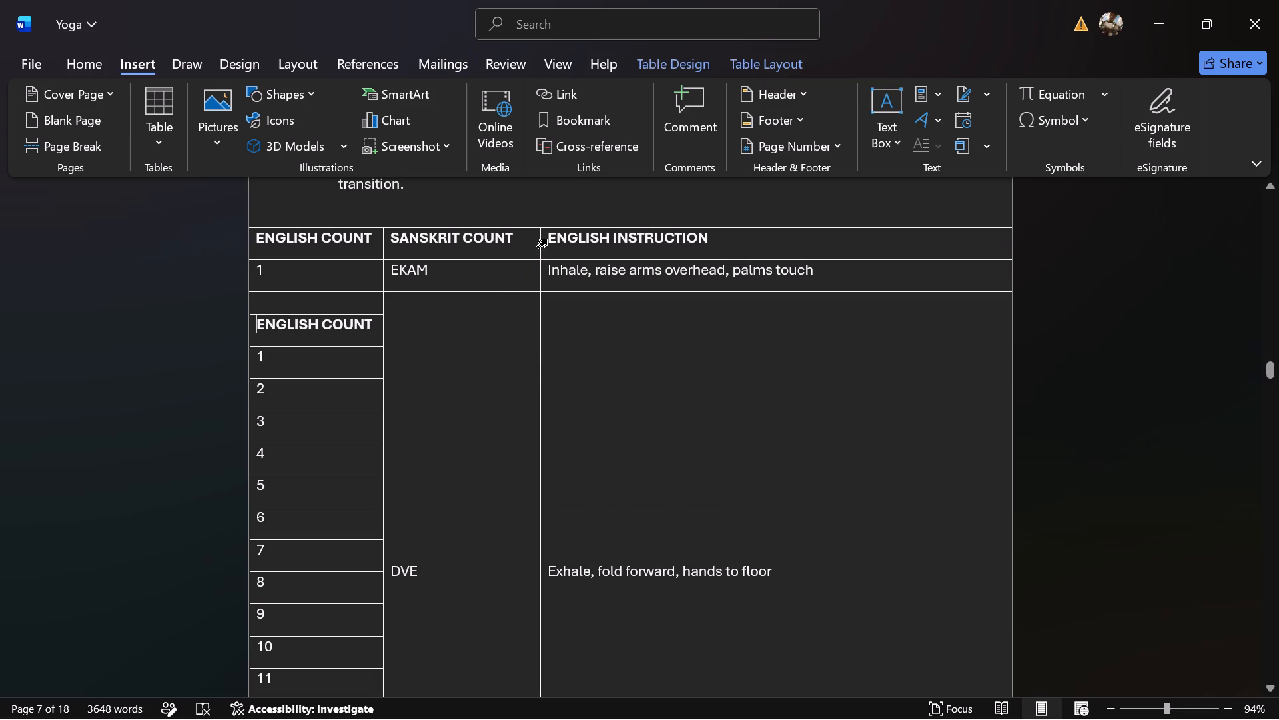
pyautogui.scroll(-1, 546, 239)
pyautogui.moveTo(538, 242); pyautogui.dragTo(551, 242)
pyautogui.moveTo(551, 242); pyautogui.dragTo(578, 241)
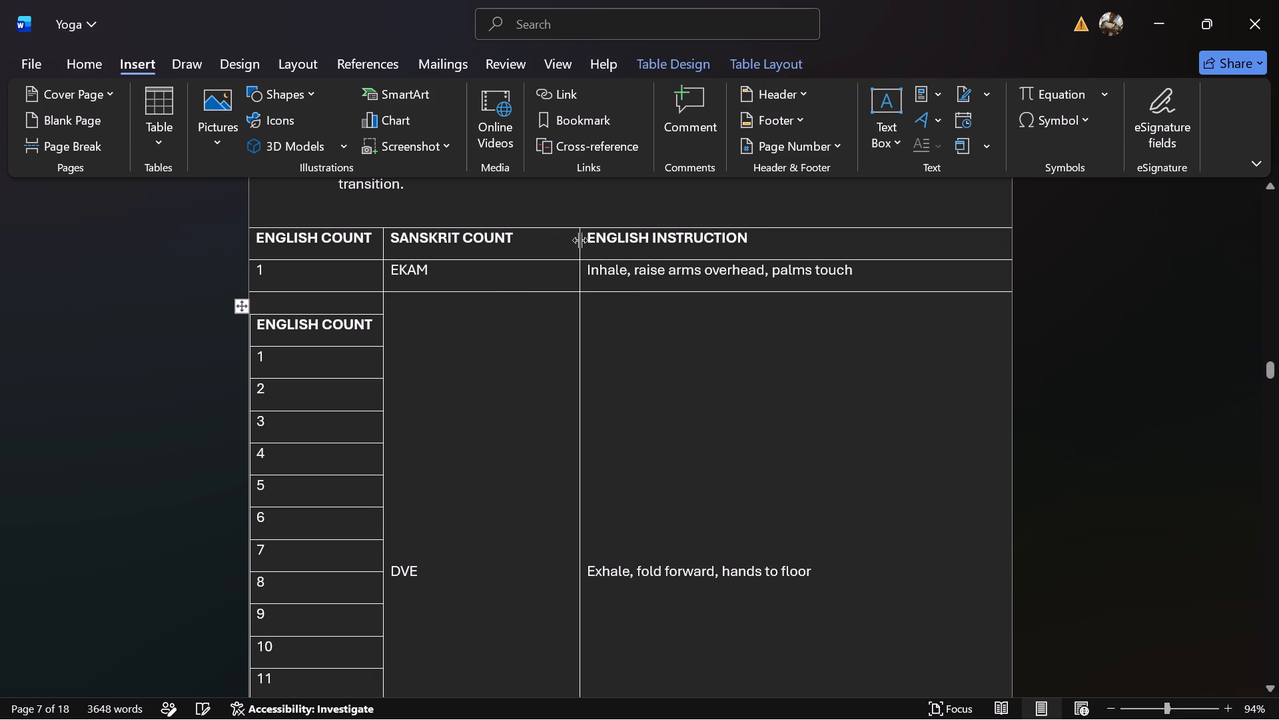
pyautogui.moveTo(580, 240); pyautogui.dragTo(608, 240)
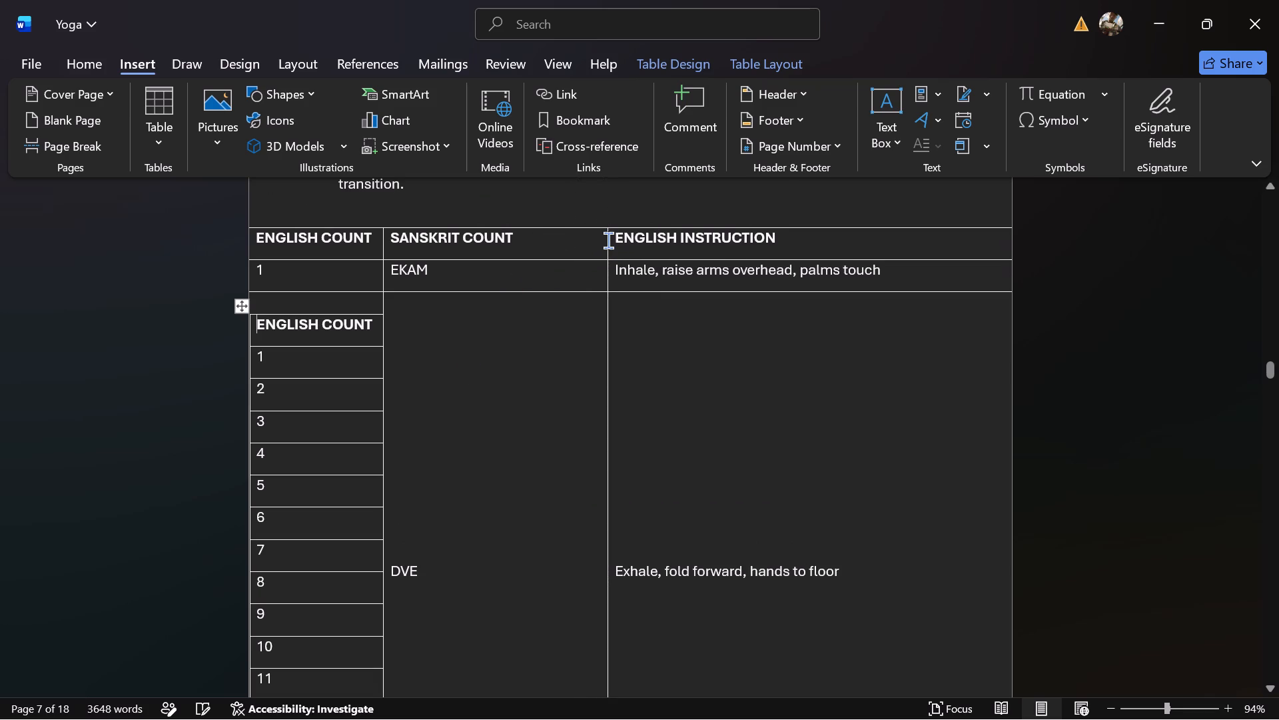
# Examine how the moved table sits inside the Sun Salutations table across pages 7 and 8.
pyautogui.keyDown('ctrl'); pyautogui.scroll(-1, 608, 240); pyautogui.keyUp('ctrl')
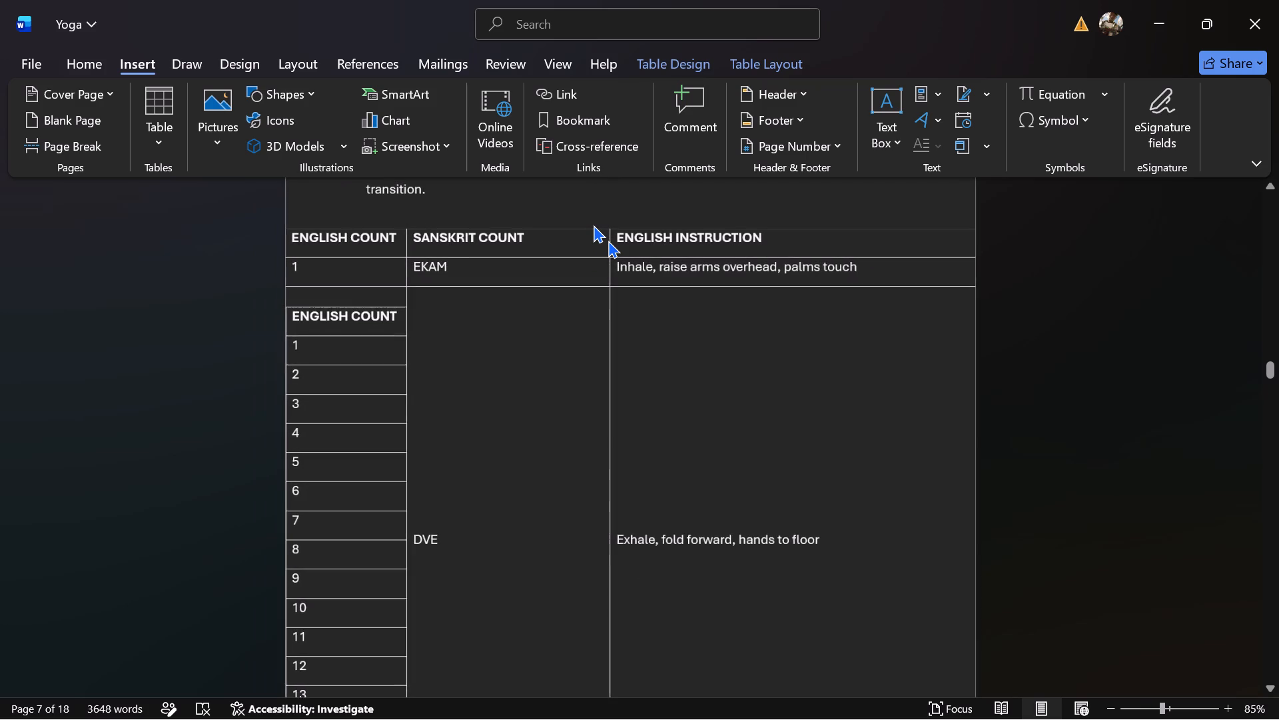
pyautogui.scroll(-3, 624, 451)
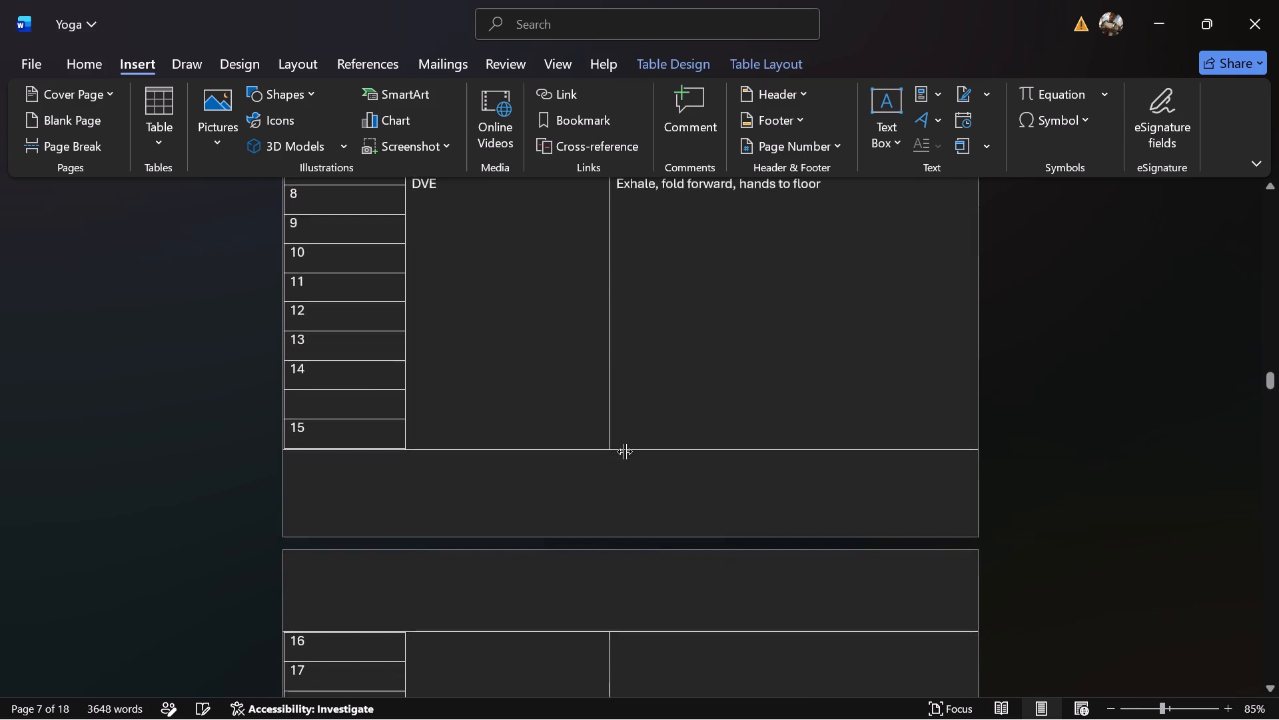
pyautogui.scroll(-4, 624, 451)
pyautogui.scroll(6, 624, 451)
pyautogui.scroll(-3, 624, 451)
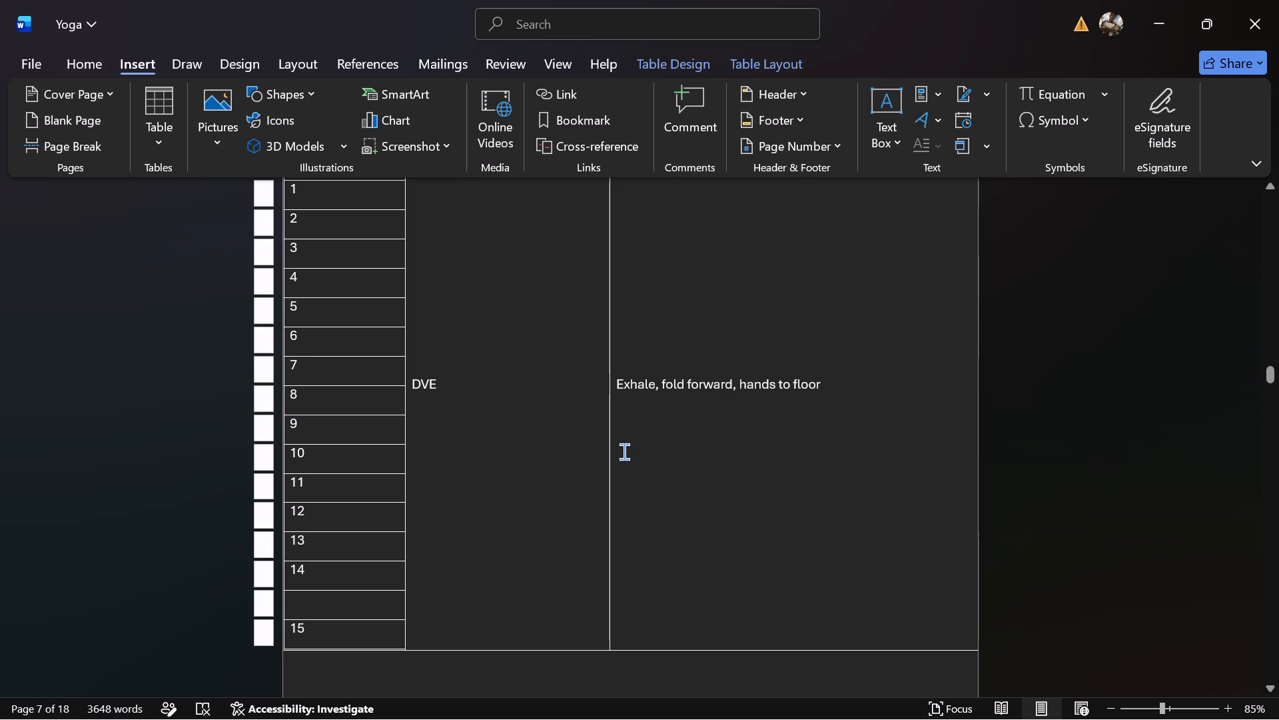
pyautogui.scroll(2, 624, 451)
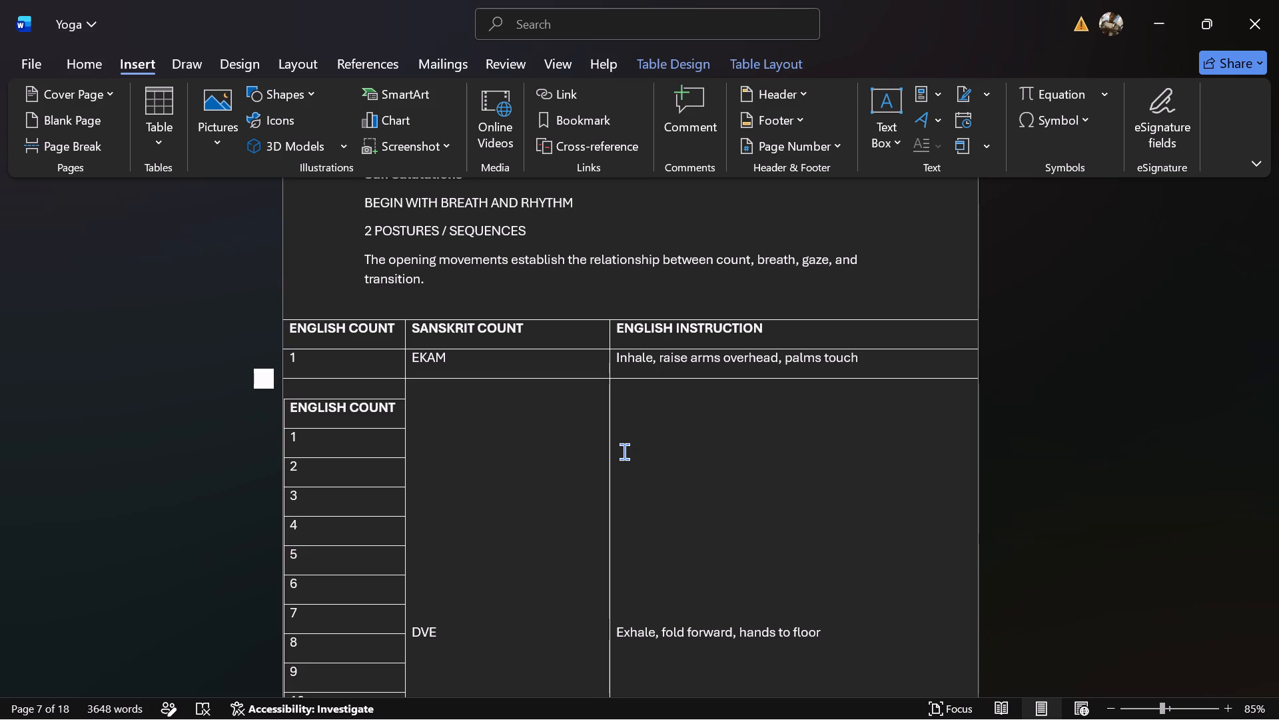
pyautogui.scroll(1, 624, 451)
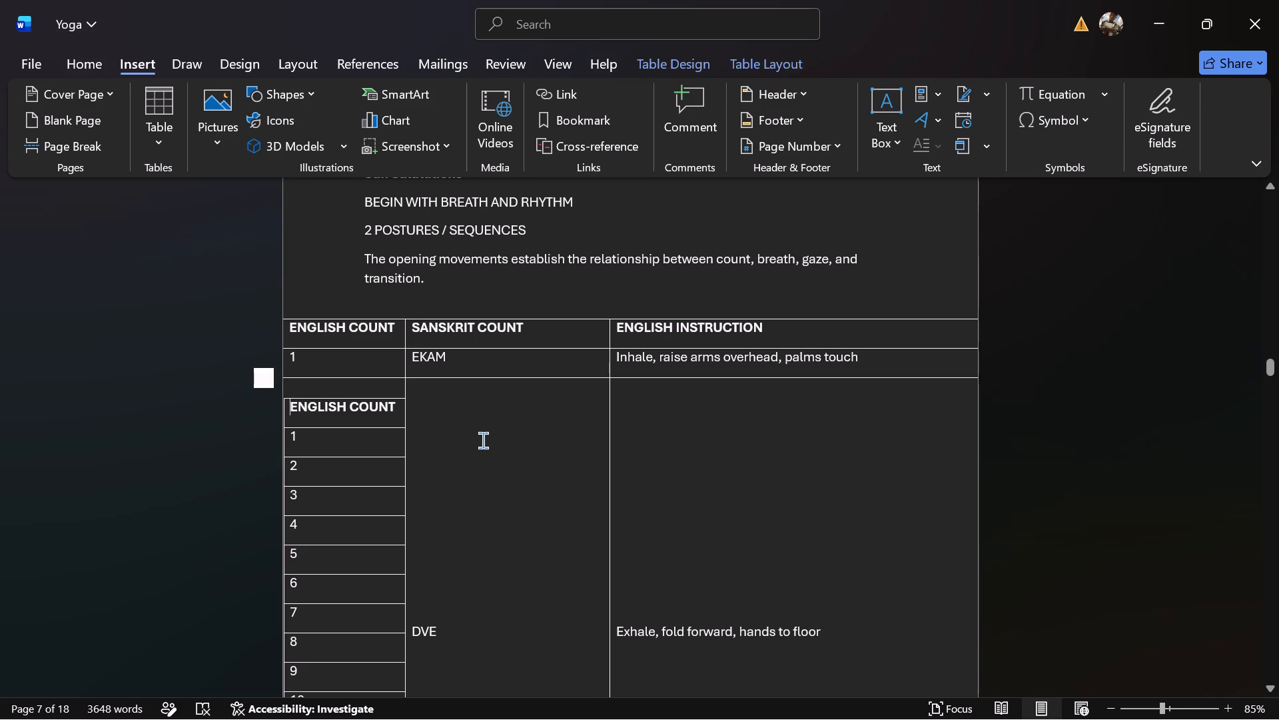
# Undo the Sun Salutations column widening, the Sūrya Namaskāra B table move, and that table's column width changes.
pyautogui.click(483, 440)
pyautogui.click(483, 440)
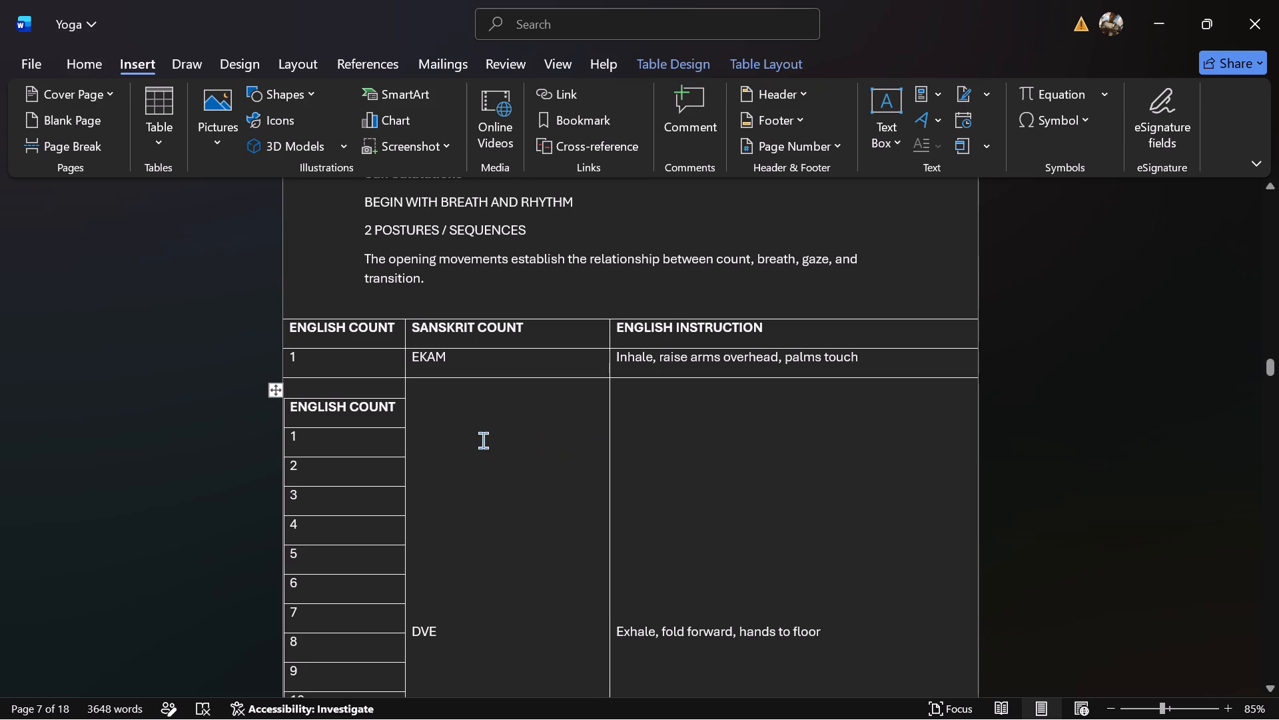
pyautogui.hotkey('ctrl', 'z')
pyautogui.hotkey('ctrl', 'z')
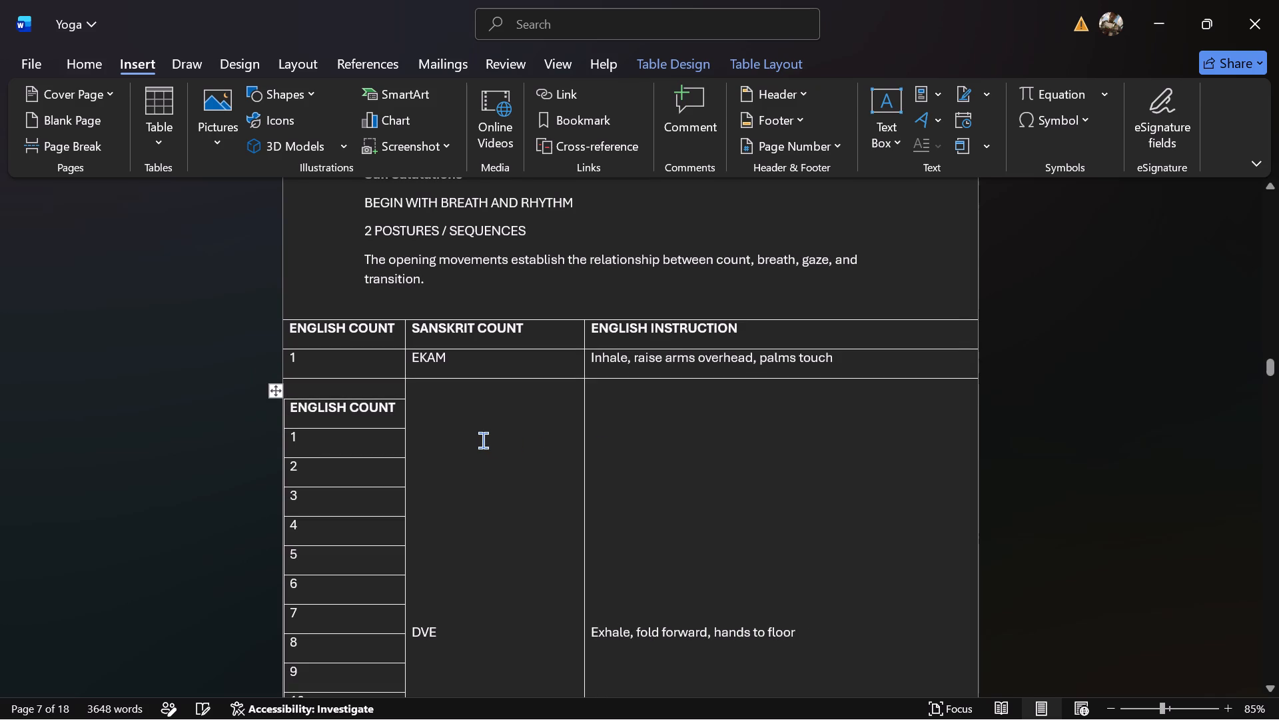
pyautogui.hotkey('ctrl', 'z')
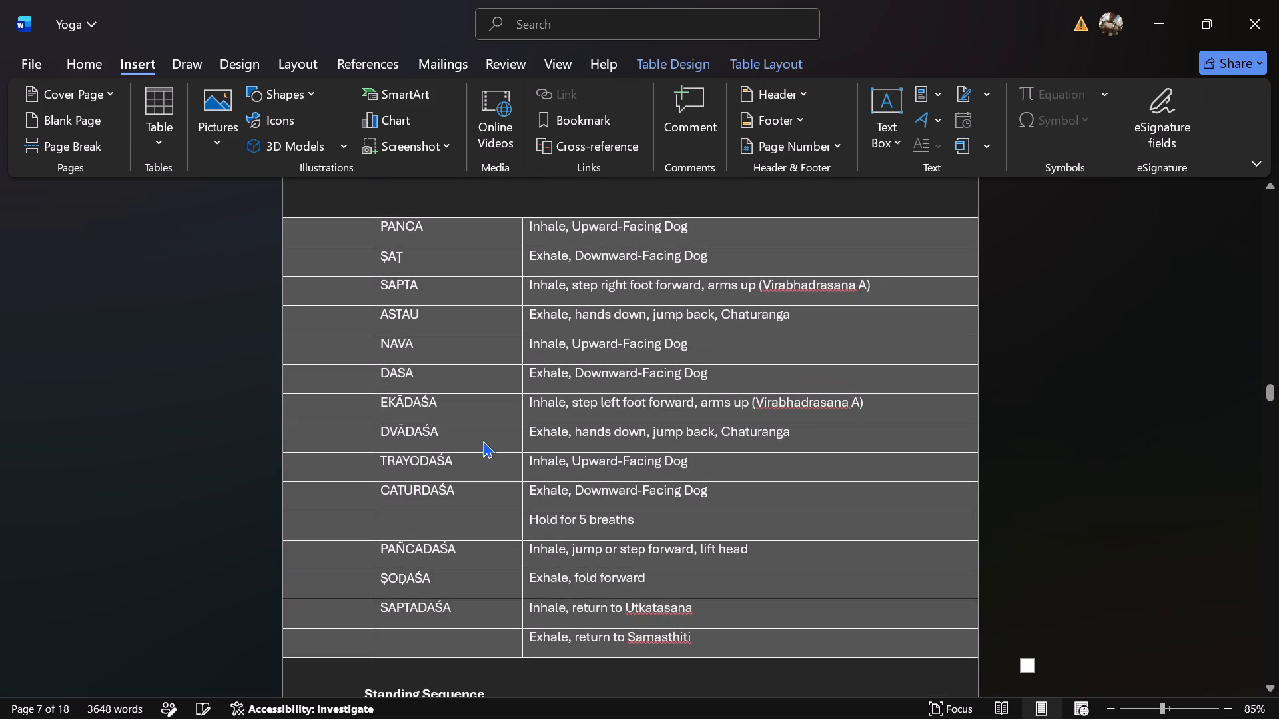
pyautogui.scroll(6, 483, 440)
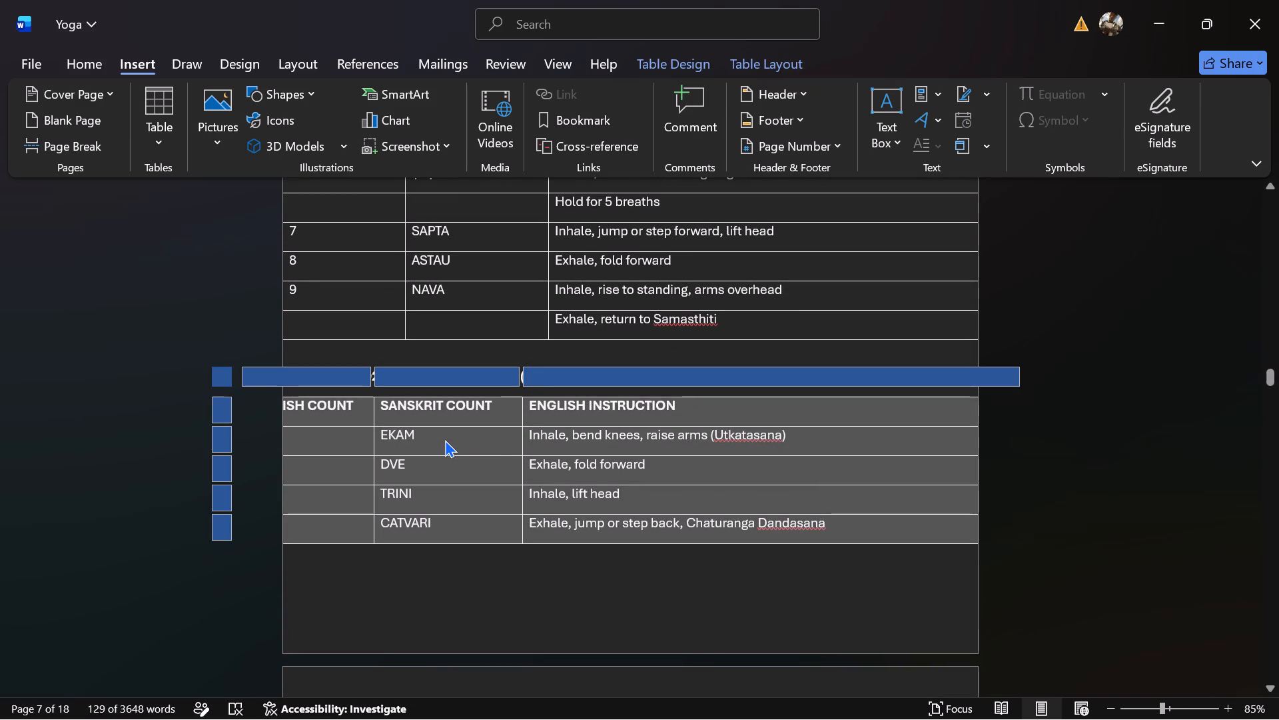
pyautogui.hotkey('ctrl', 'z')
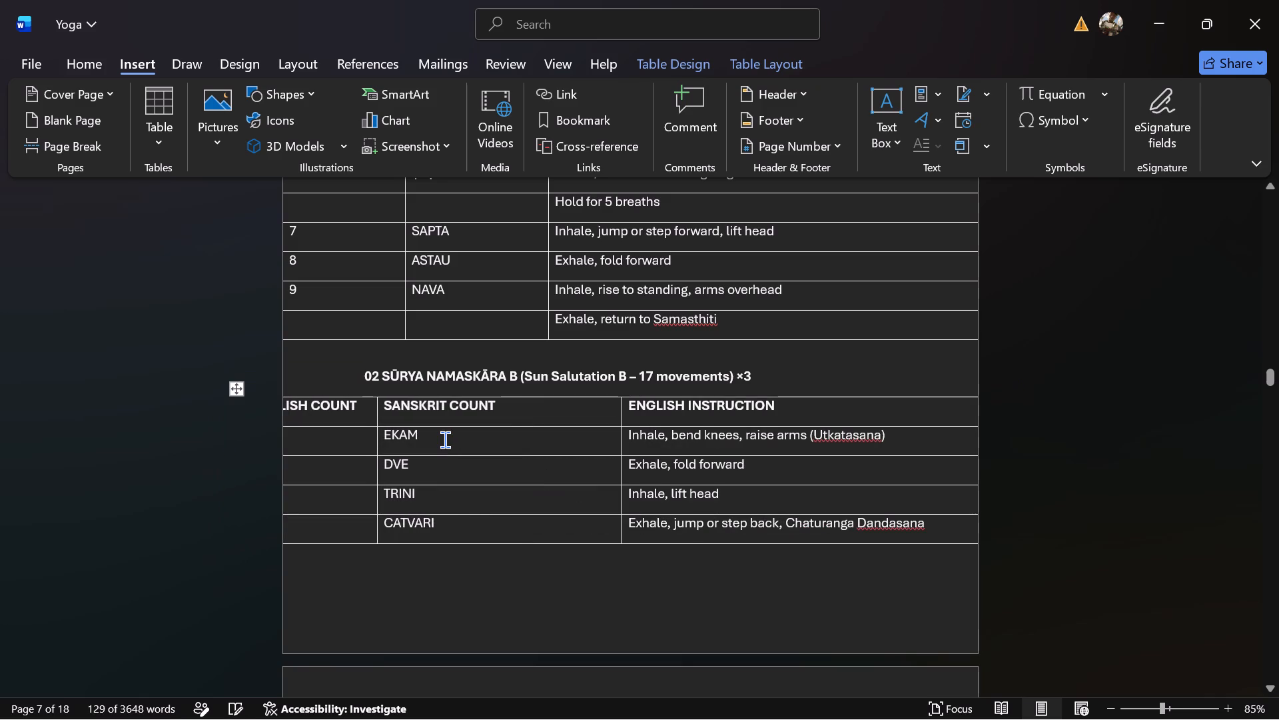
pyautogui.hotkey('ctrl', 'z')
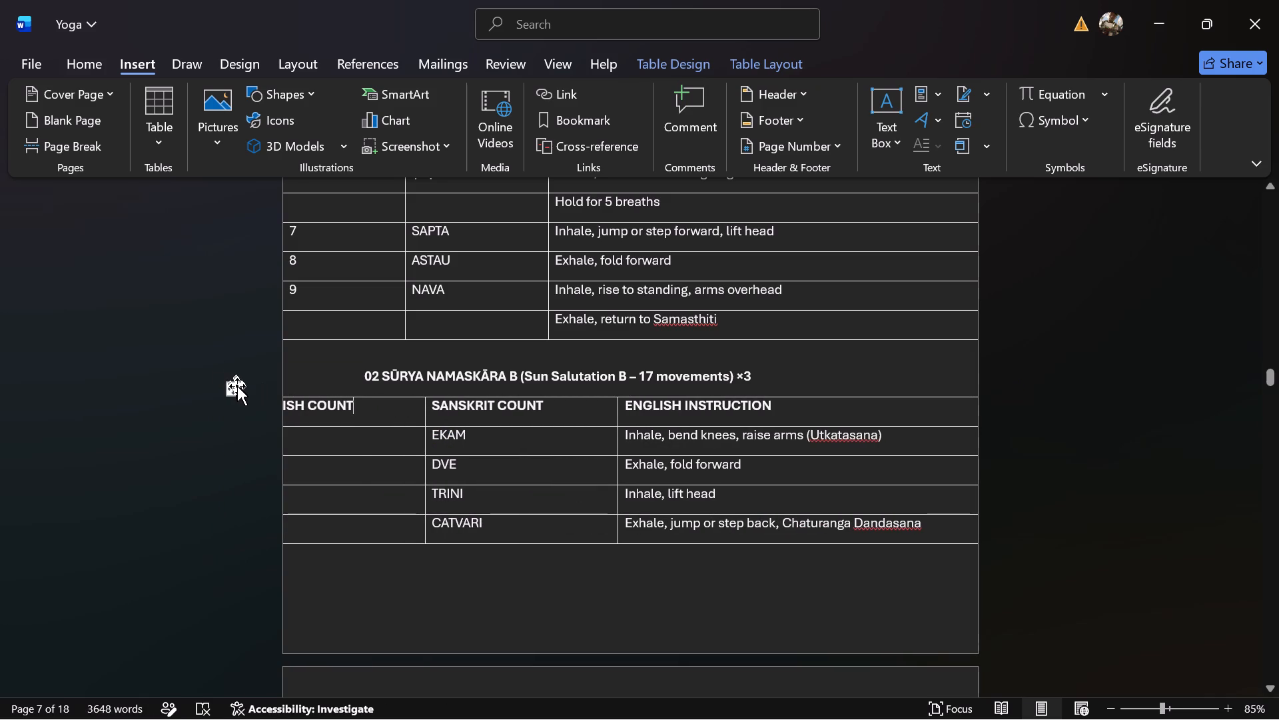
# Move the whole Sūrya Namaskāra B table rightward, toward the page's left text margin.
pyautogui.moveTo(237, 387); pyautogui.dragTo(325, 398)
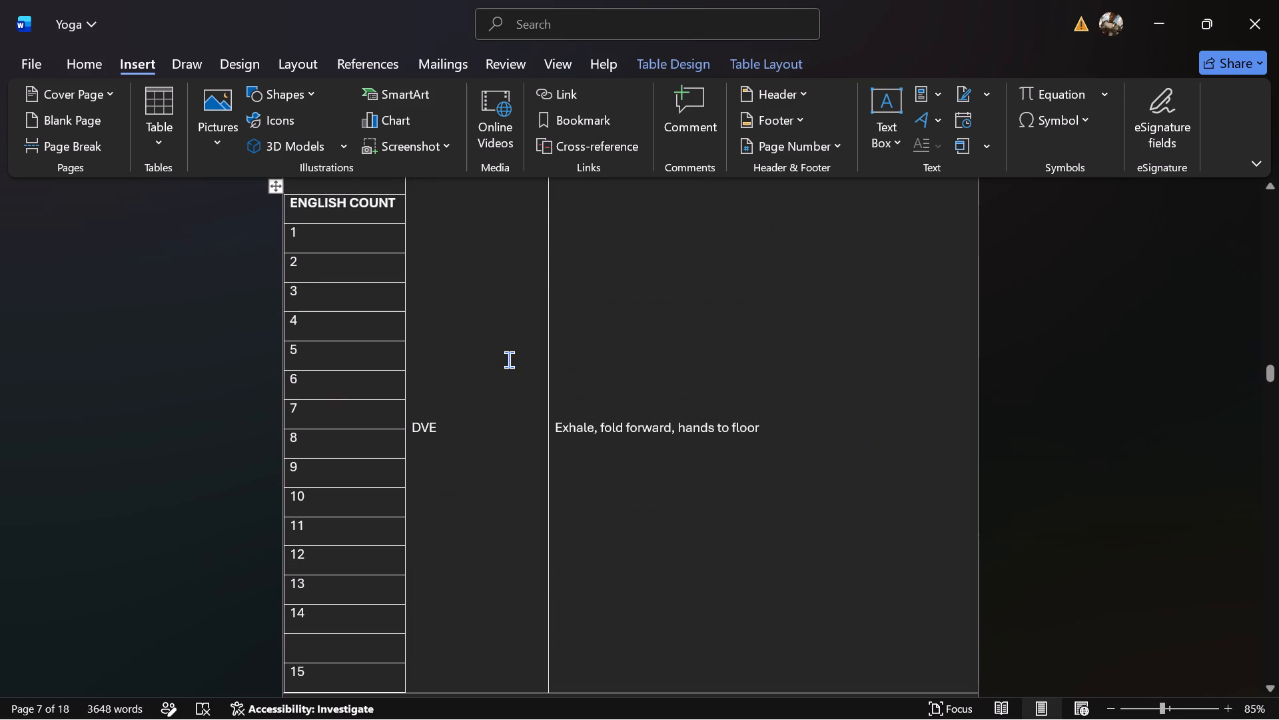
# Examine the placement of the moved table, the Sun Salutations rows, and the headings down to the Standing Sequence section.
pyautogui.scroll(-2, 509, 359)
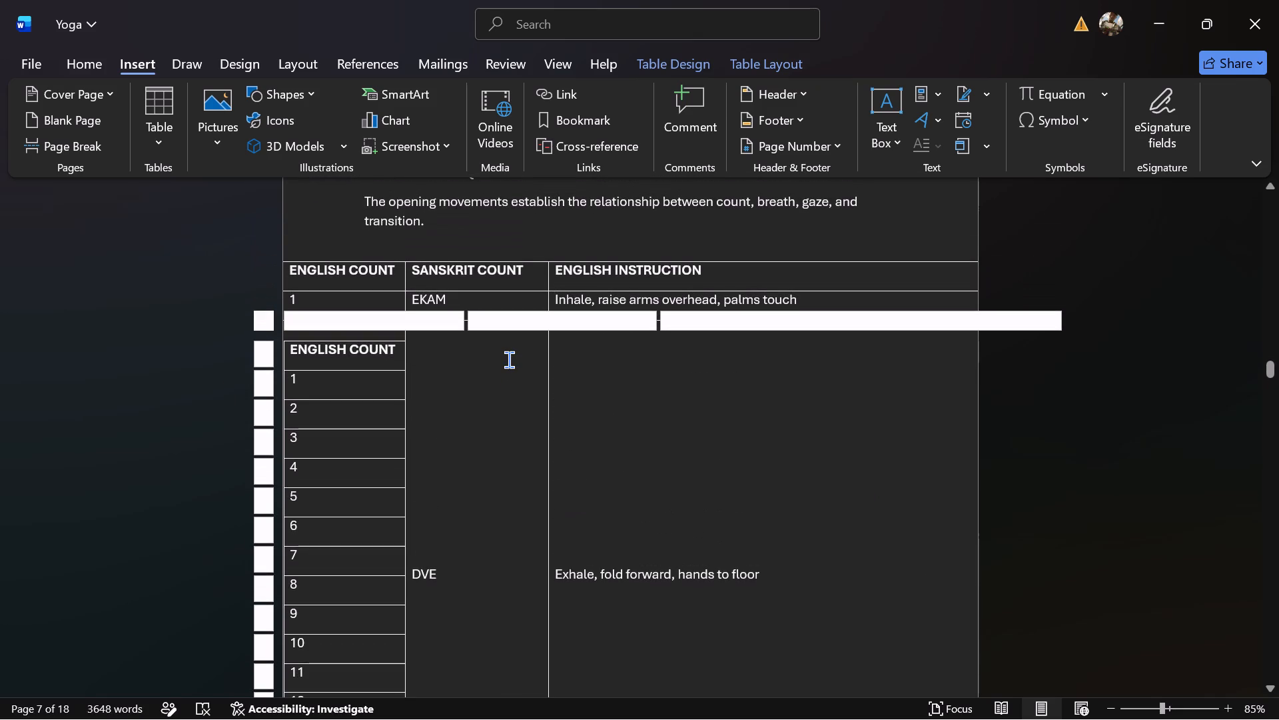
pyautogui.scroll(-1, 509, 359)
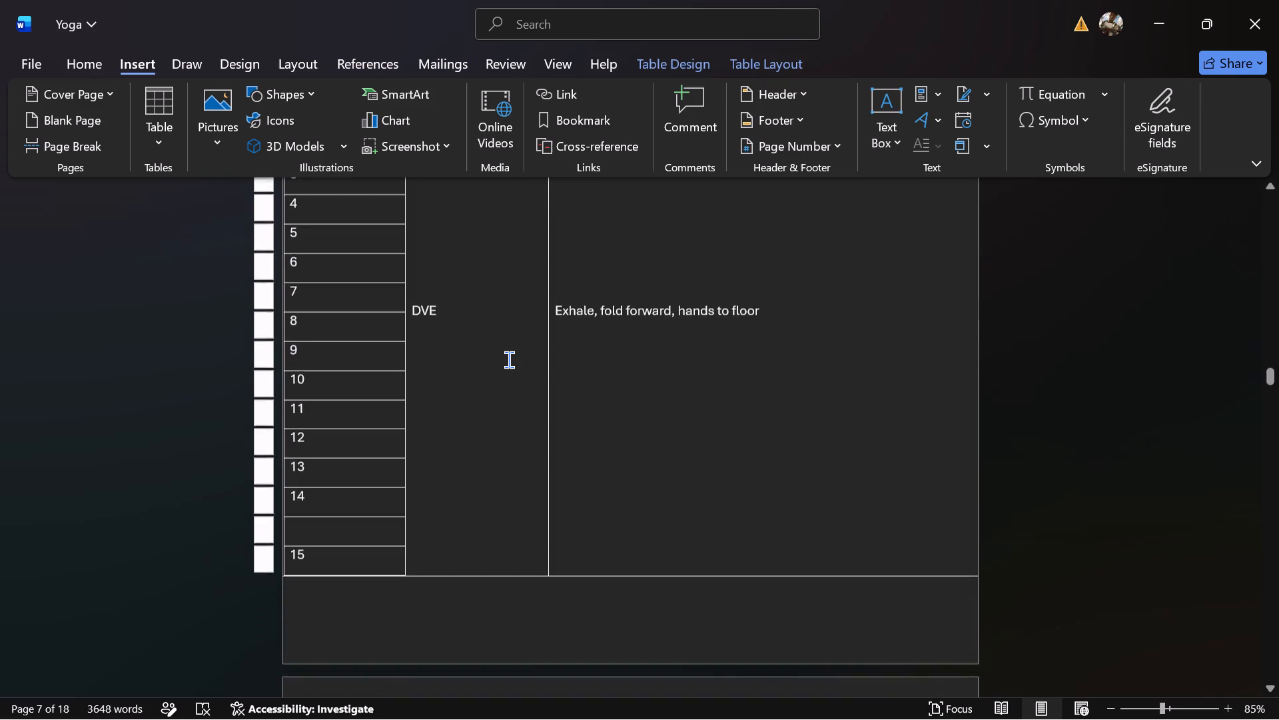
pyautogui.scroll(-6, 509, 359)
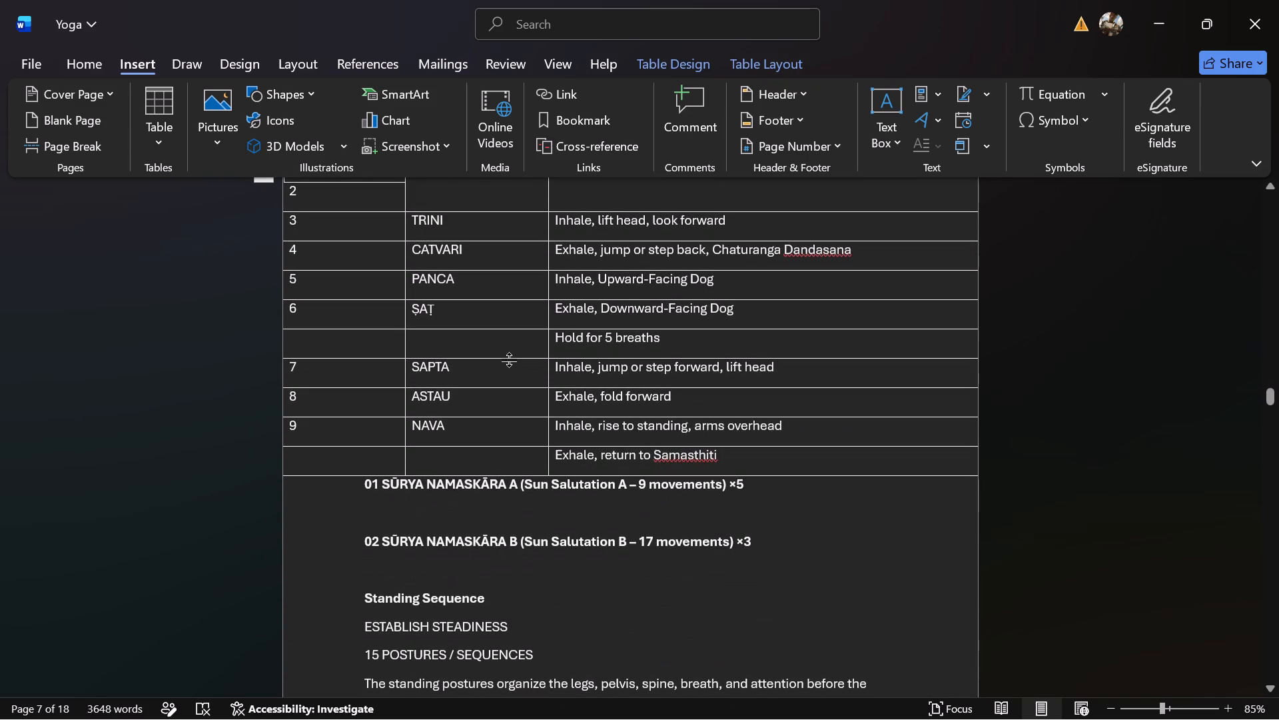
pyautogui.scroll(-1, 509, 359)
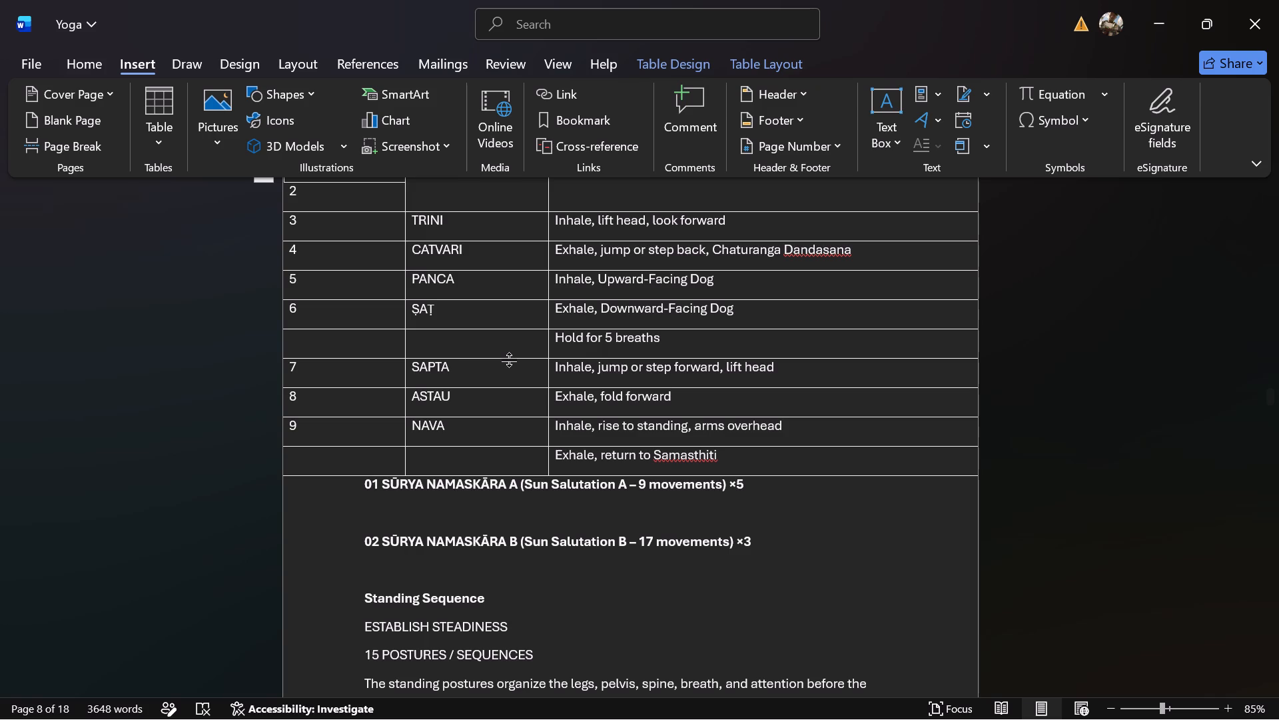
pyautogui.scroll(-1, 509, 359)
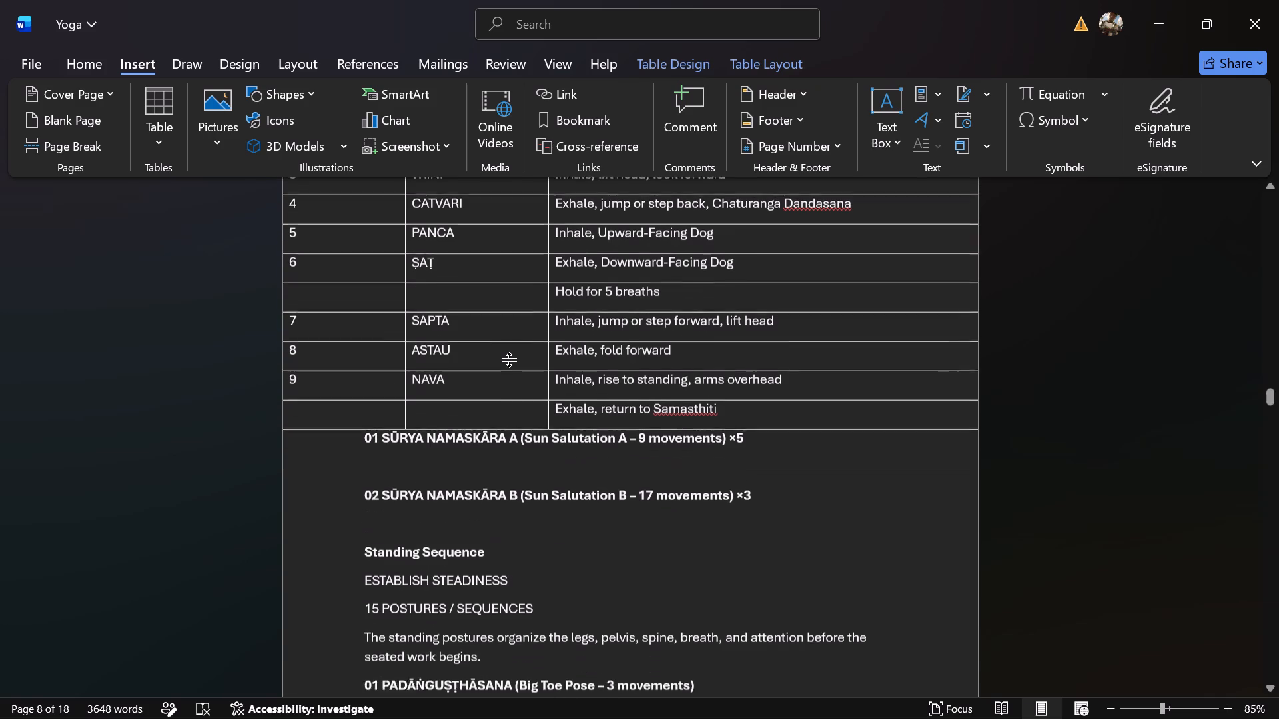
pyautogui.scroll(-2, 509, 359)
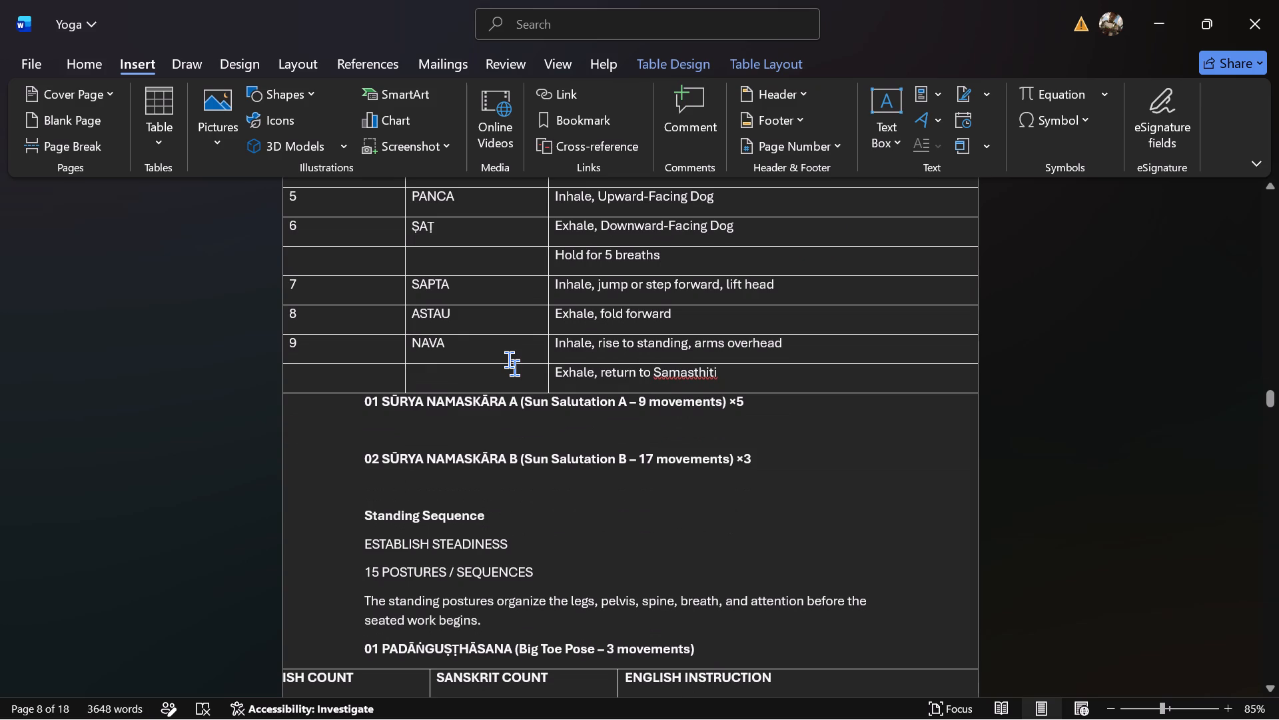
pyautogui.scroll(-1, 509, 359)
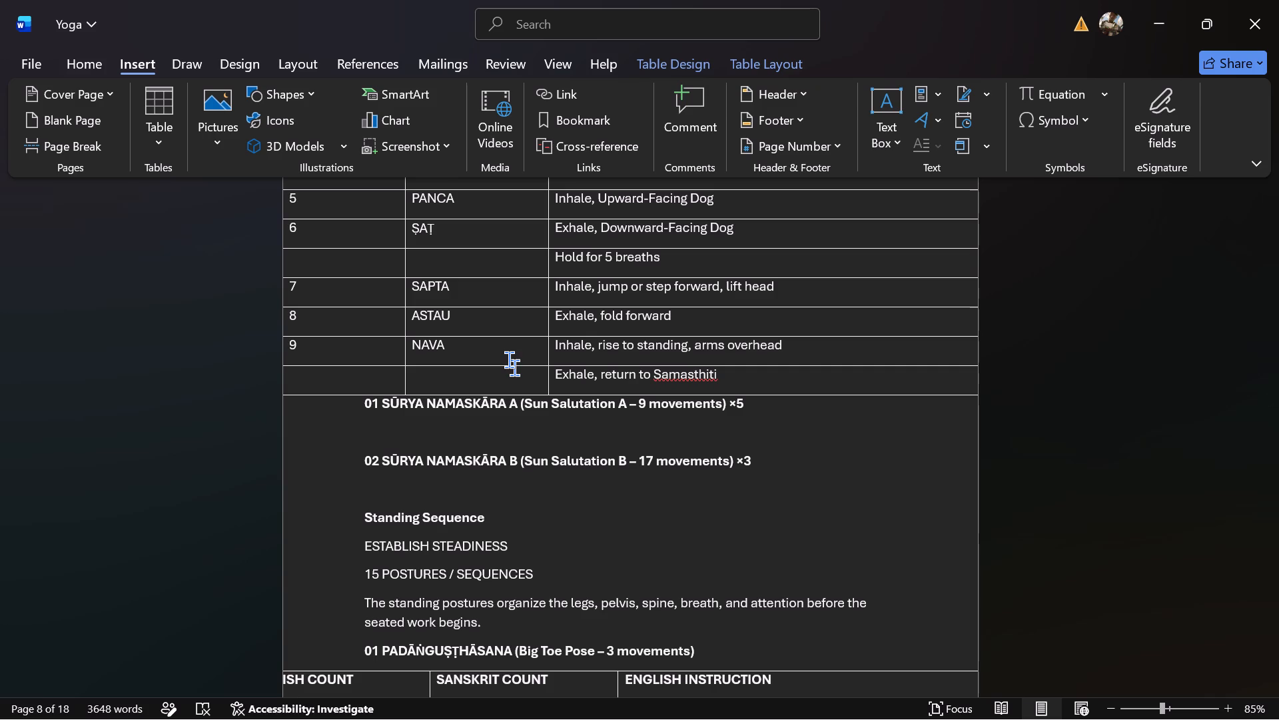
pyautogui.scroll(-1, 509, 359)
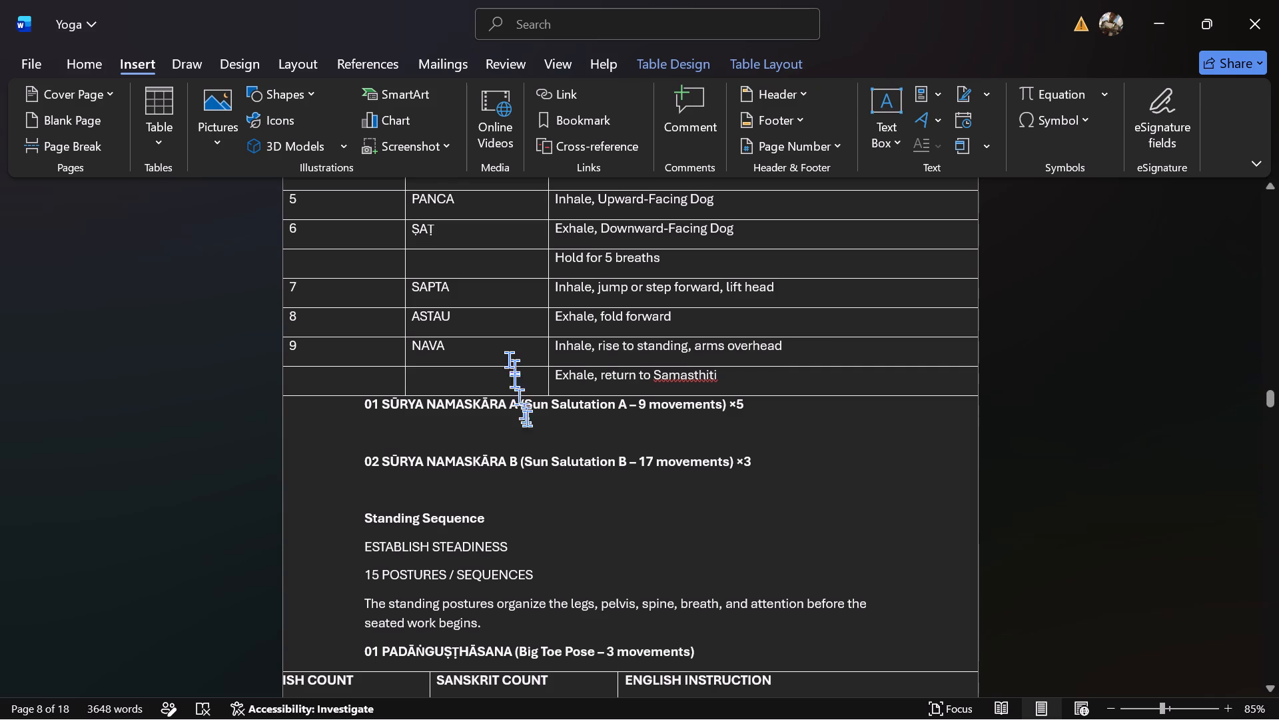
pyautogui.scroll(-1, 551, 491)
pyautogui.scroll(8, 551, 491)
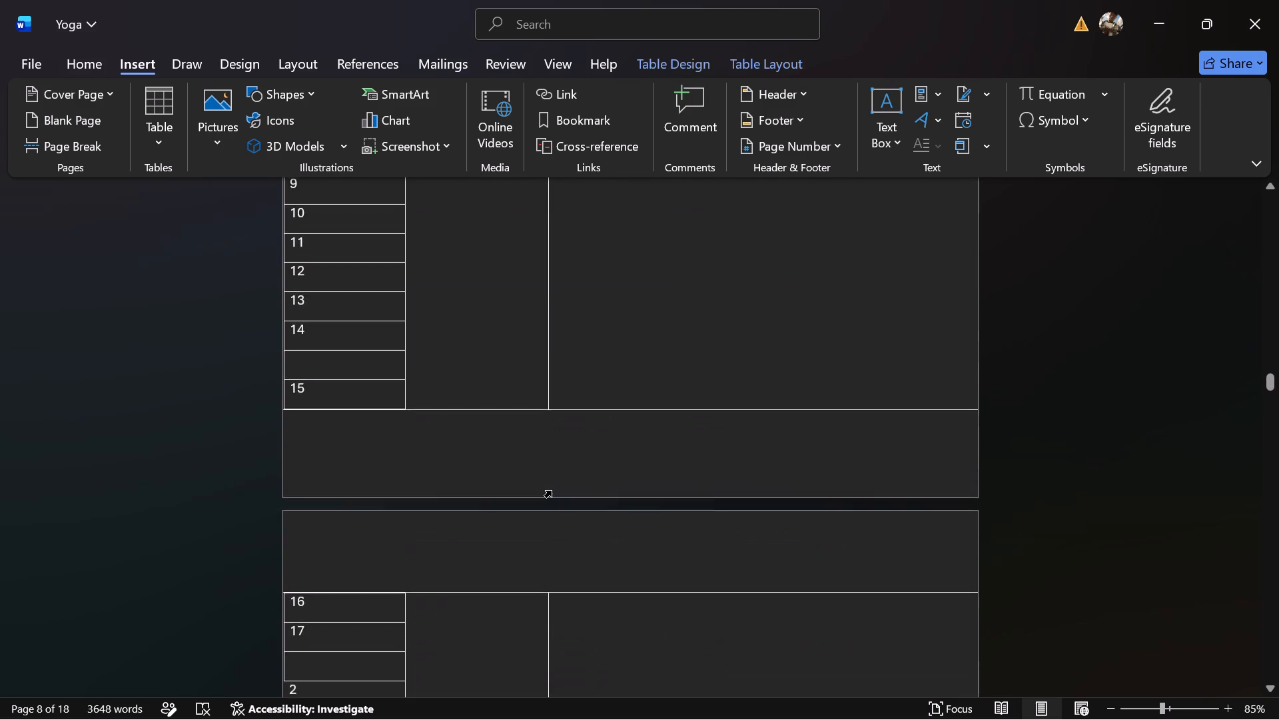
pyautogui.scroll(3, 551, 491)
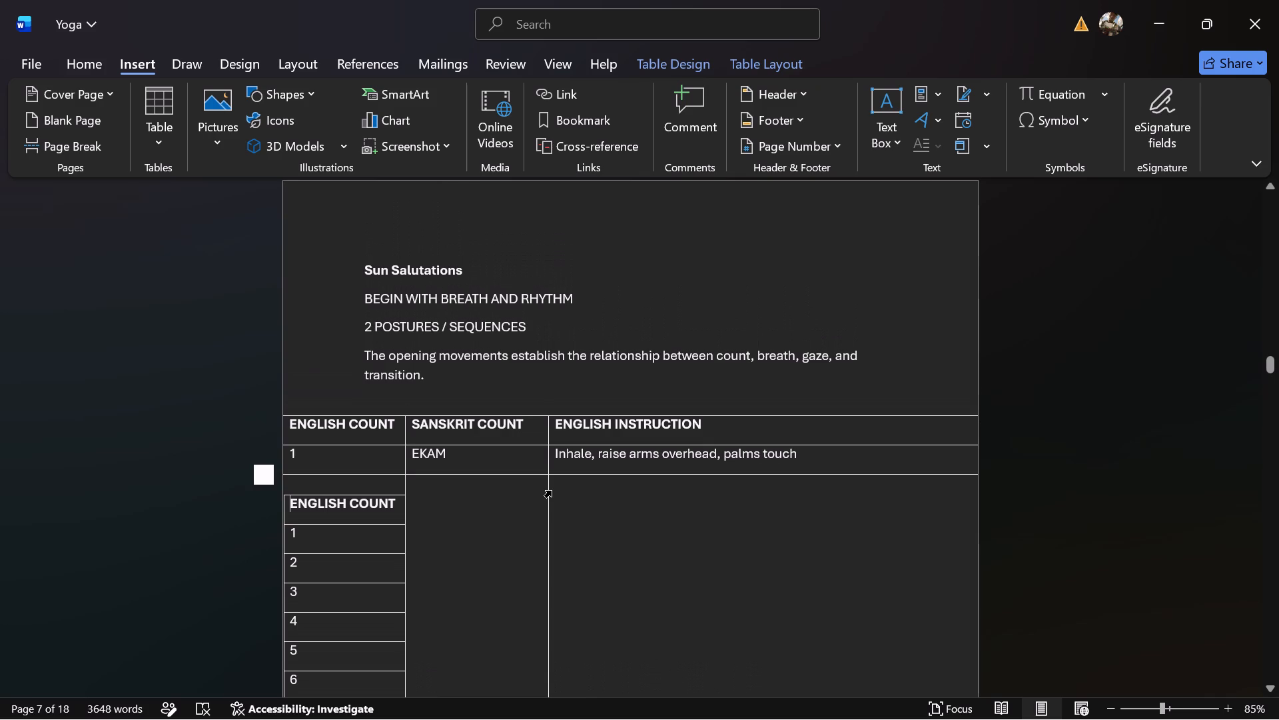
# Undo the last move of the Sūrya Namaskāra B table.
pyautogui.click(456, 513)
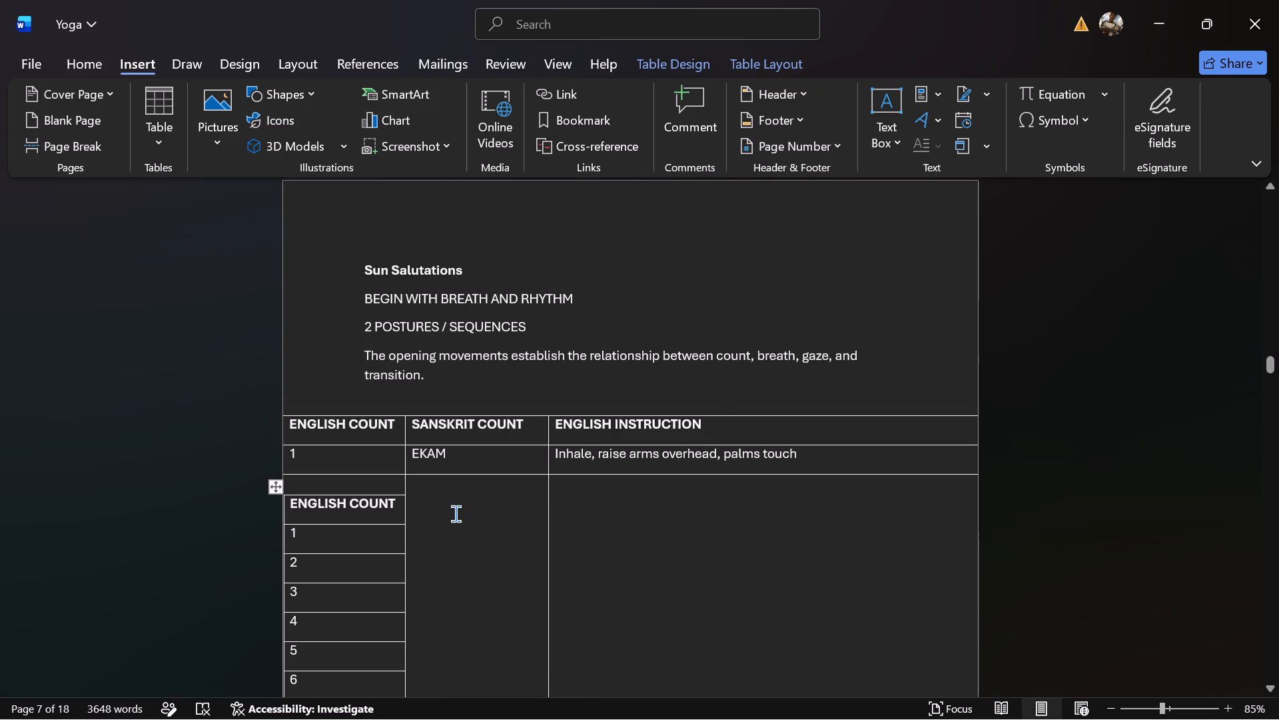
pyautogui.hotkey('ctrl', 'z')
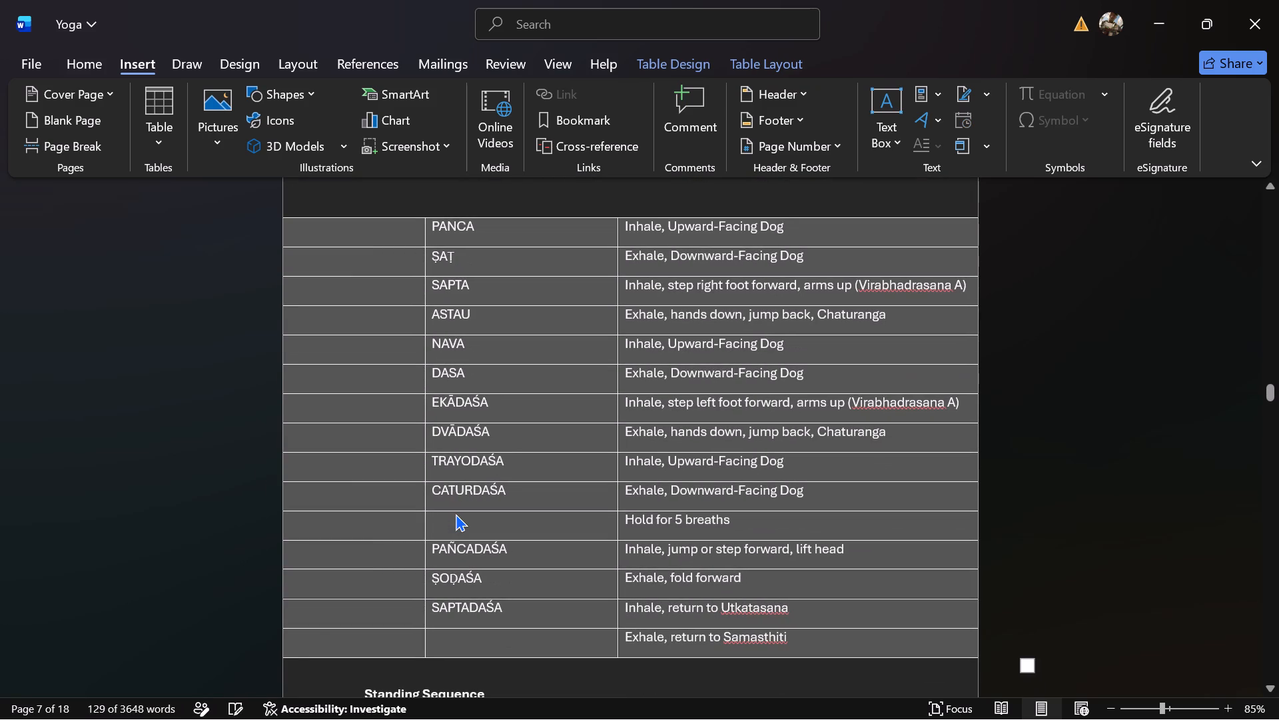
# Examine how the Sūrya Namaskāra A and B tables sit against the page edges in the Sun Salutations section.
pyautogui.scroll(6, 456, 513)
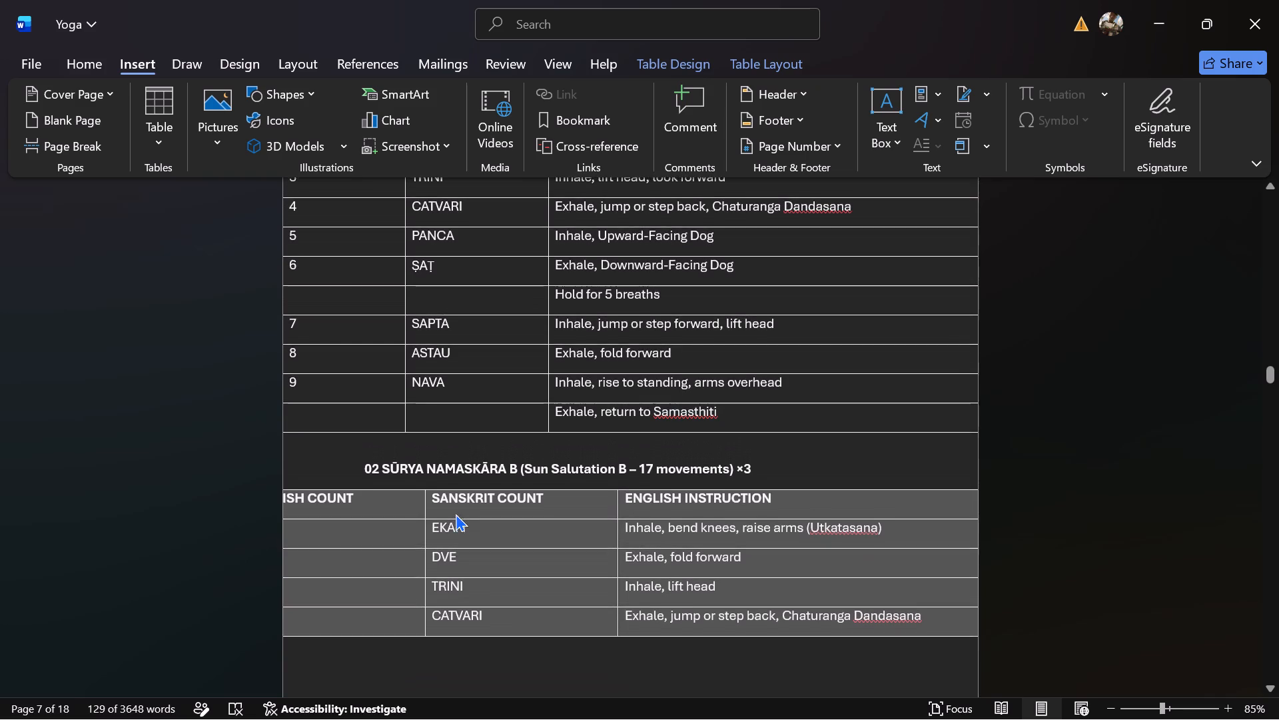
pyautogui.scroll(2, 456, 513)
pyautogui.scroll(-1, 456, 513)
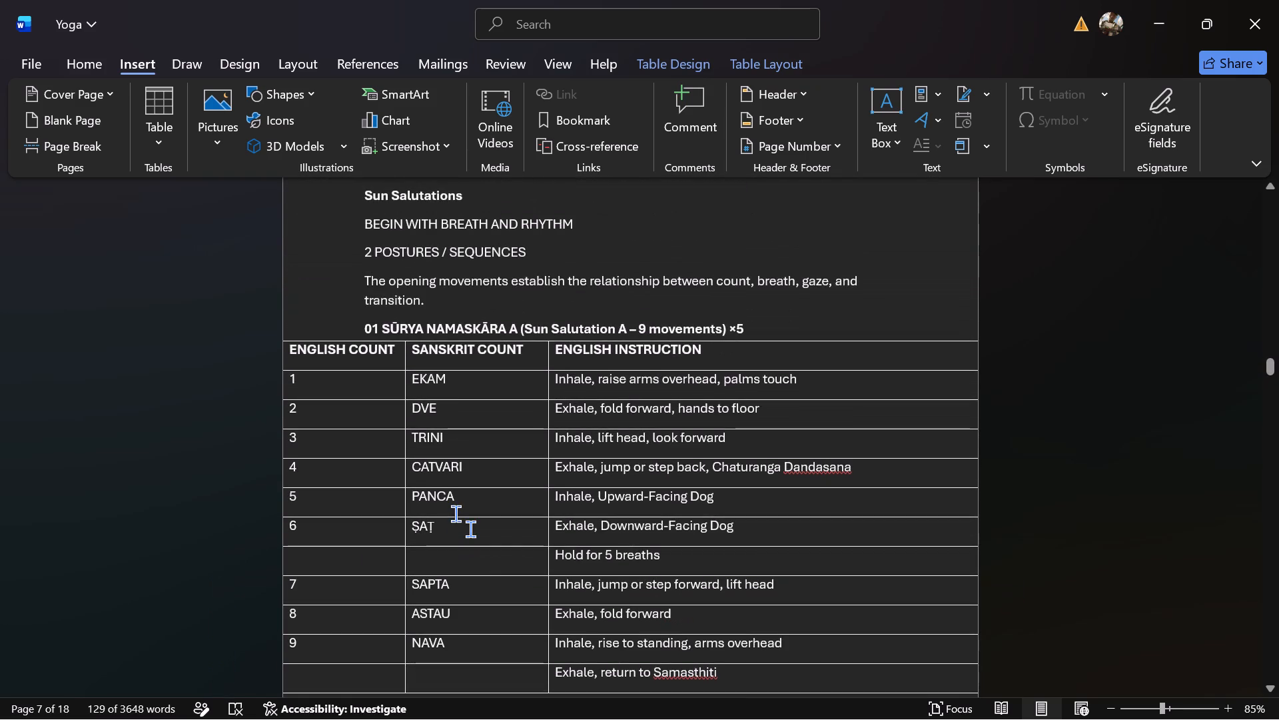
pyautogui.scroll(-2, 456, 513)
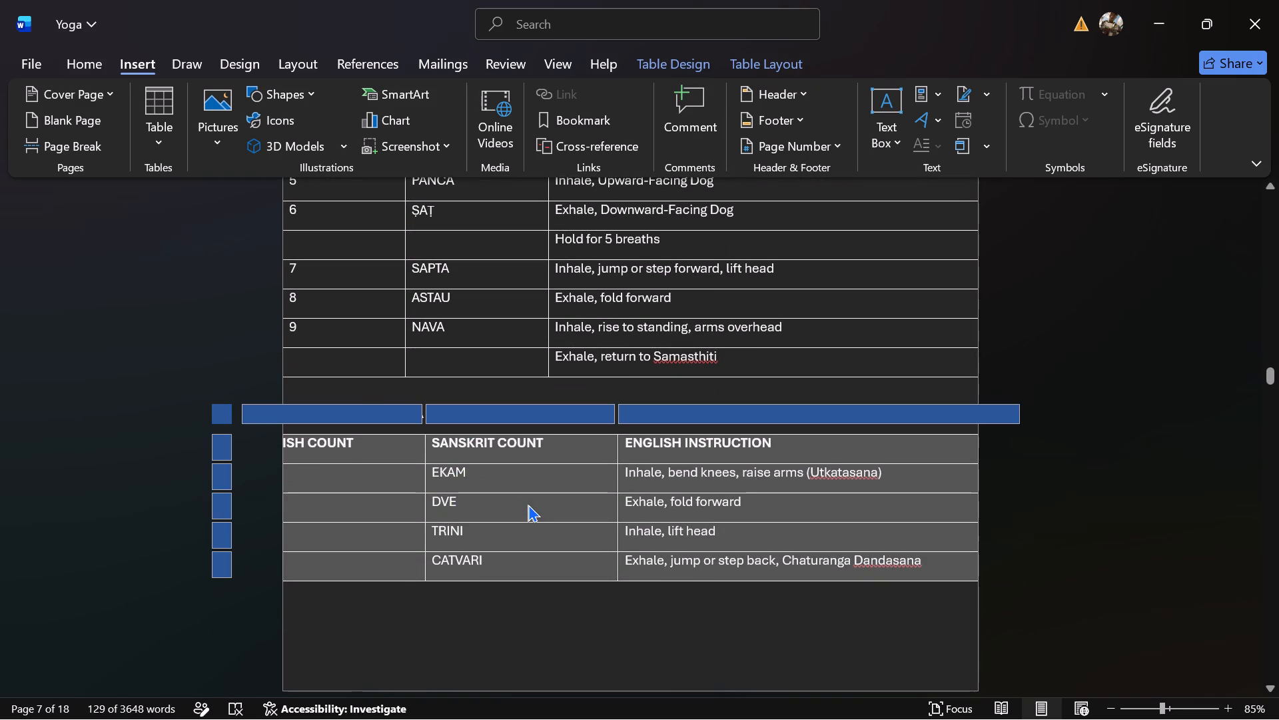
pyautogui.click(528, 504)
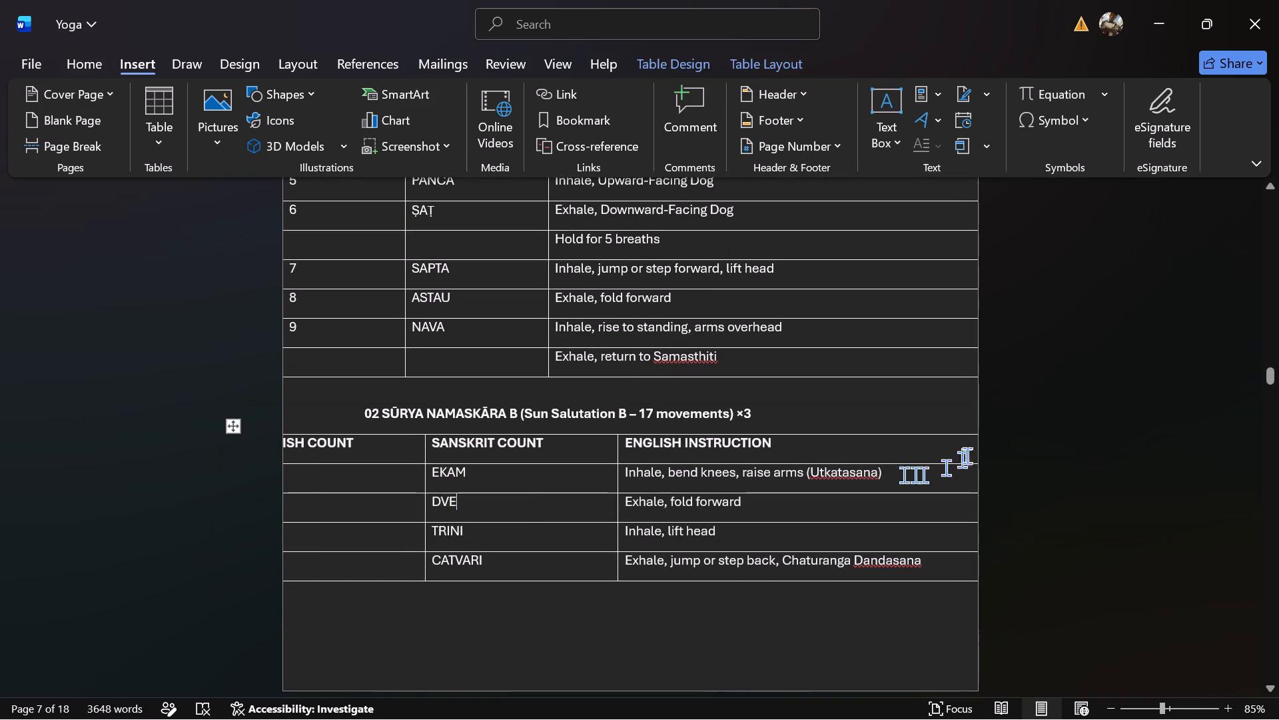
pyautogui.hscroll(-1, 992, 428)
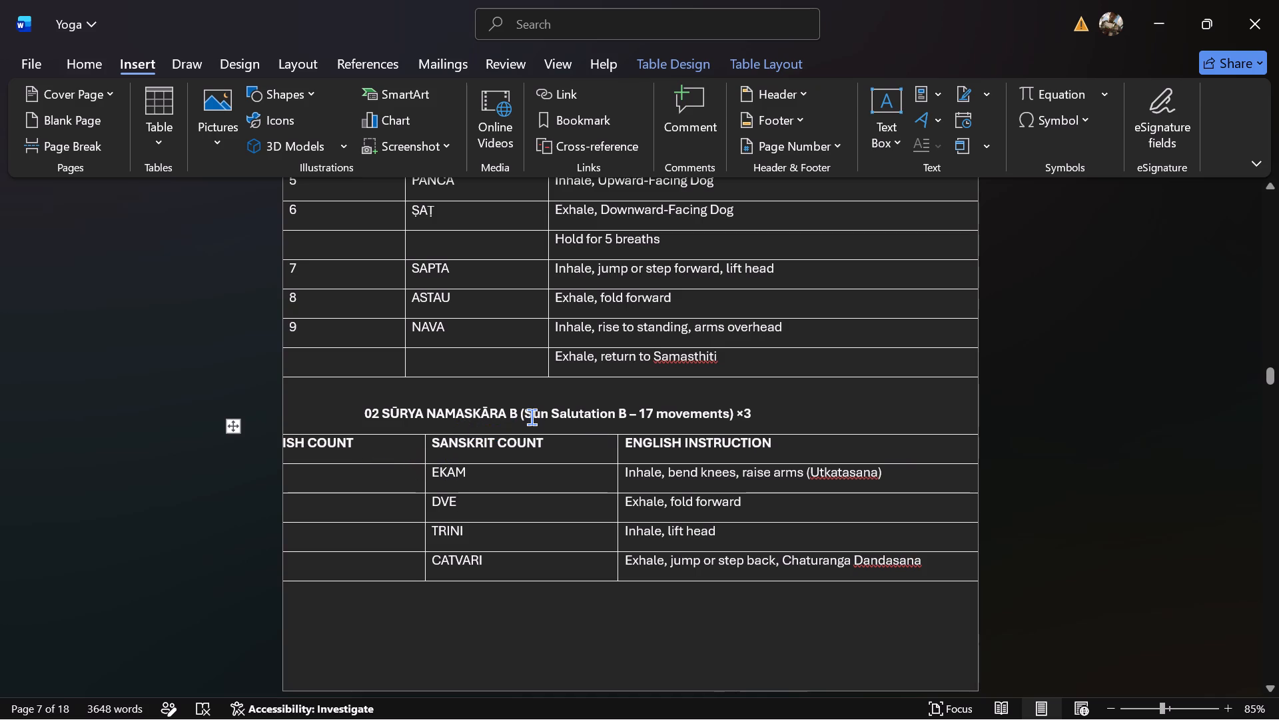
# Examine the text pages before the Sun Salutations section and the start of its first table.
pyautogui.scroll(4, 532, 417)
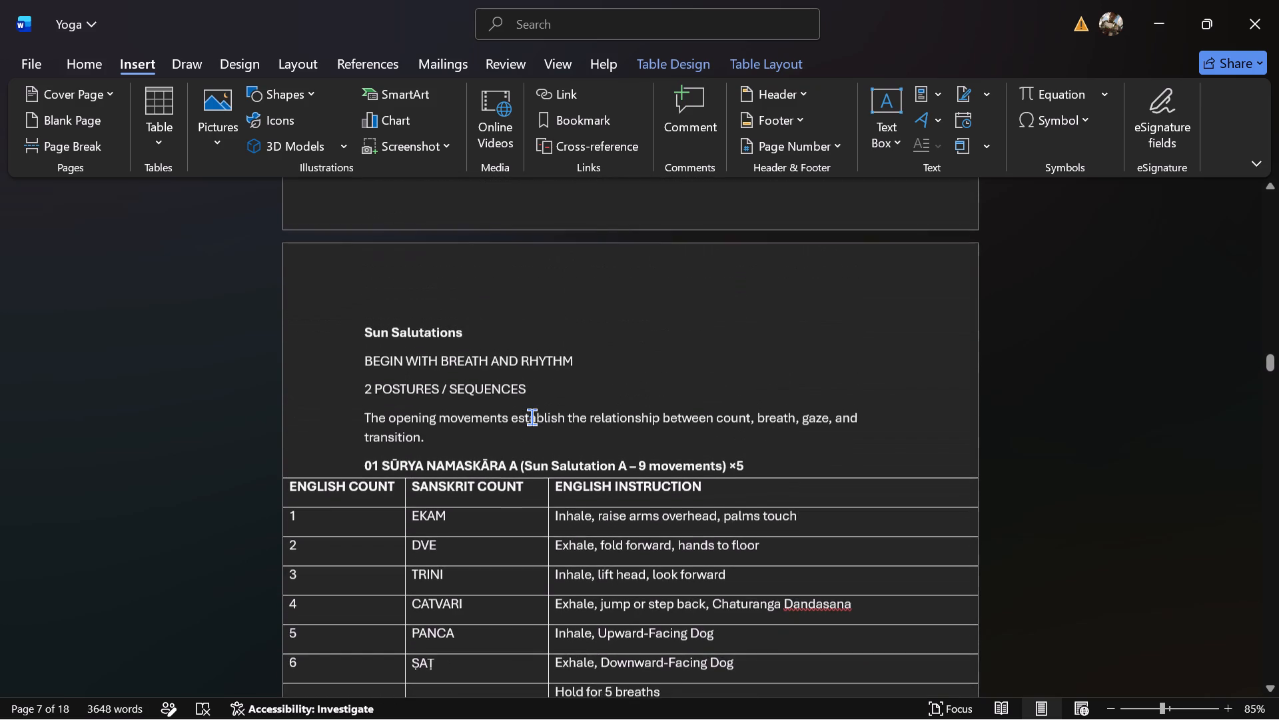
pyautogui.scroll(1, 532, 417)
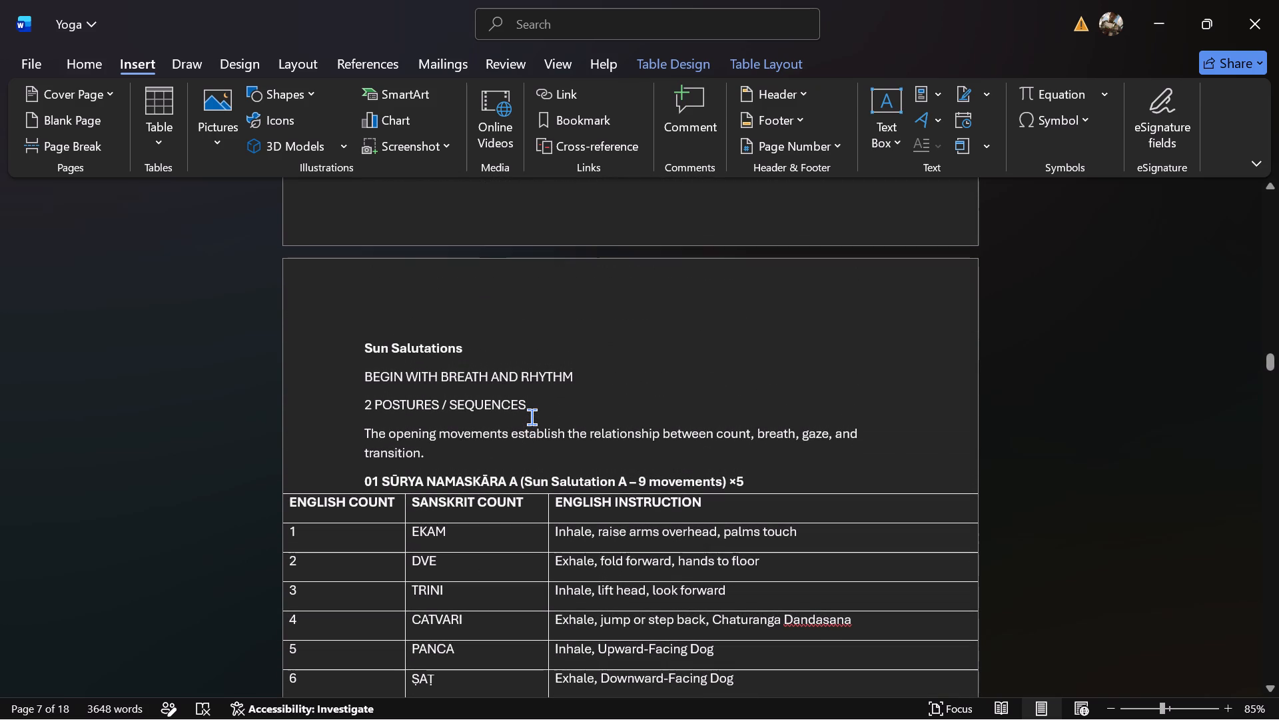
pyautogui.scroll(4, 532, 417)
pyautogui.scroll(-1, 532, 417)
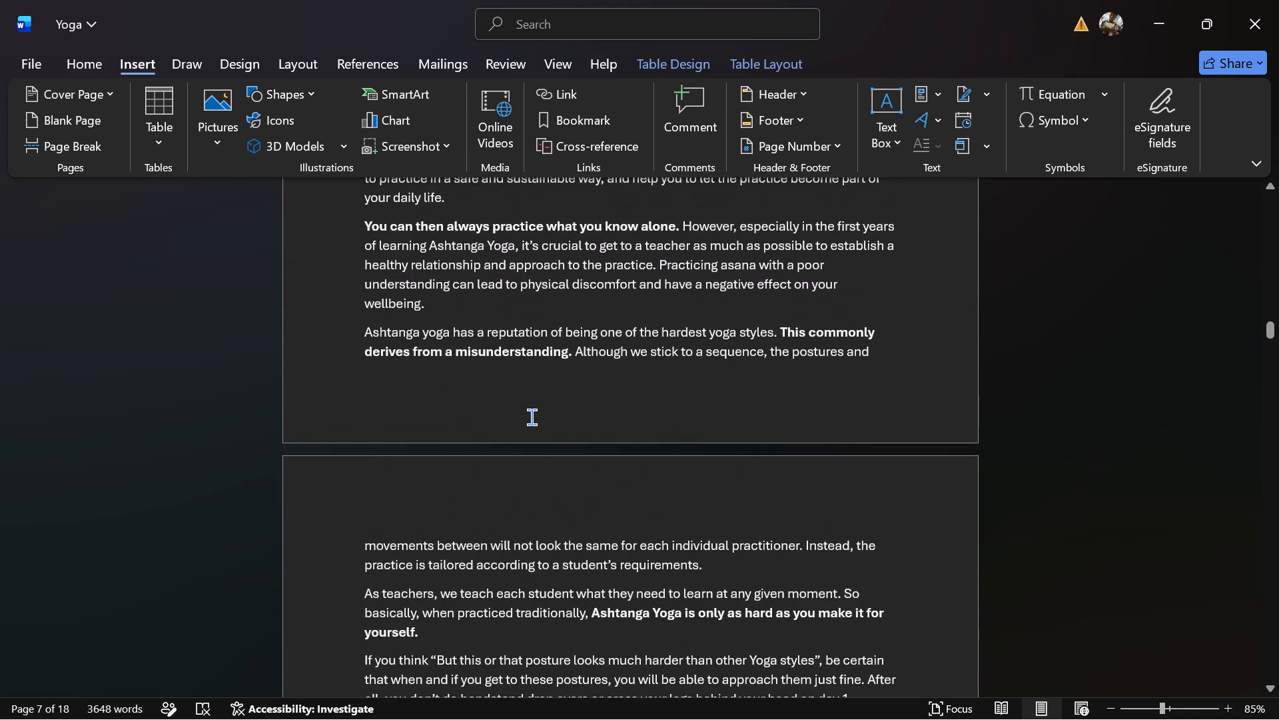
pyautogui.scroll(-5, 532, 417)
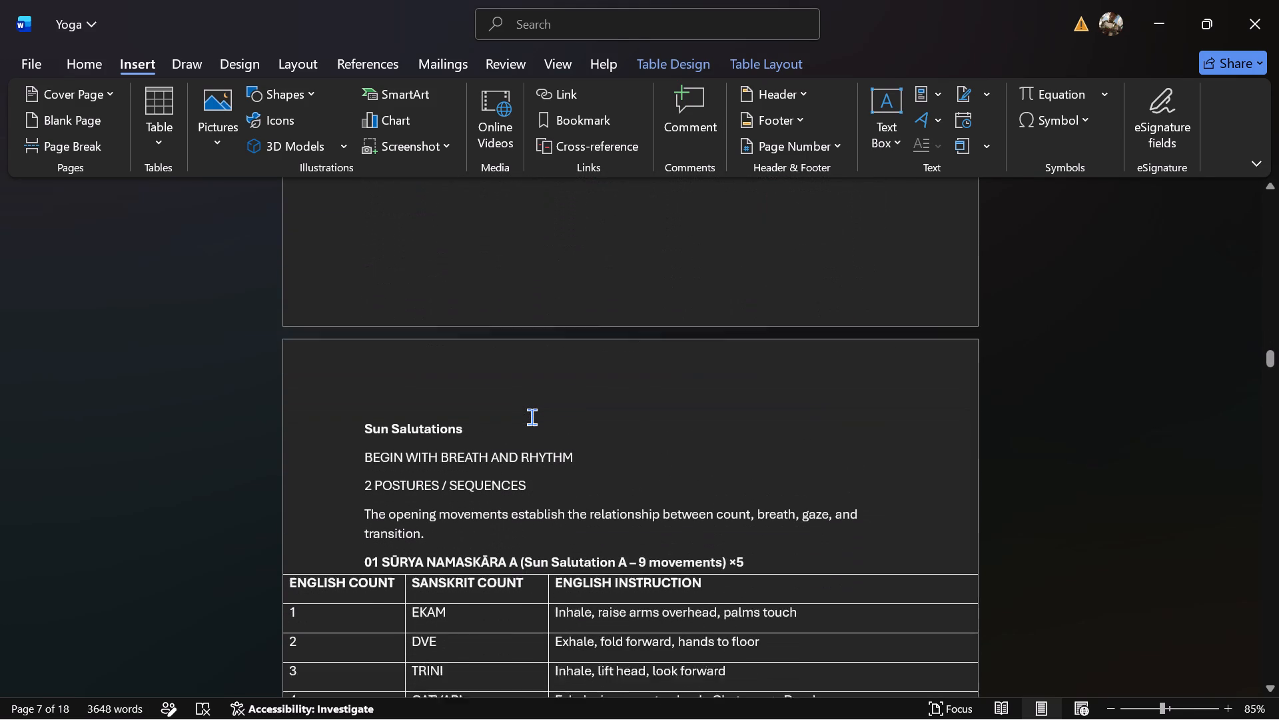
pyautogui.scroll(-2, 532, 417)
# Change the document's page orientation to Landscape.
pyautogui.click(532, 417)
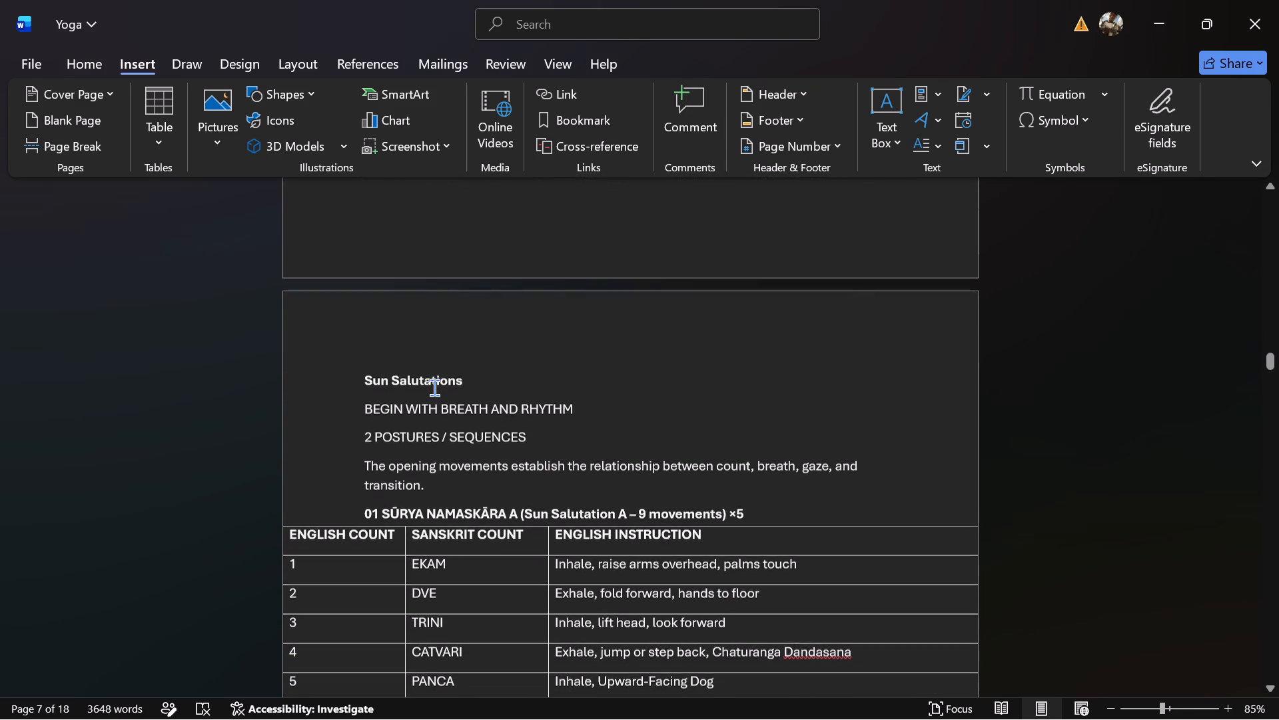
pyautogui.click(256, 71)
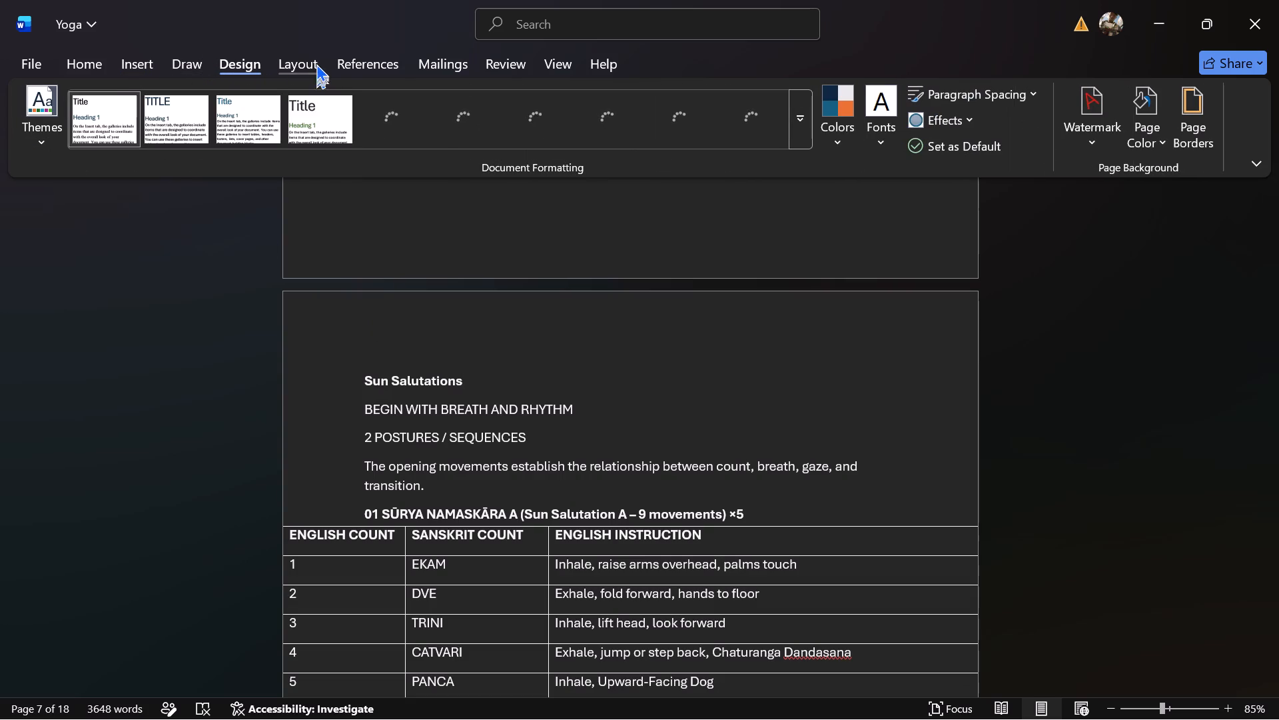
pyautogui.click(316, 63)
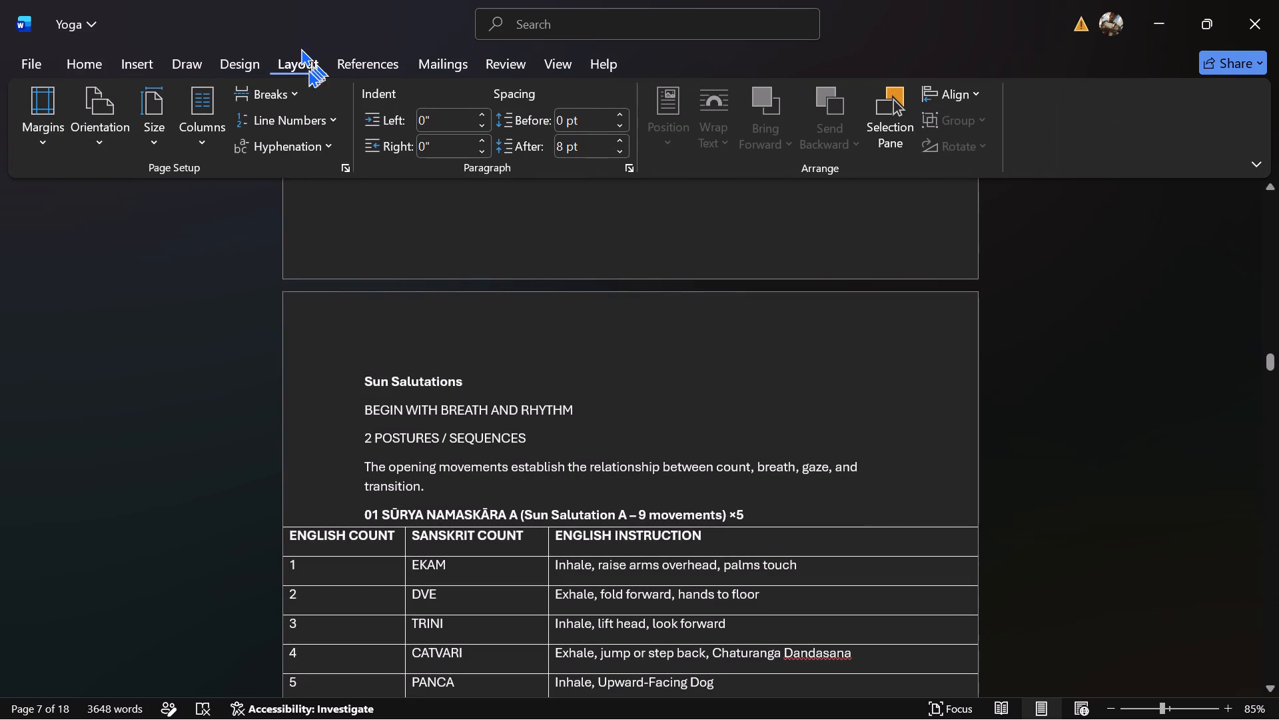
pyautogui.click(95, 138)
pyautogui.click(167, 233)
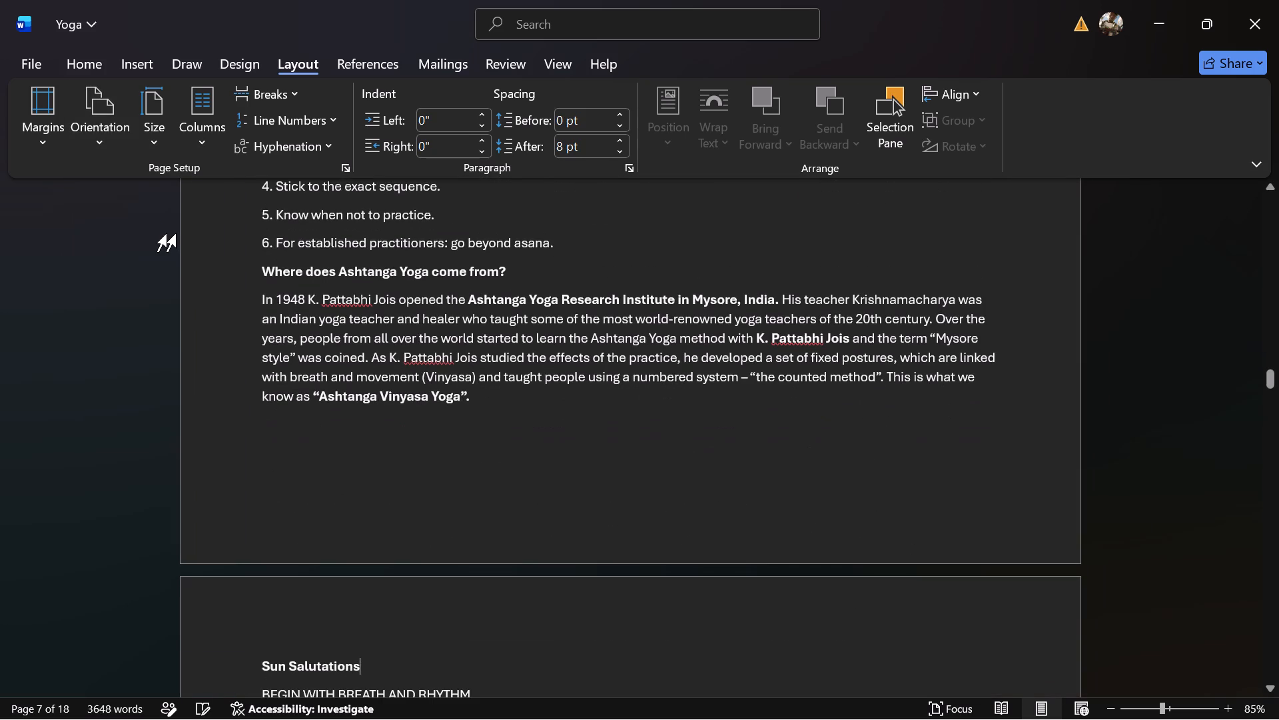
# Examine how the text pages before the Sun Salutations section are laid out in landscape.
pyautogui.scroll(5, 446, 363)
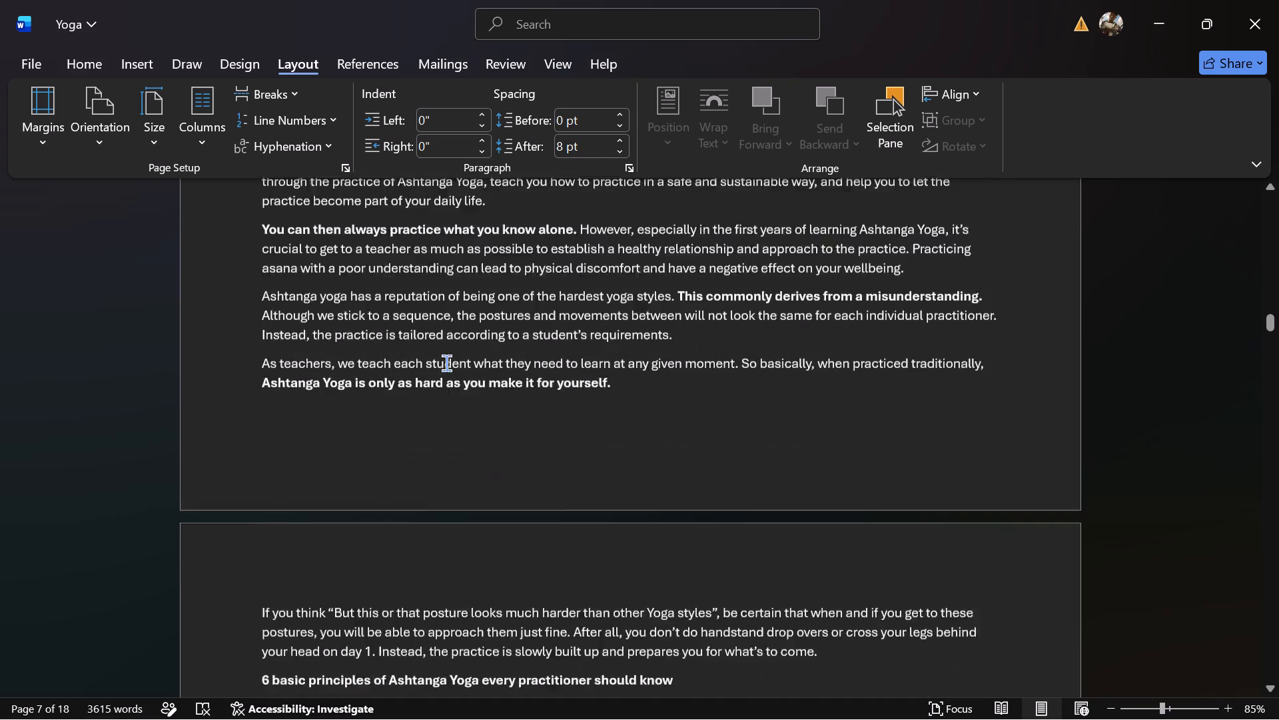
pyautogui.scroll(4, 446, 363)
pyautogui.scroll(-1, 446, 363)
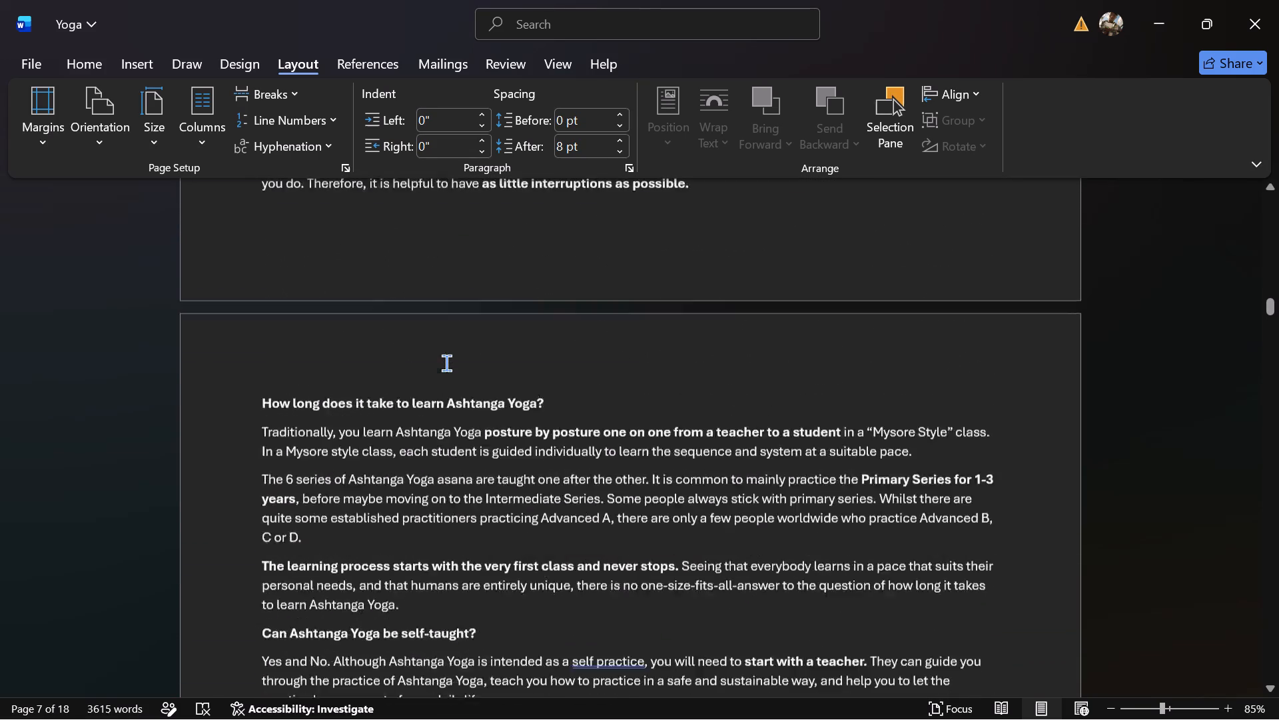
pyautogui.scroll(-5, 446, 363)
pyautogui.scroll(2, 446, 363)
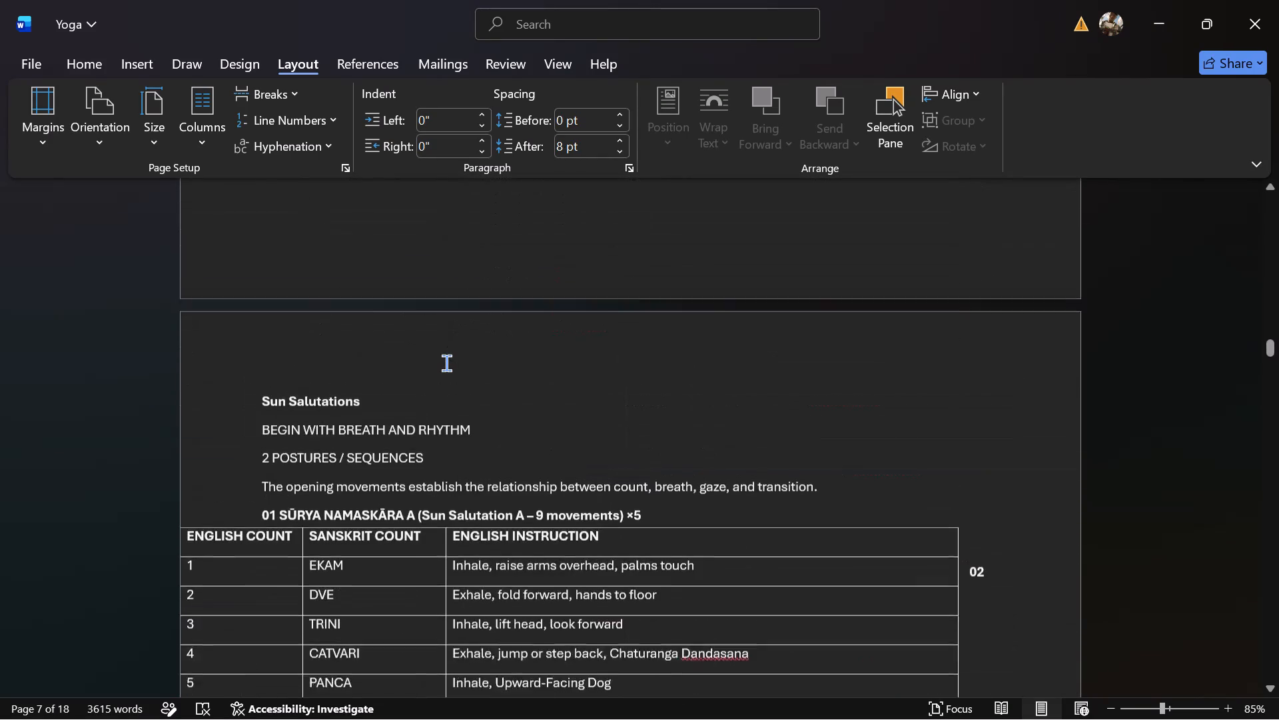
# Examine the landscape layout of the tables from Sun Salutations through the standing postures to the document's end.
pyautogui.scroll(-6, 446, 363)
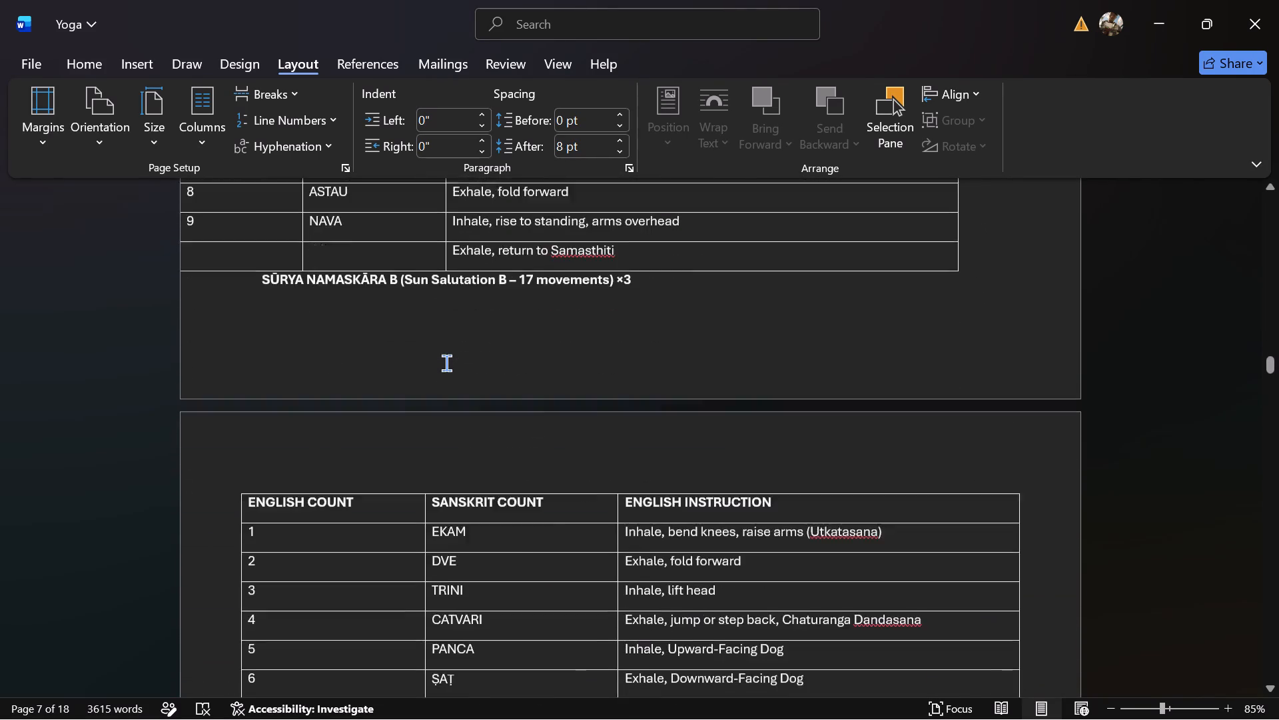
pyautogui.scroll(-4, 446, 363)
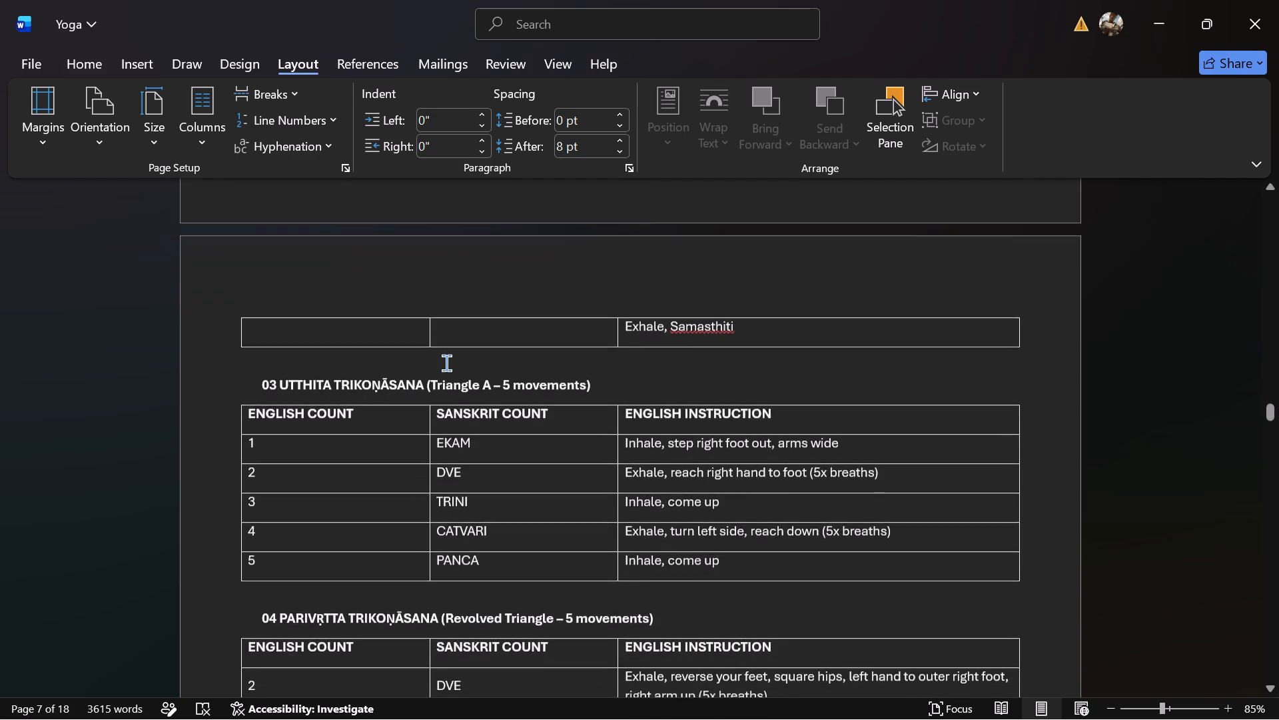
pyautogui.scroll(-6, 446, 363)
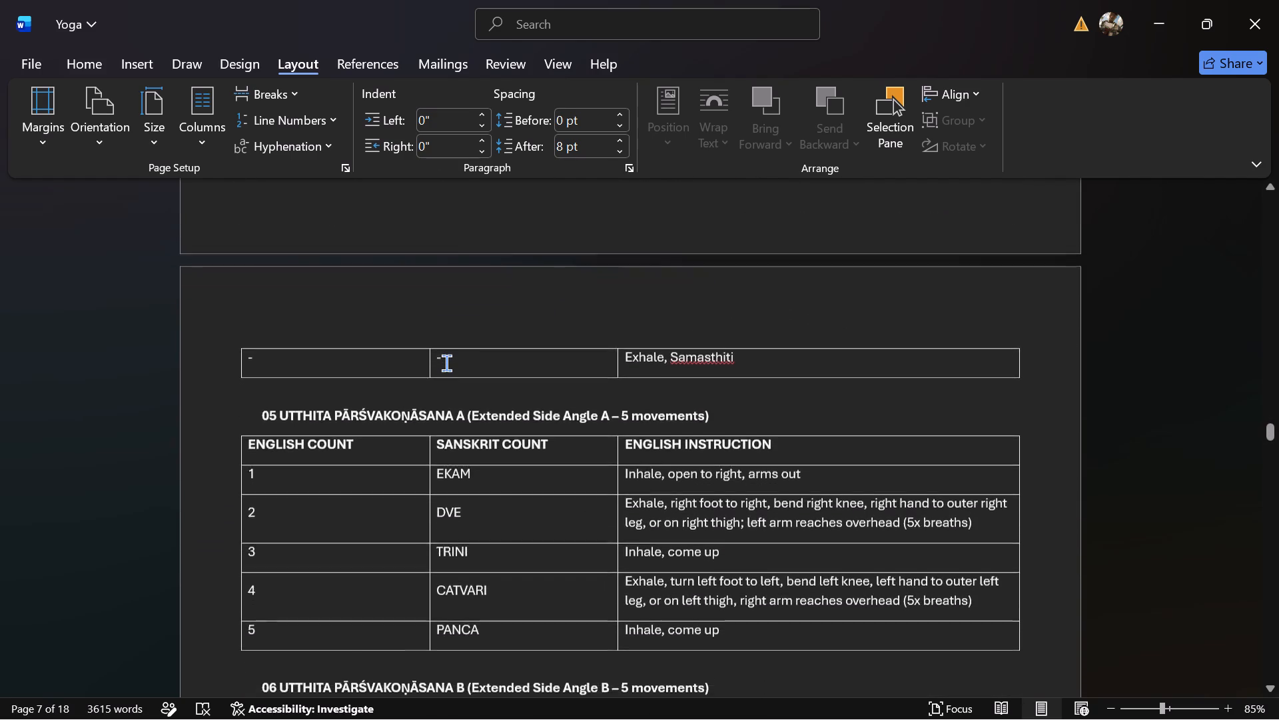
pyautogui.scroll(-4, 446, 363)
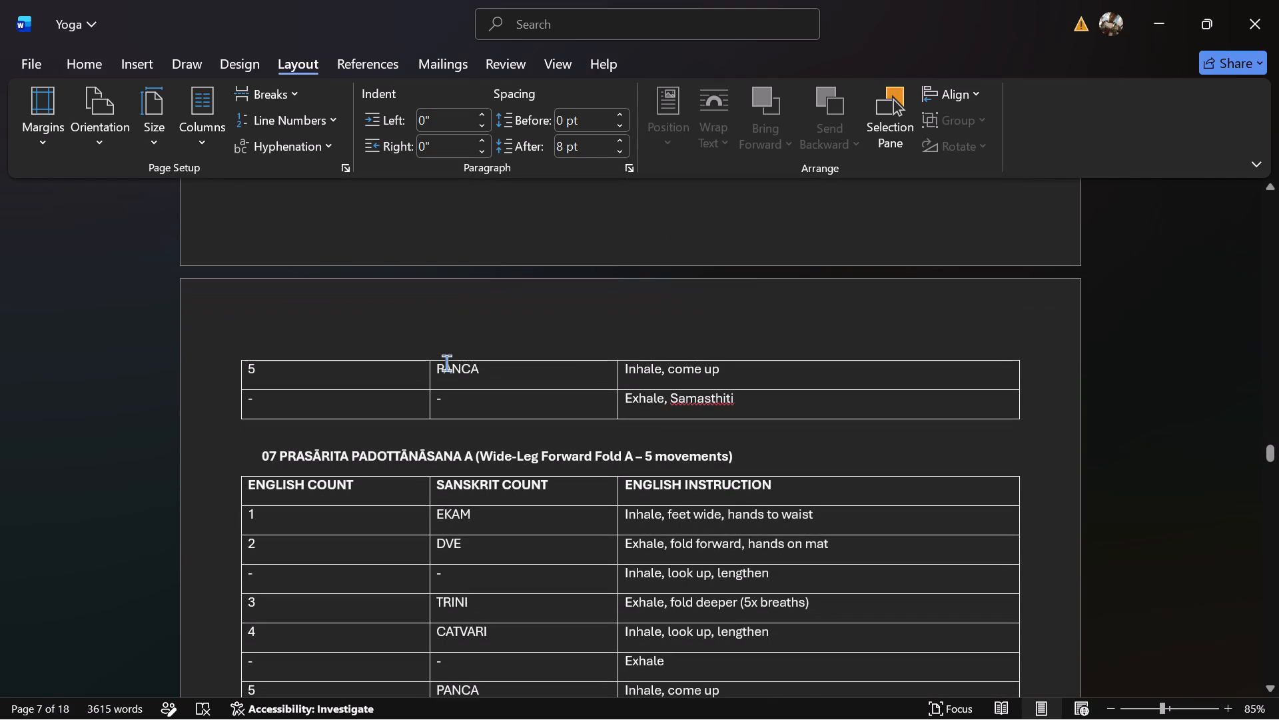
pyautogui.scroll(-6, 446, 363)
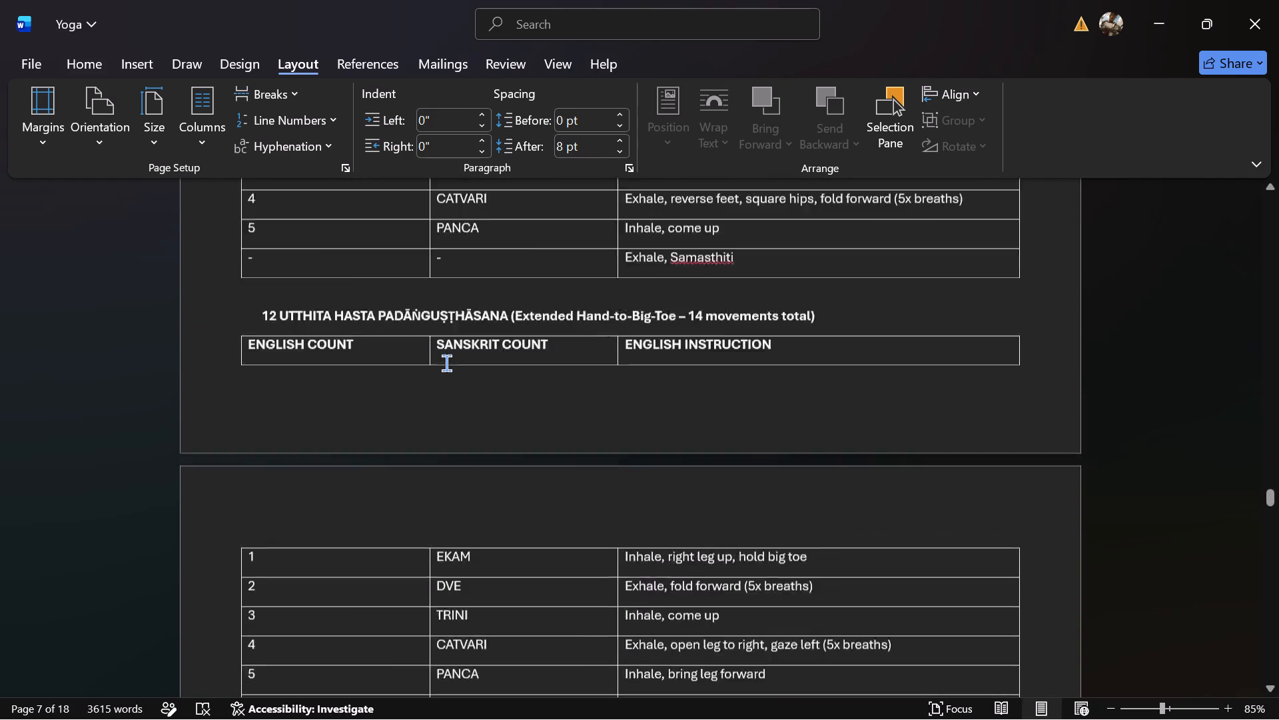
pyautogui.scroll(-5, 446, 363)
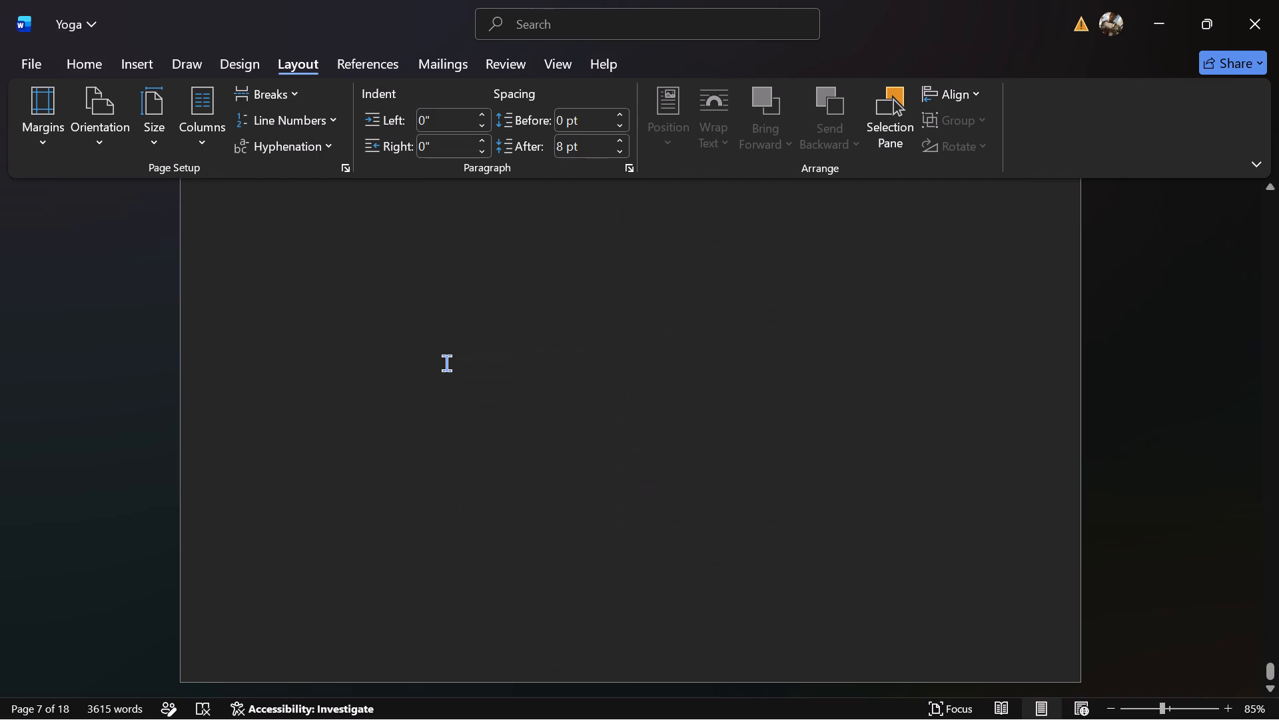
pyautogui.scroll(-2, 446, 363)
# Return to the Sun Salutations section and examine the placement of its two tables and the Sūrya Namaskāra B heading.
pyautogui.scroll(10, 446, 363)
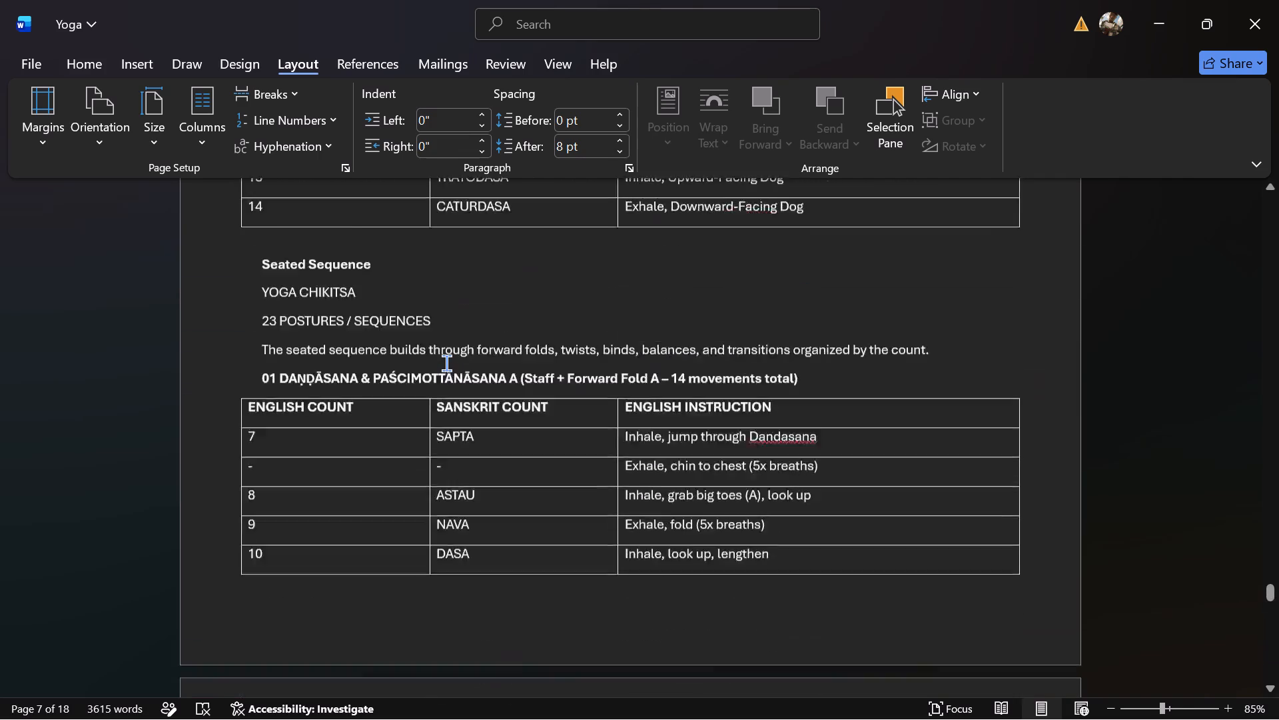
pyautogui.scroll(18, 446, 363)
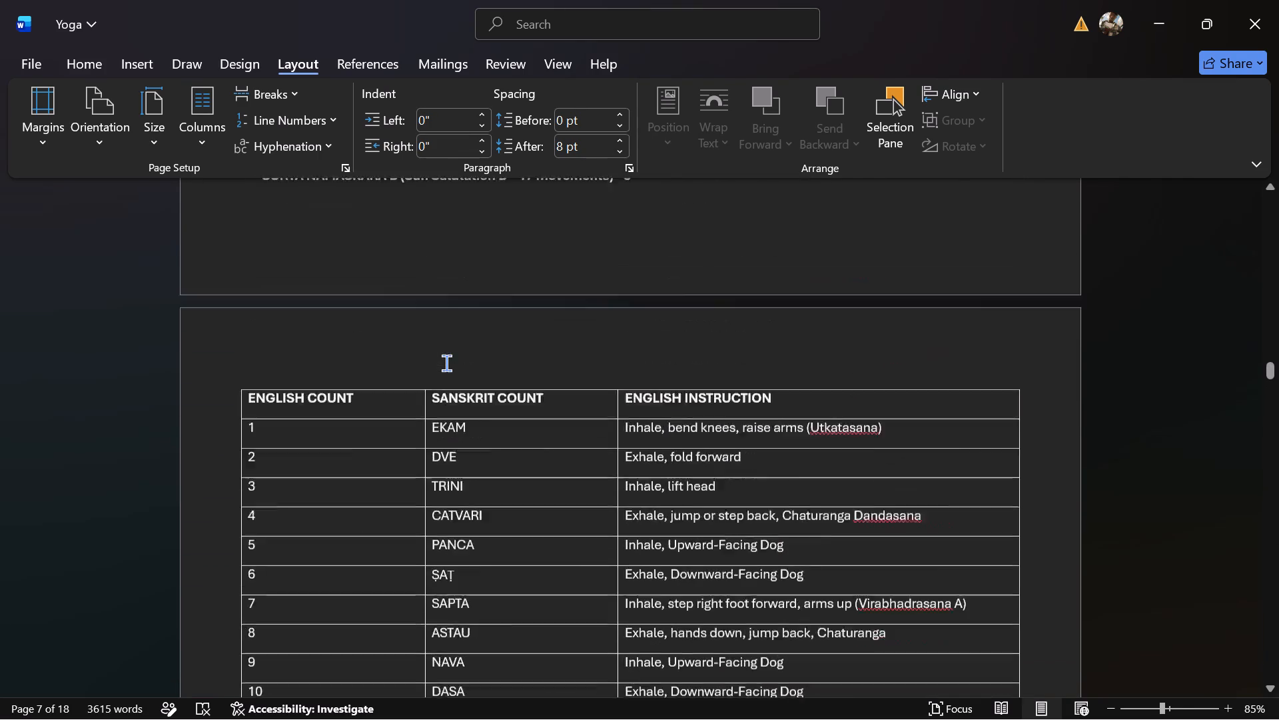
pyautogui.scroll(5, 446, 363)
pyautogui.scroll(-6, 446, 363)
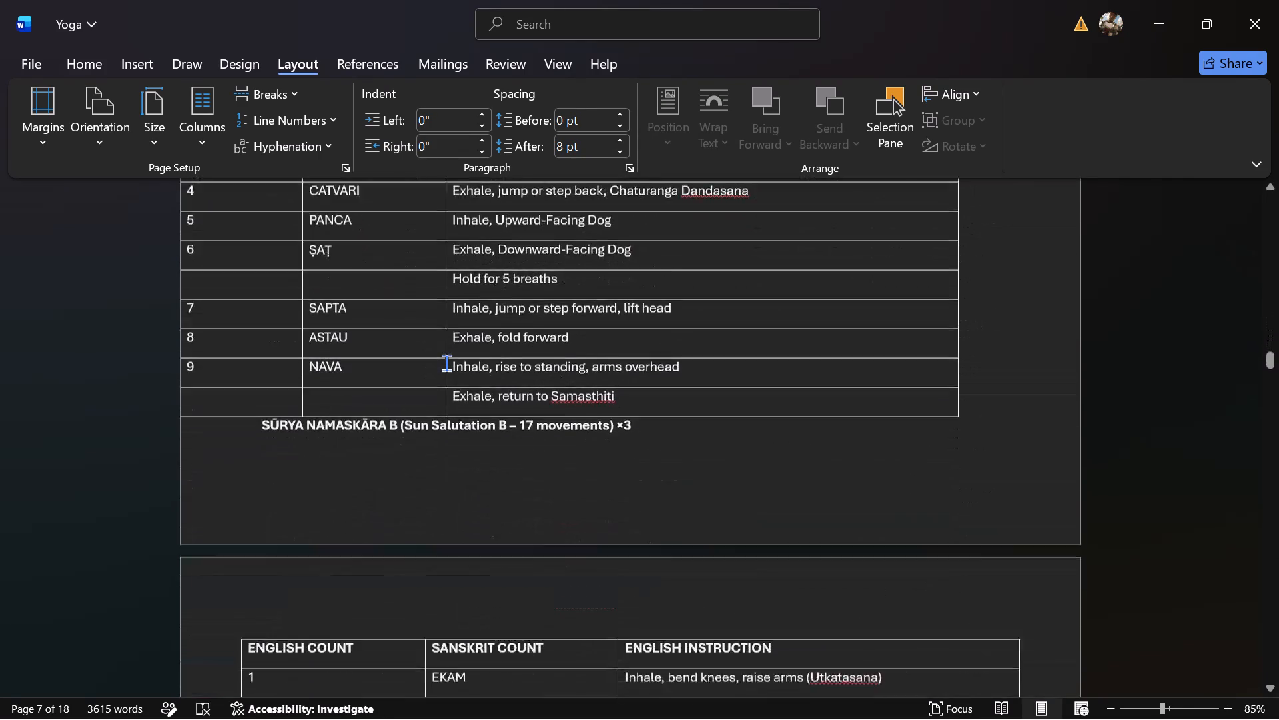
pyautogui.scroll(3, 446, 363)
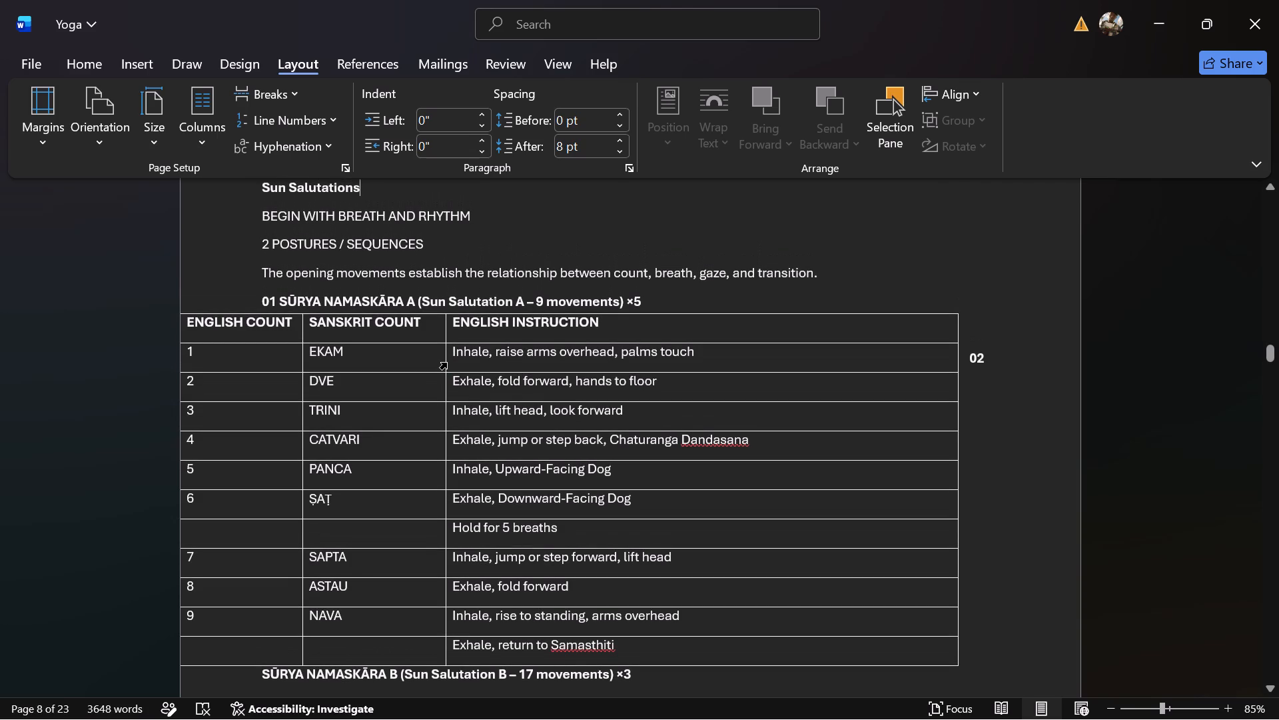
pyautogui.scroll(-2, 446, 363)
pyautogui.scroll(1, 446, 363)
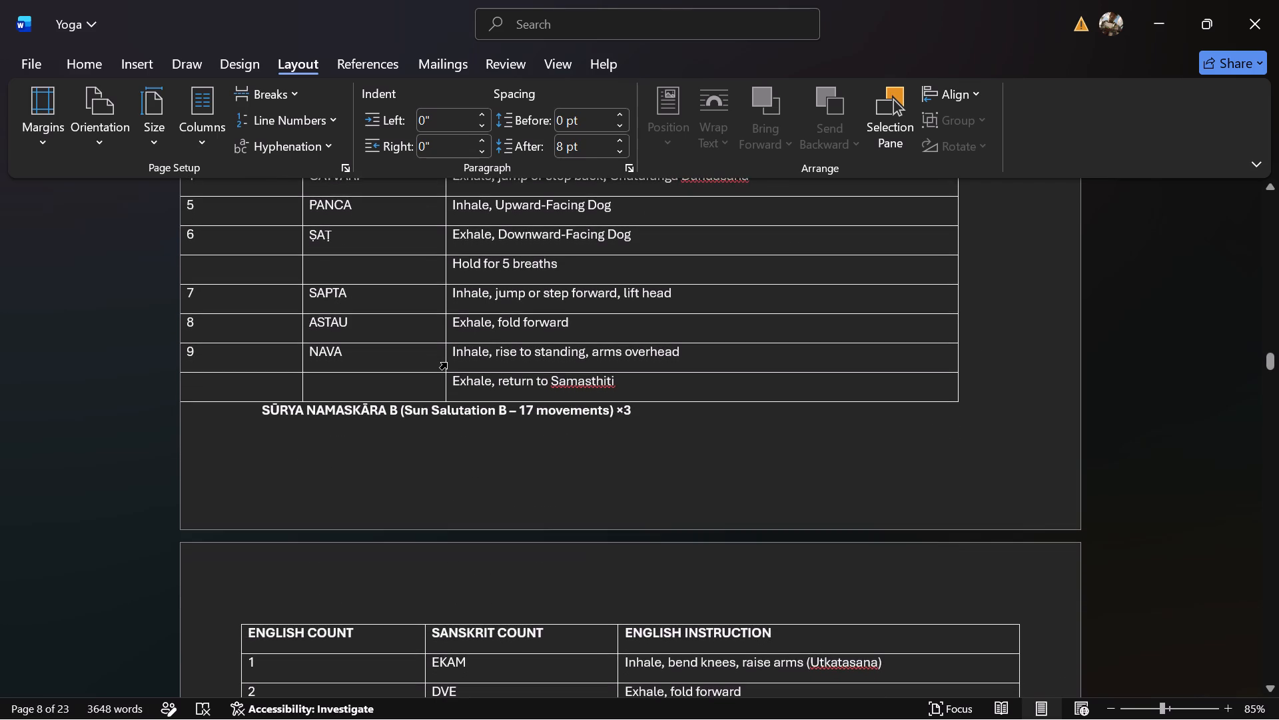
pyautogui.scroll(1, 446, 363)
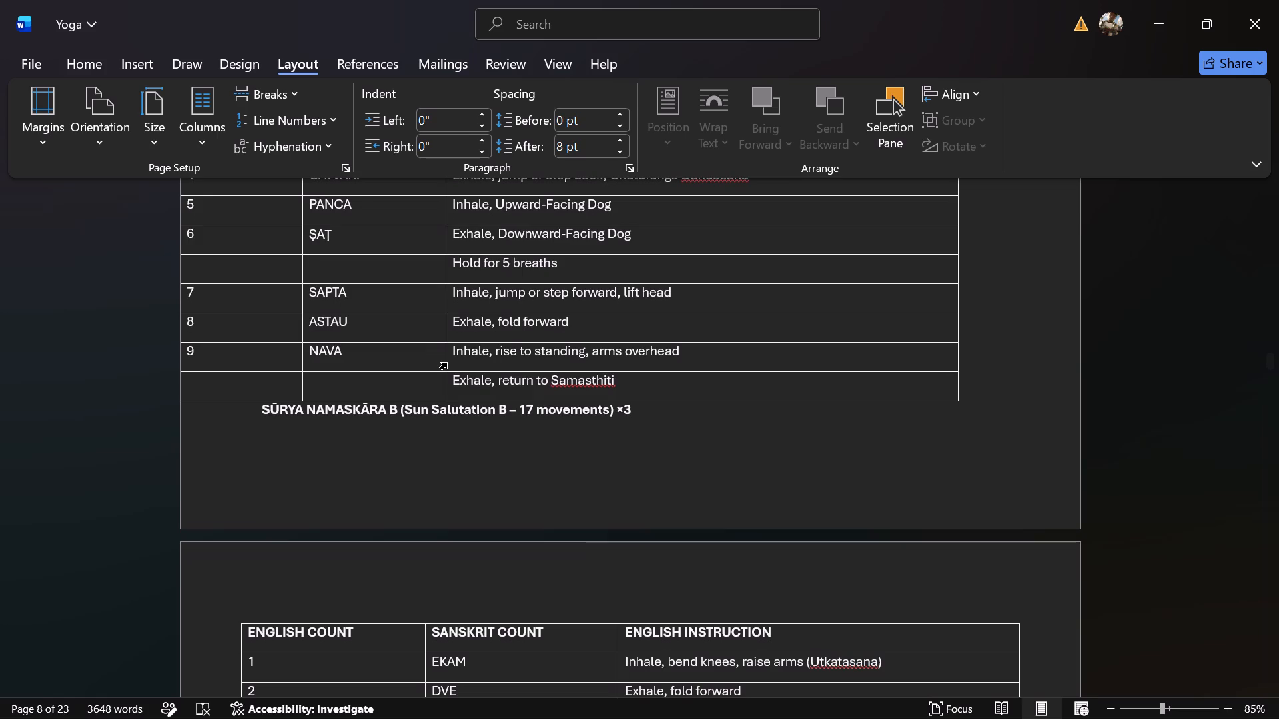
pyautogui.scroll(1, 446, 363)
pyautogui.scroll(-1, 446, 363)
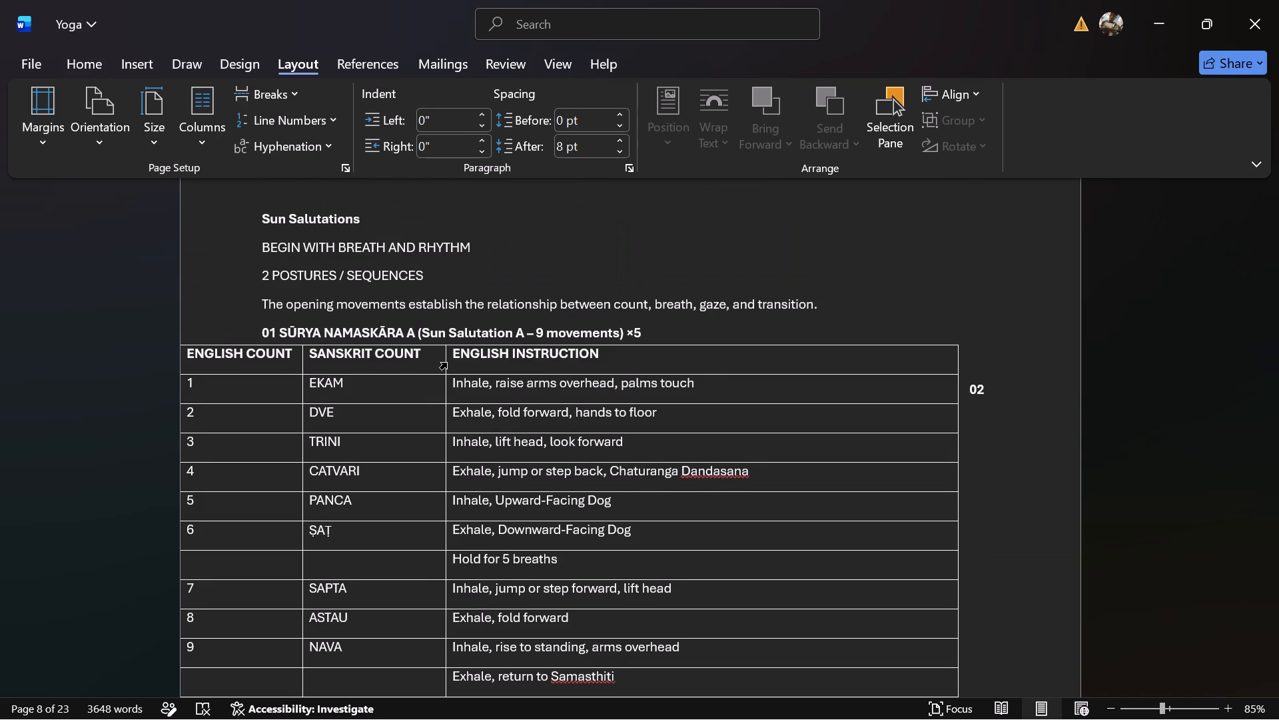
pyautogui.scroll(-1, 446, 363)
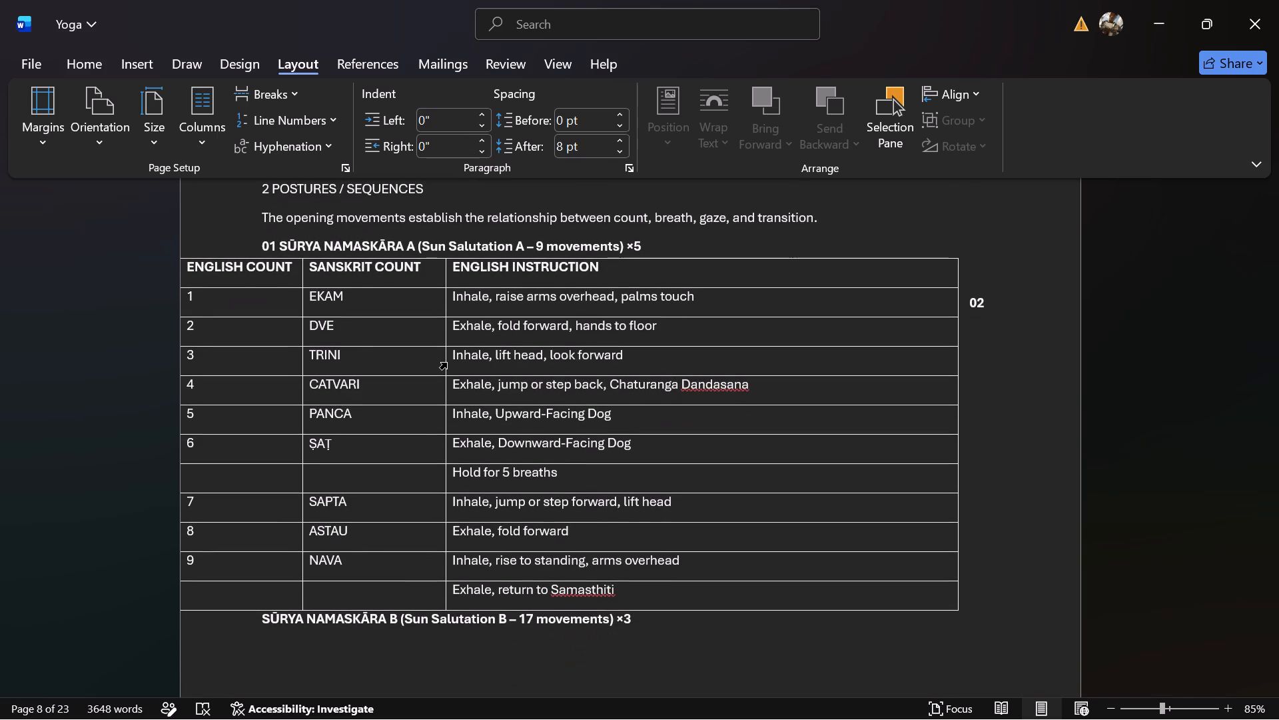
pyautogui.hscroll(1, 446, 363)
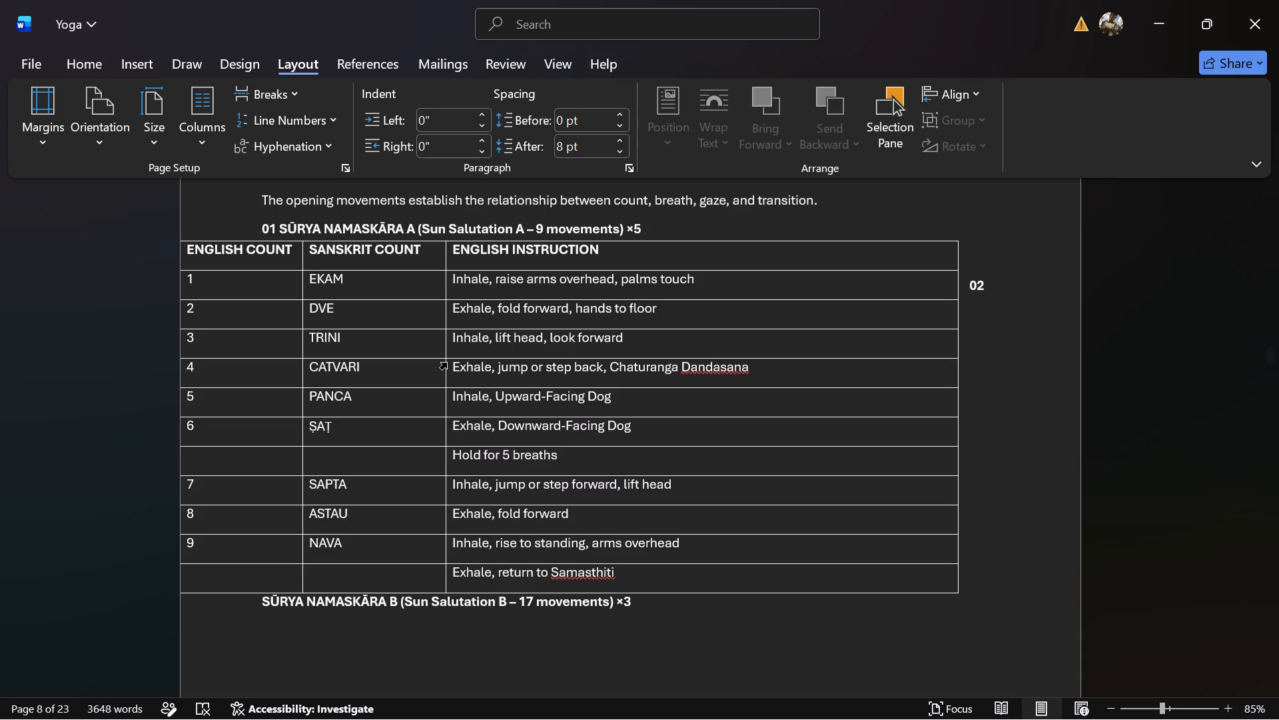
pyautogui.hscroll(2, 446, 363)
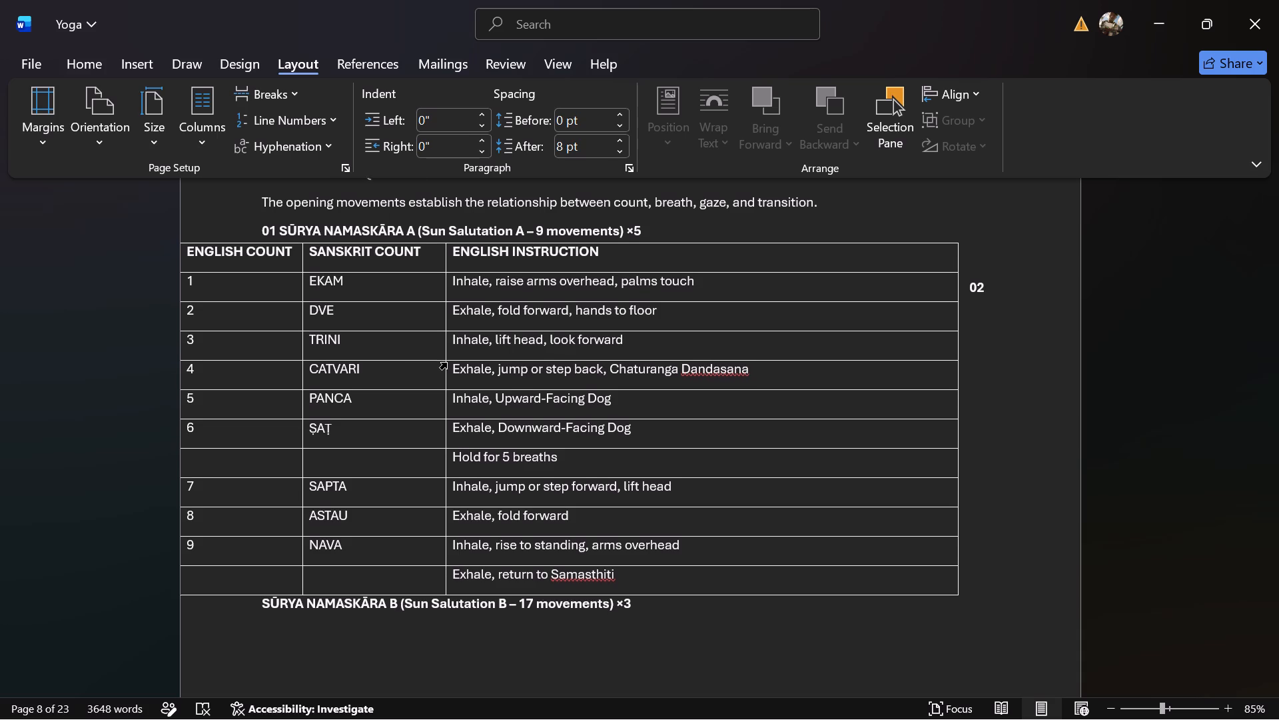
pyautogui.hscroll(1, 446, 363)
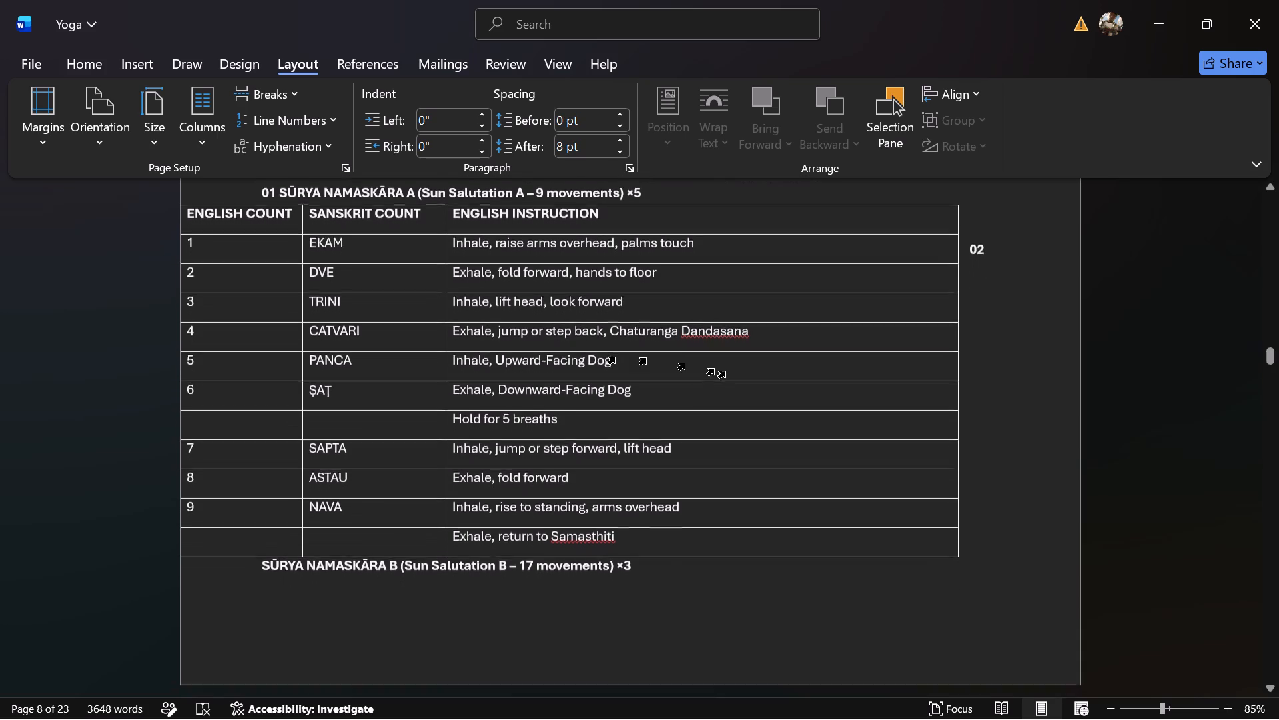
# Undo the landscape orientation and Sun Salutation table changes, back to before the sequence content was inserted, and redo that insertion.
pyautogui.hscroll(1, 907, 315)
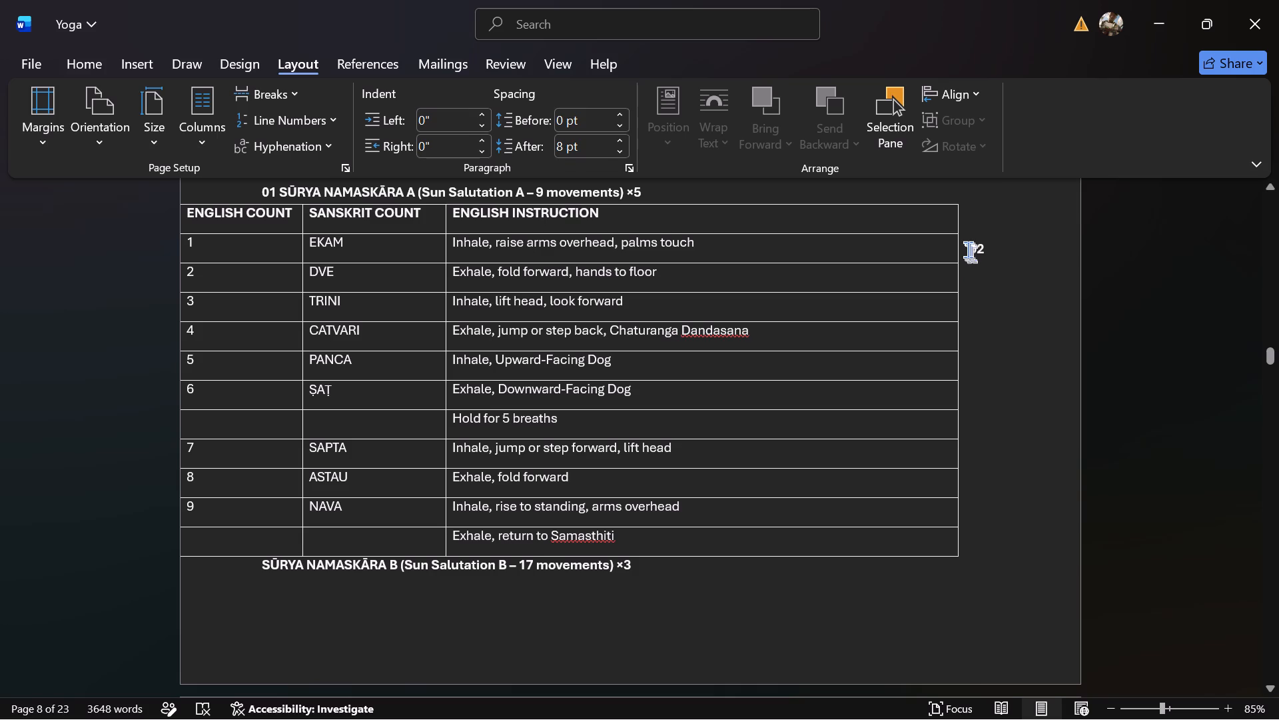
pyautogui.hscroll(1, 968, 249)
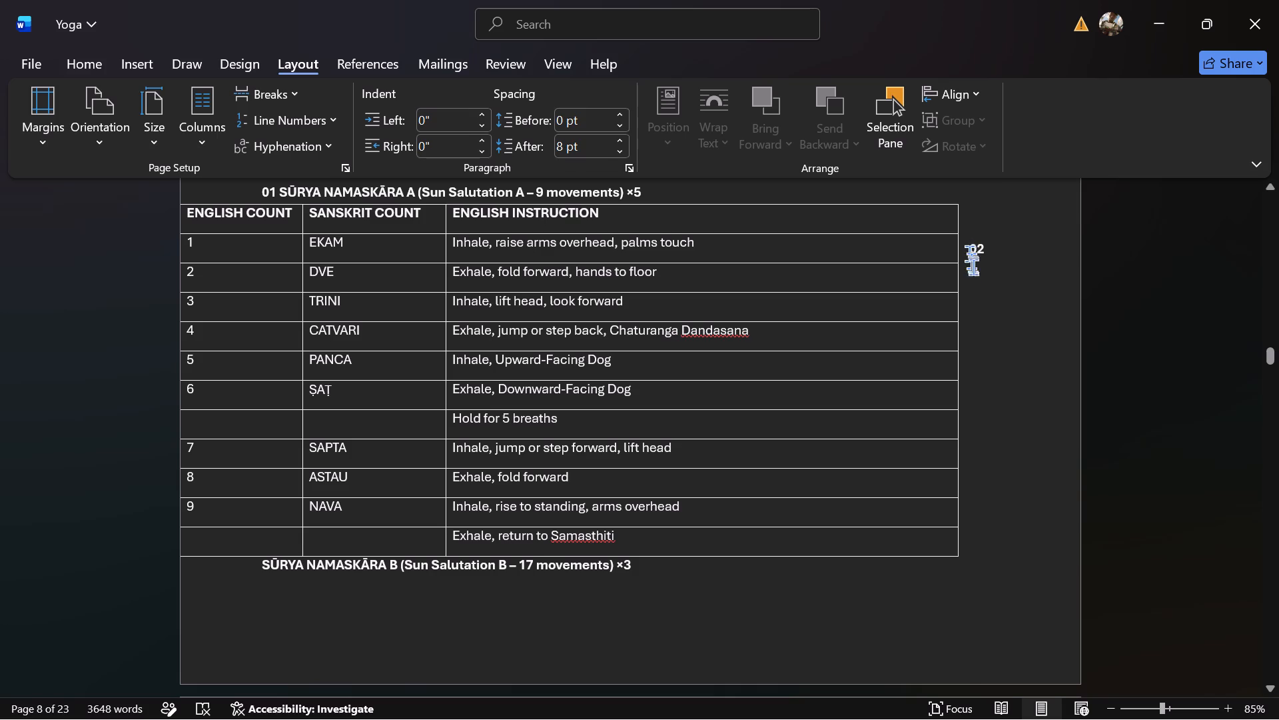
pyautogui.click(975, 276)
pyautogui.hotkey('ctrl', 'z')
pyautogui.hotkey('ctrl', 'z')
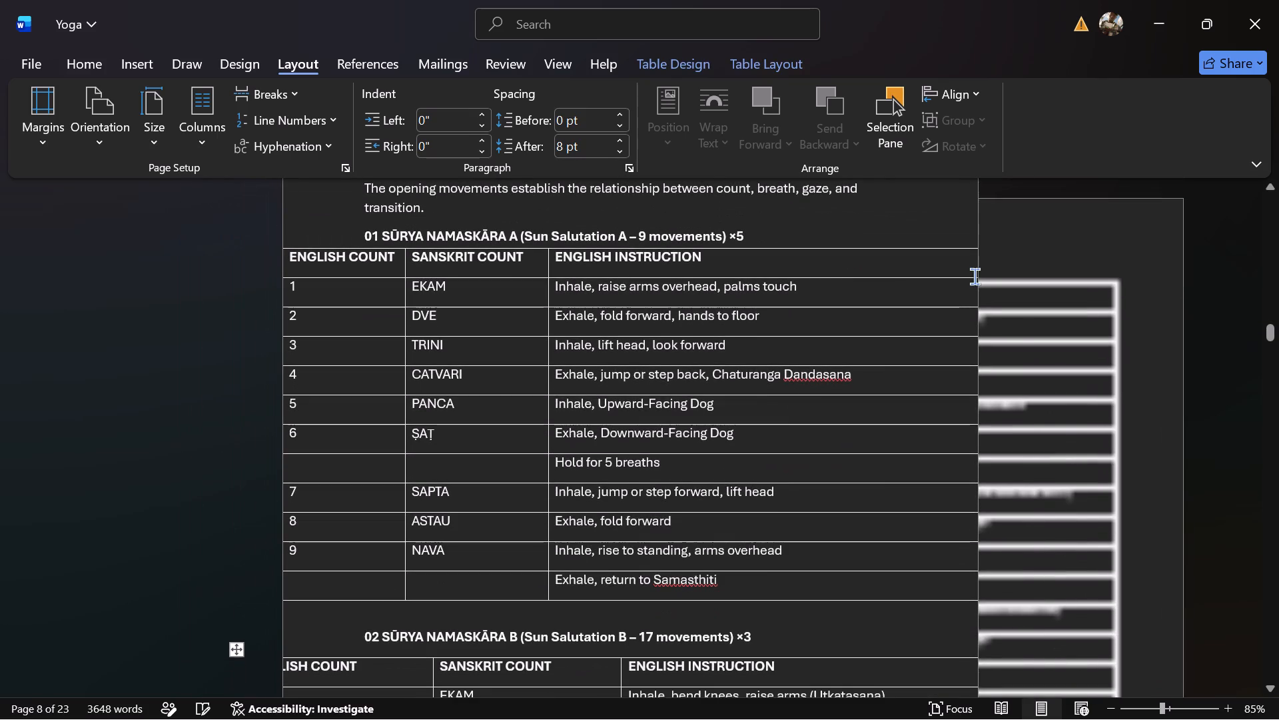
pyautogui.hotkey('ctrl', 'z')
pyautogui.hotkey('ctrl', 'z')
pyautogui.hotkey('ctrl', 'z')
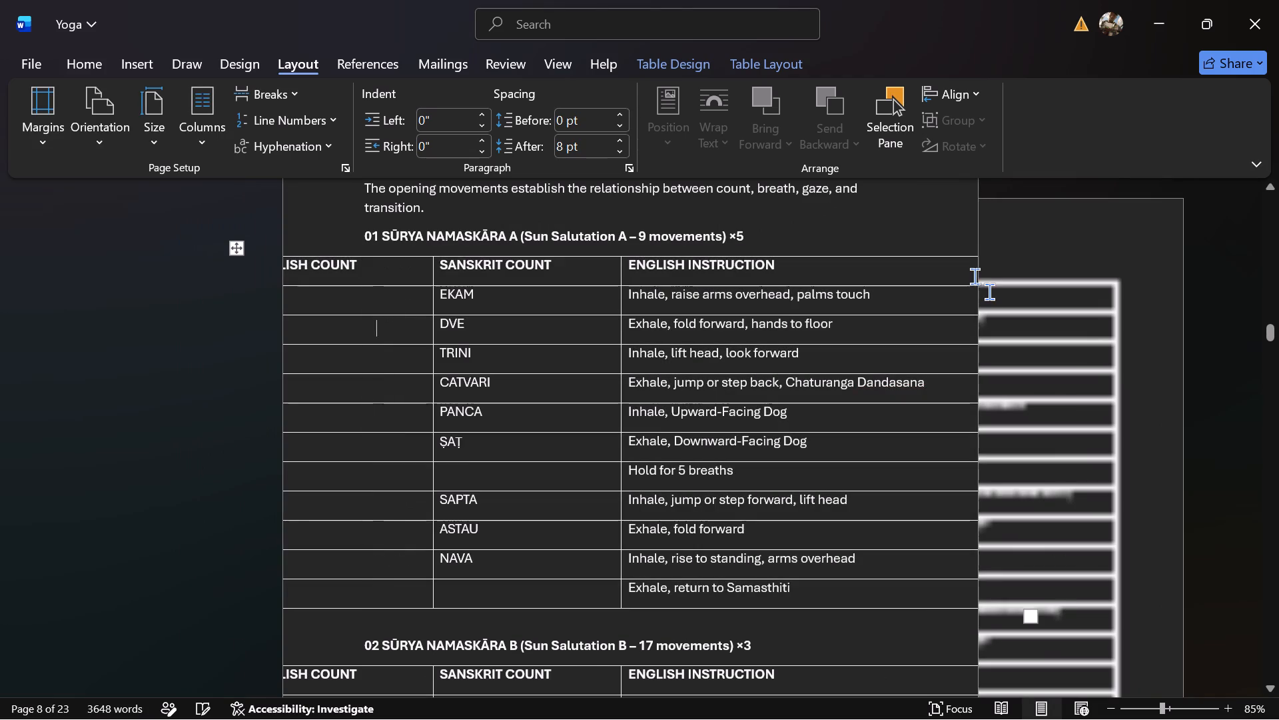
pyautogui.hotkey('ctrl', 'z')
pyautogui.hotkey('ctrl', 'z')
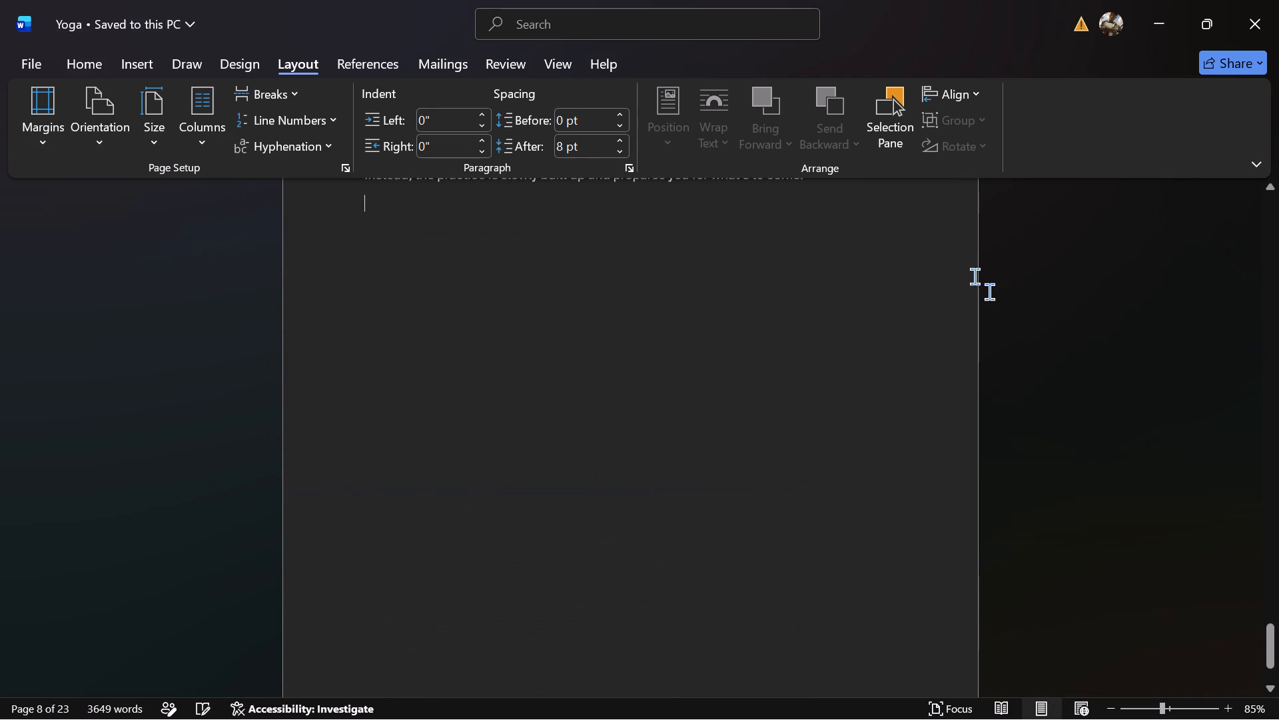
pyautogui.scroll(-1, 756, 288)
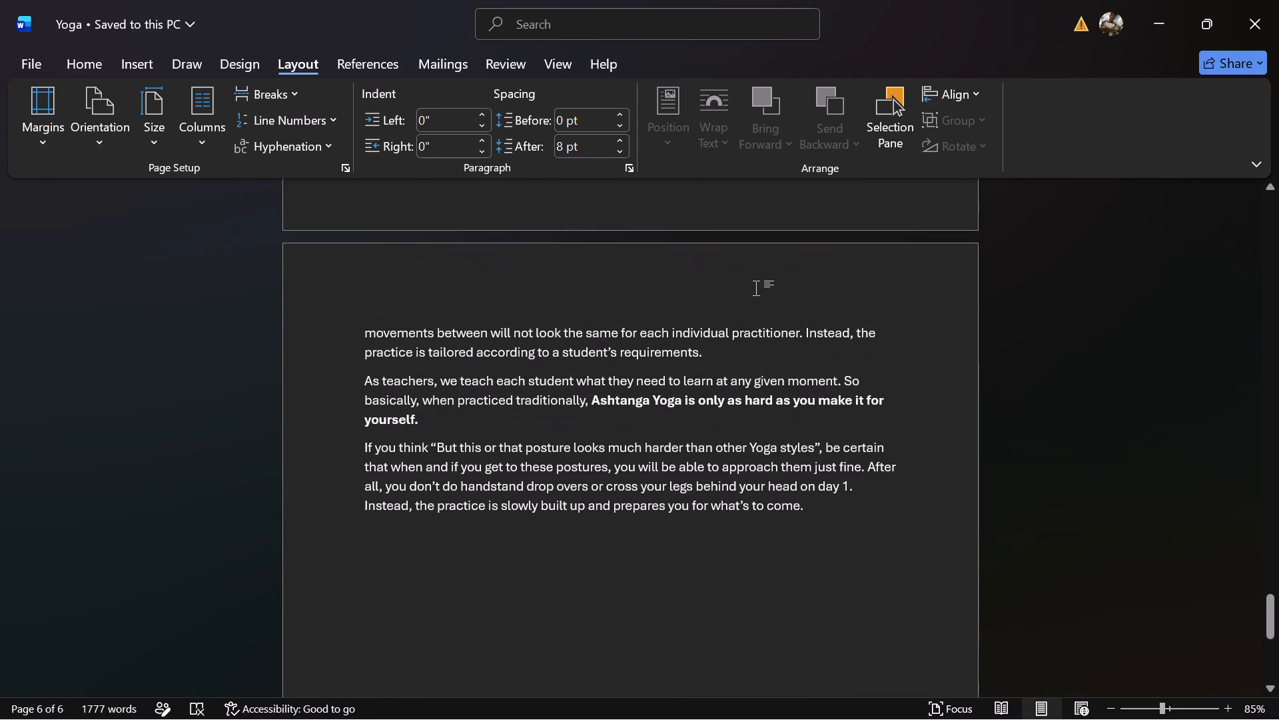
pyautogui.scroll(-3, 756, 288)
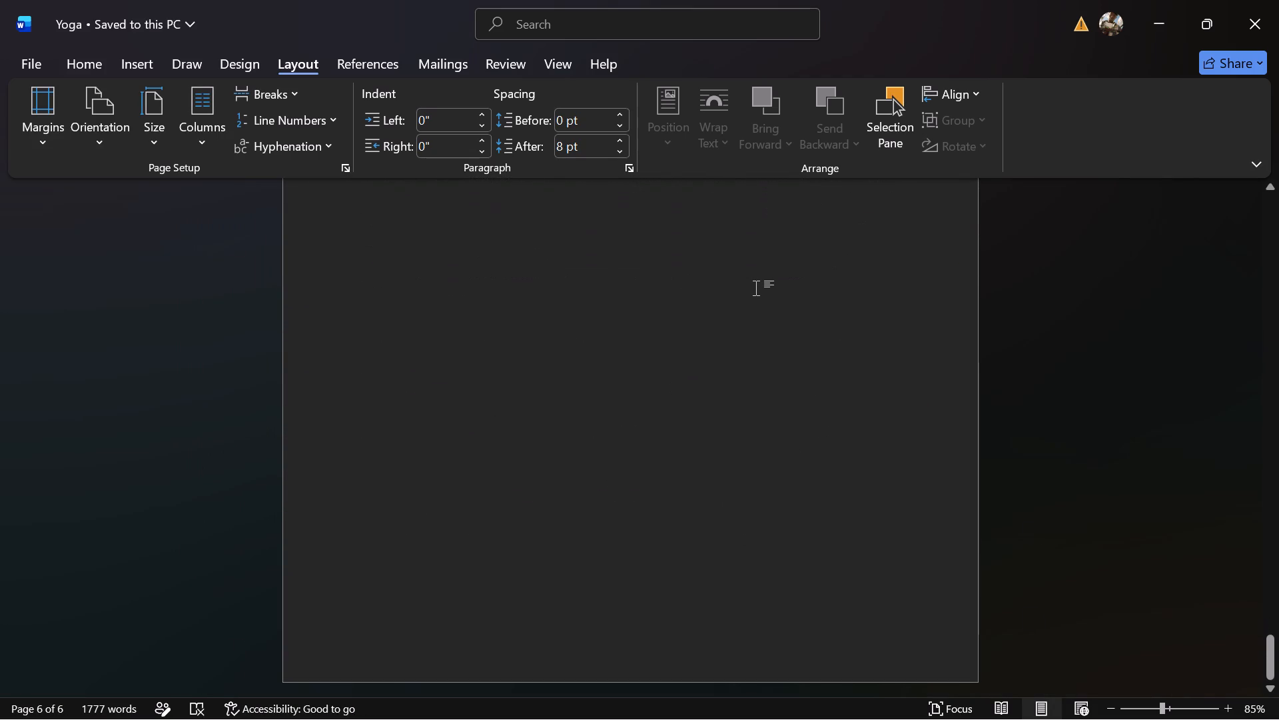
pyautogui.hotkey('ctrl', 'y')
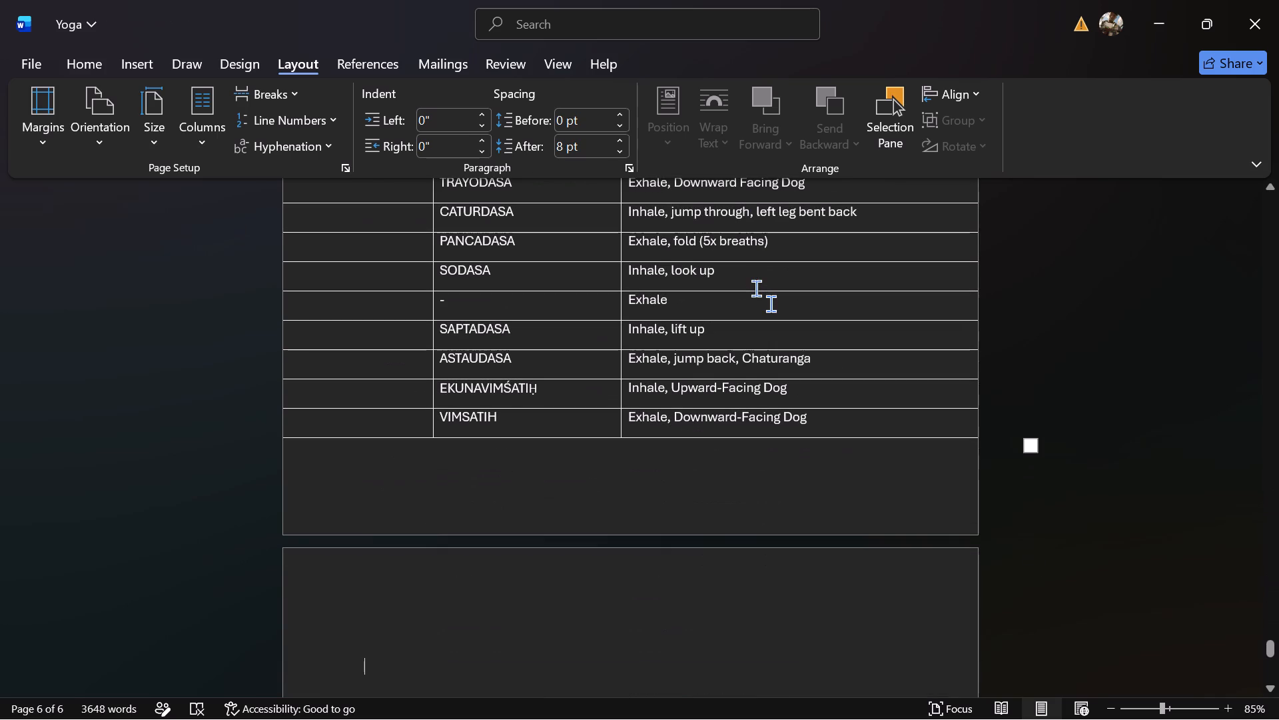
# Change the document's page orientation to Landscape.
pyautogui.click(107, 149)
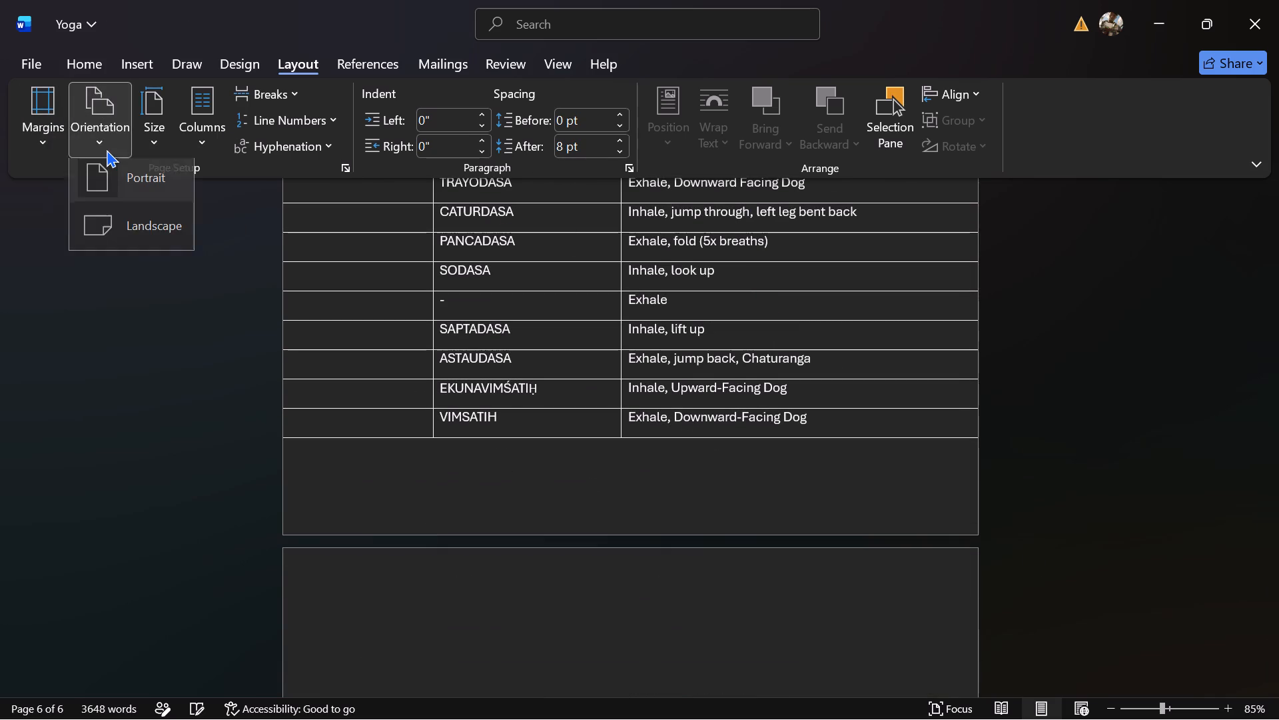
pyautogui.click(151, 237)
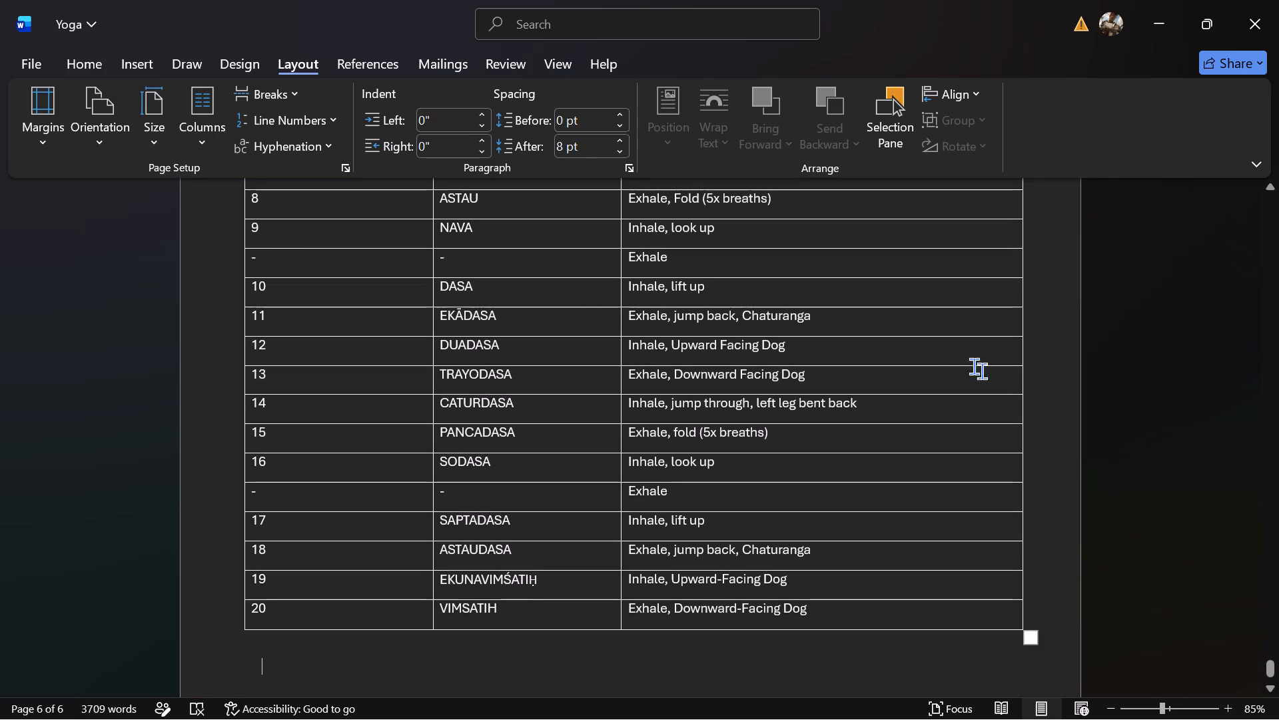
# Examine the landscape layout of the posture tables from the document's end back to the Sun Salutations section.
pyautogui.scroll(14, 1159, 405)
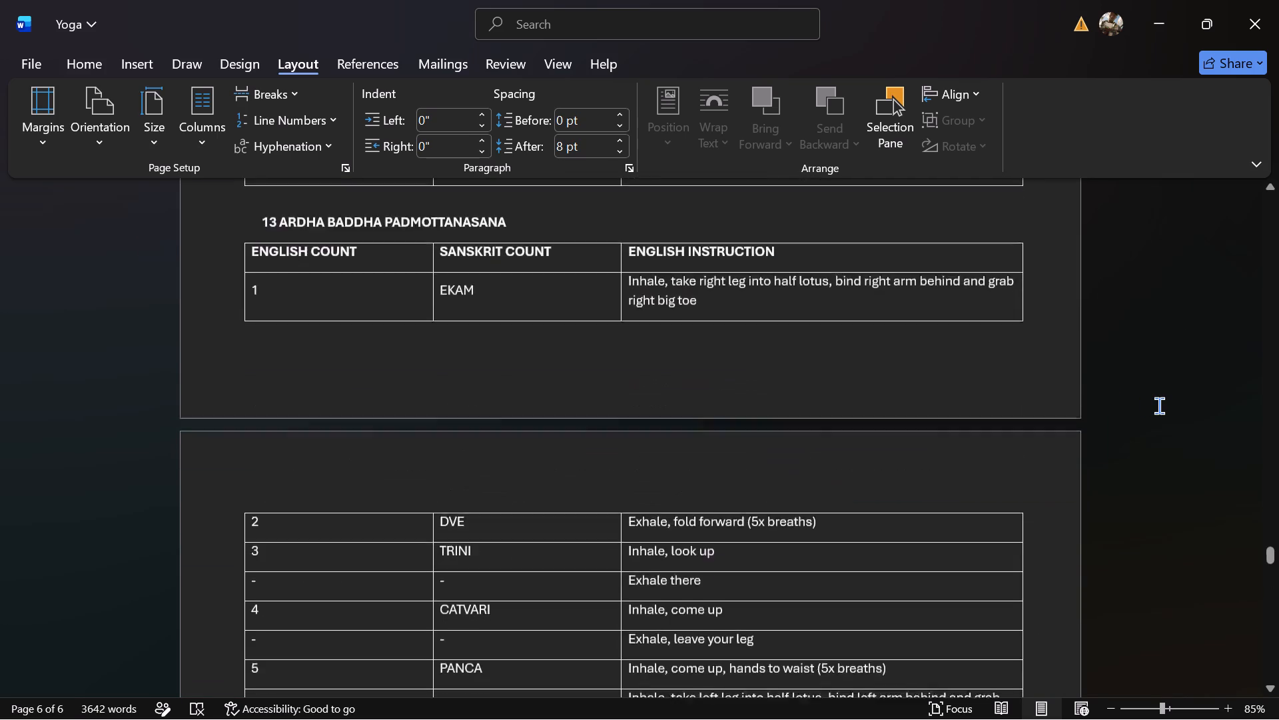
pyautogui.scroll(14, 1159, 405)
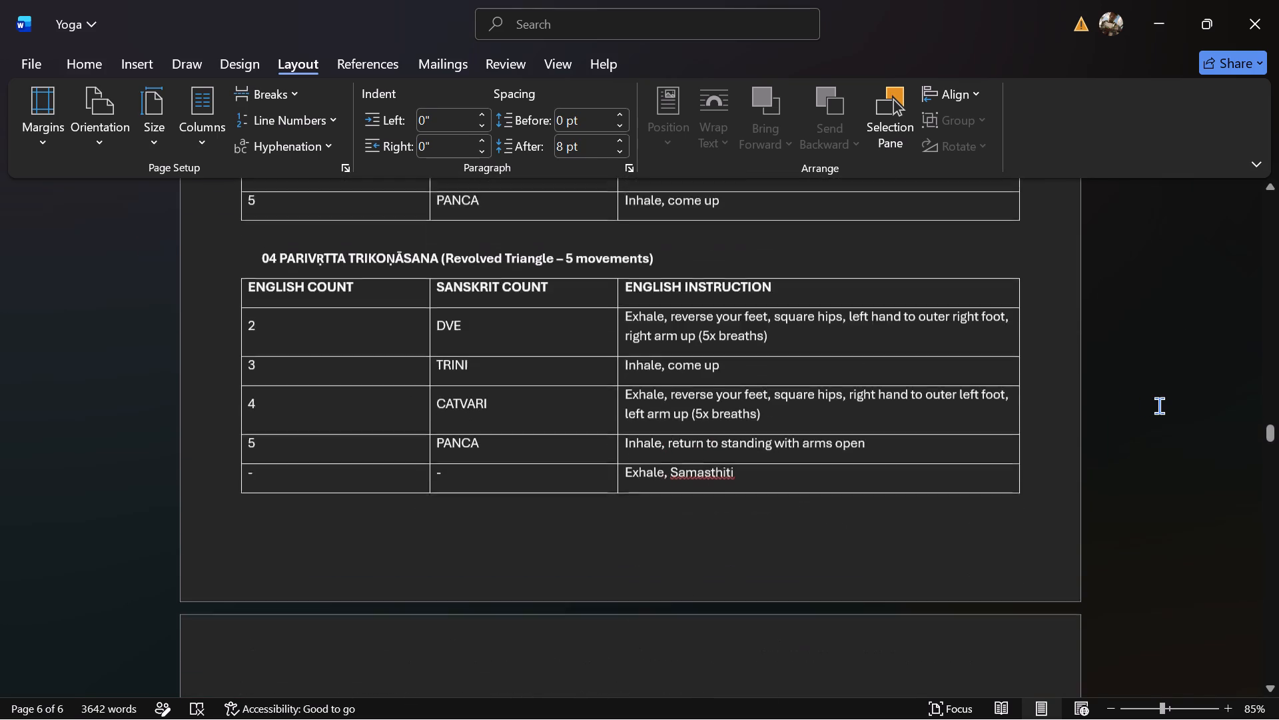
pyautogui.scroll(8, 1159, 405)
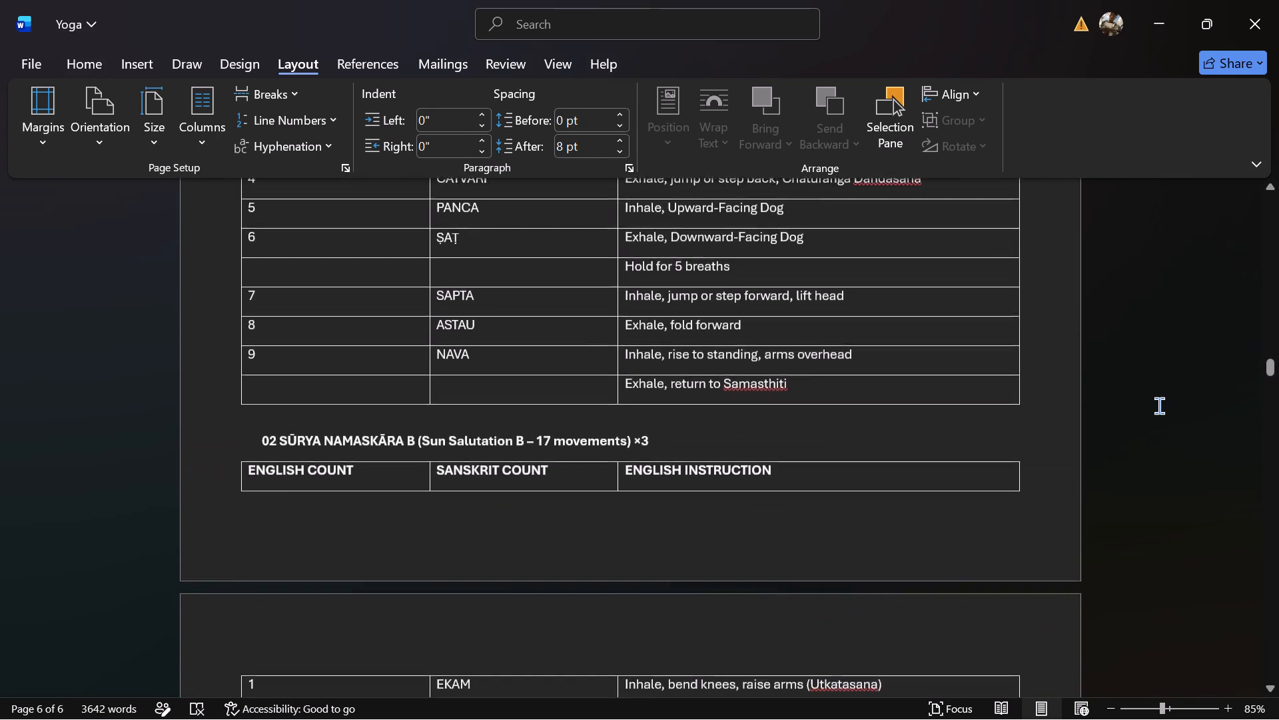
pyautogui.scroll(5, 1159, 405)
# Examine how the tables break across pages from Sūrya Namaskāra A through Prasārita Padottānāsana D.
pyautogui.scroll(-5, 1159, 405)
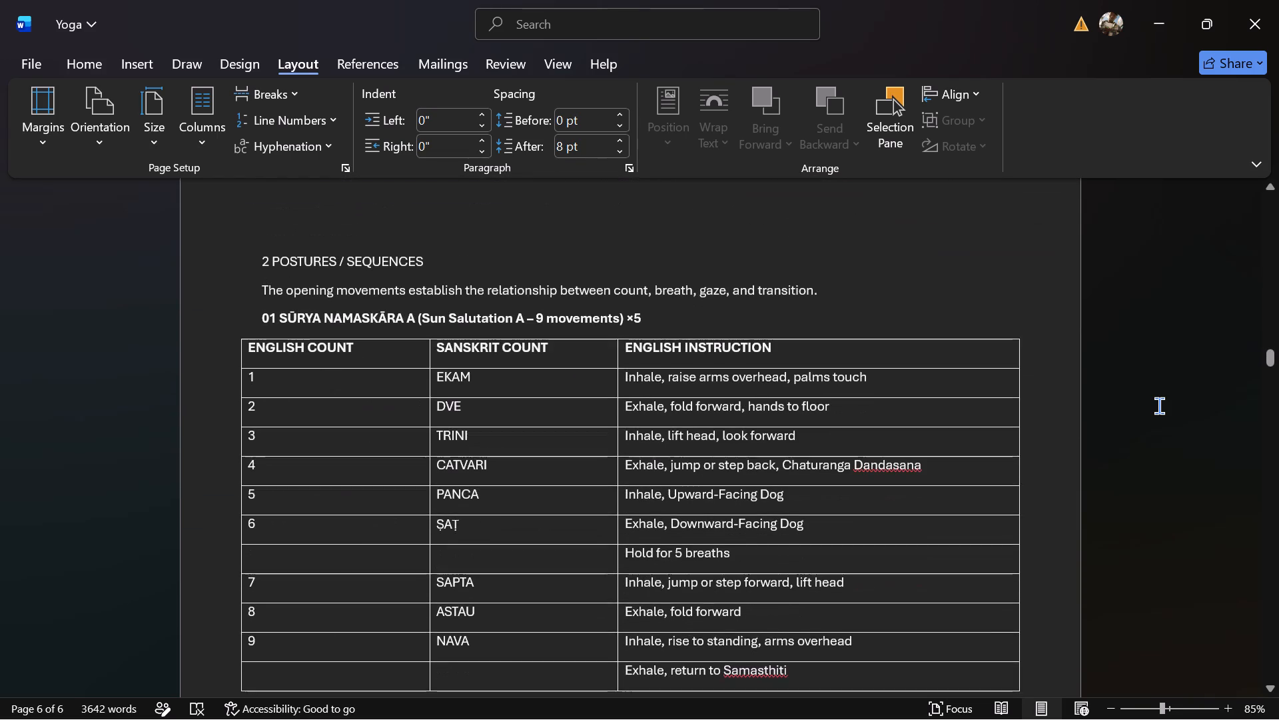
pyautogui.scroll(-3, 1159, 405)
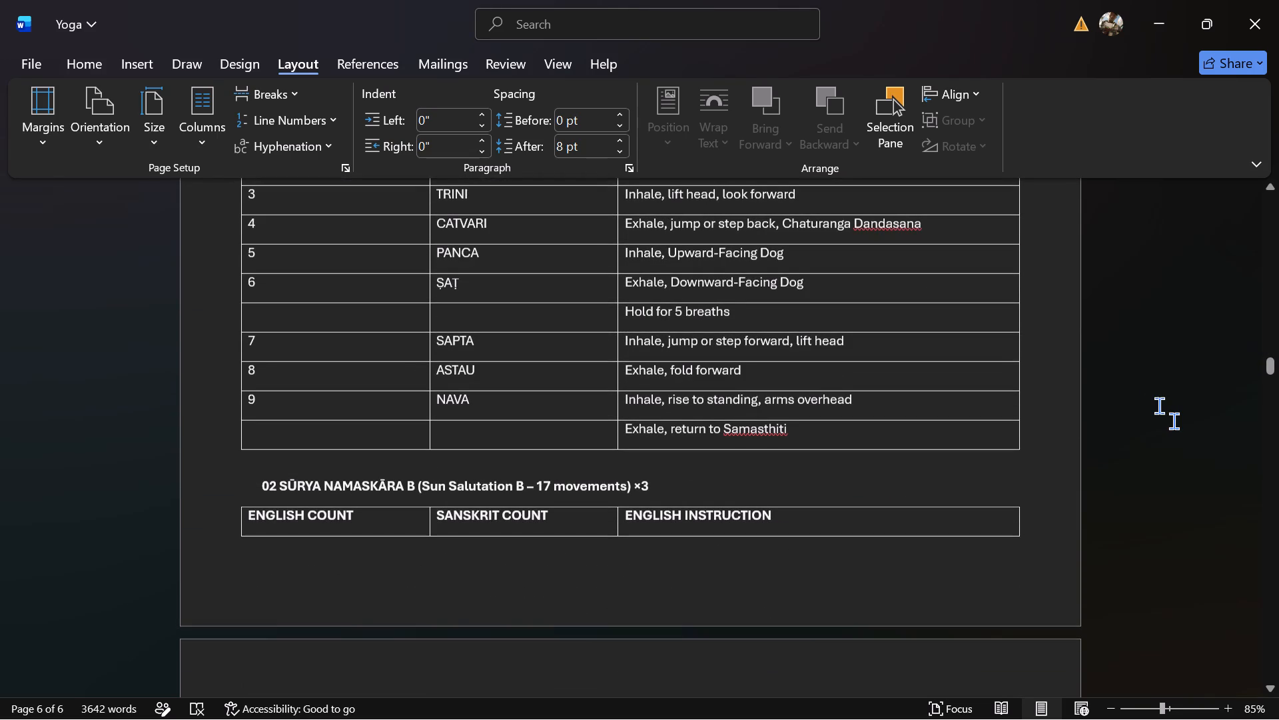
pyautogui.scroll(-9, 1159, 405)
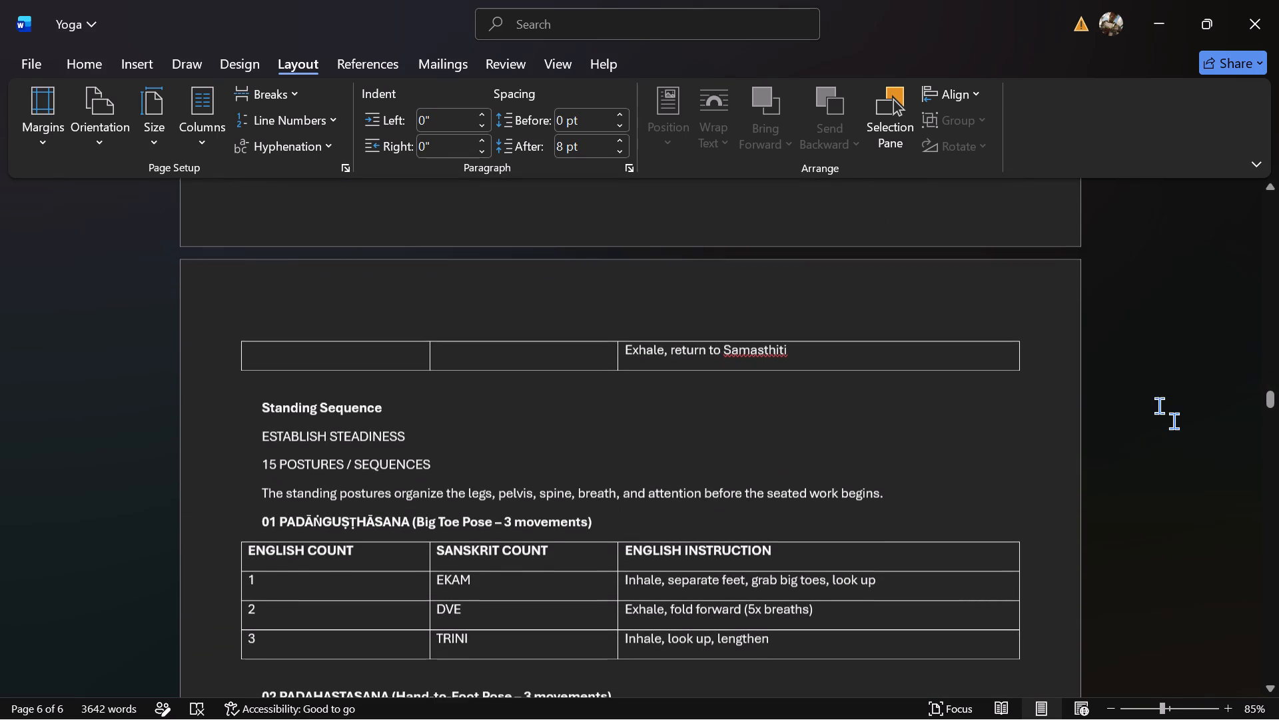
pyautogui.scroll(-1, 1159, 405)
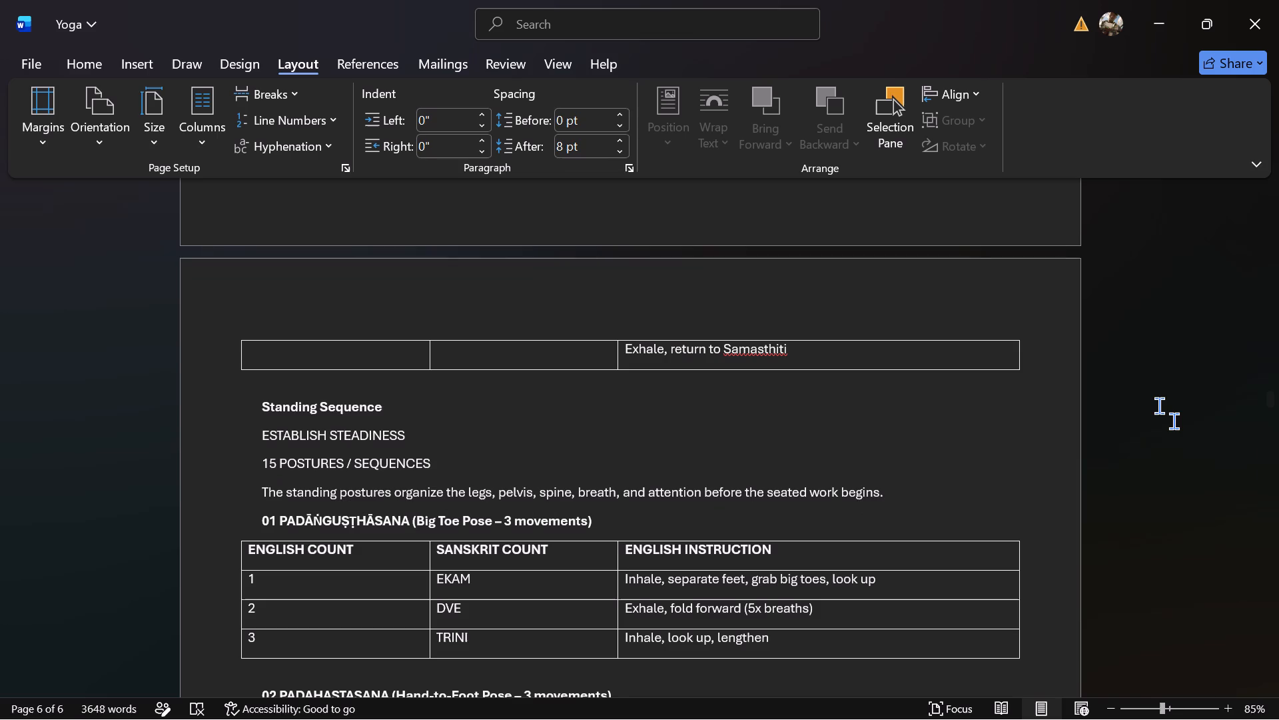
pyautogui.scroll(-6, 1159, 405)
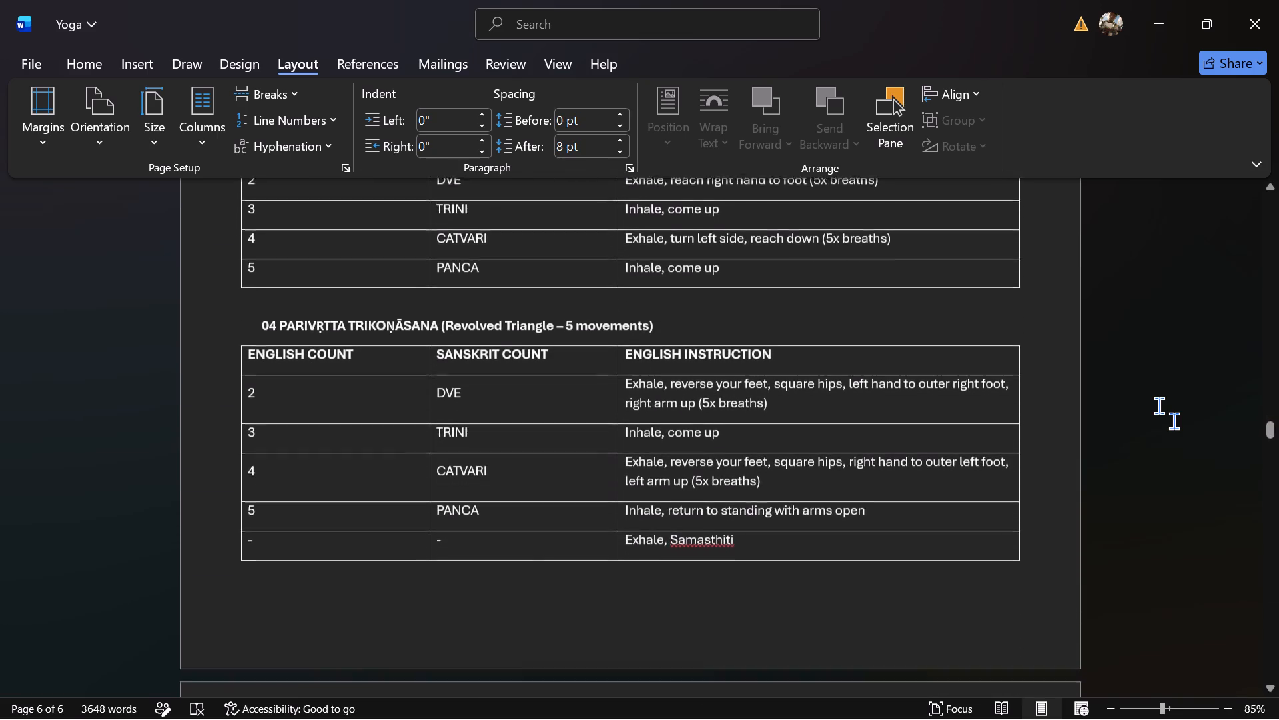
pyautogui.scroll(-5, 1159, 405)
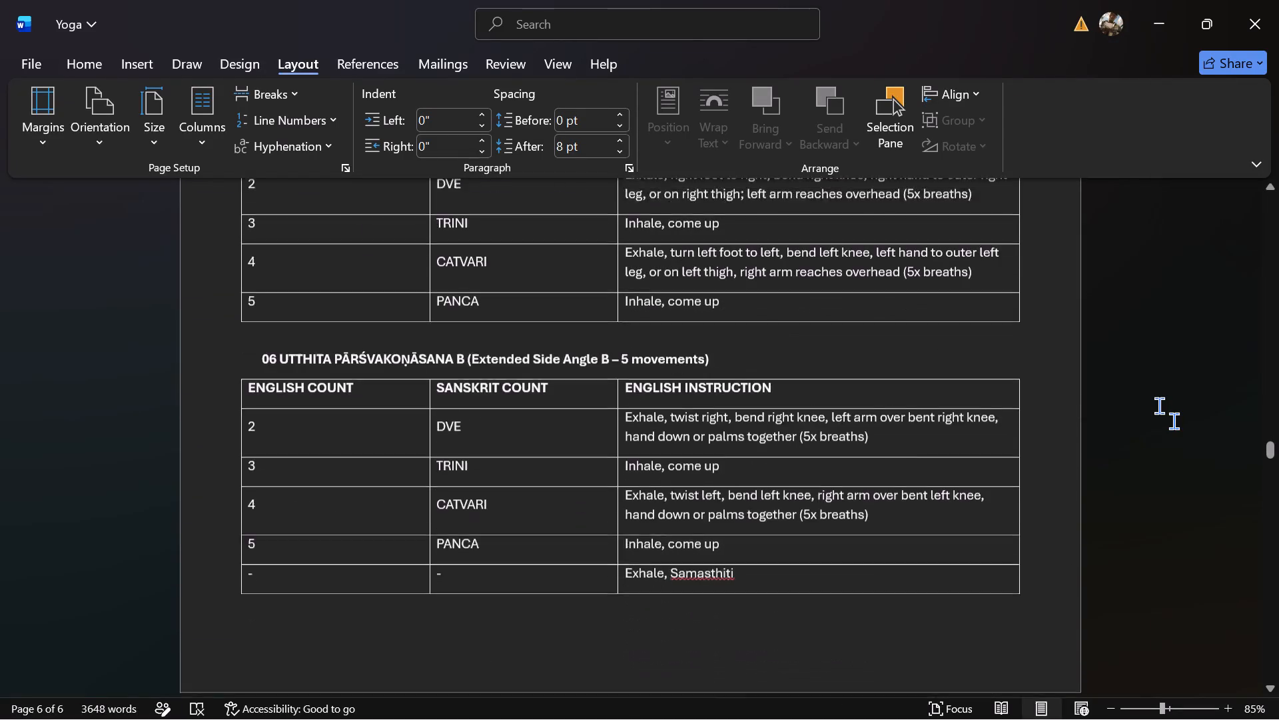
pyautogui.scroll(-4, 1159, 405)
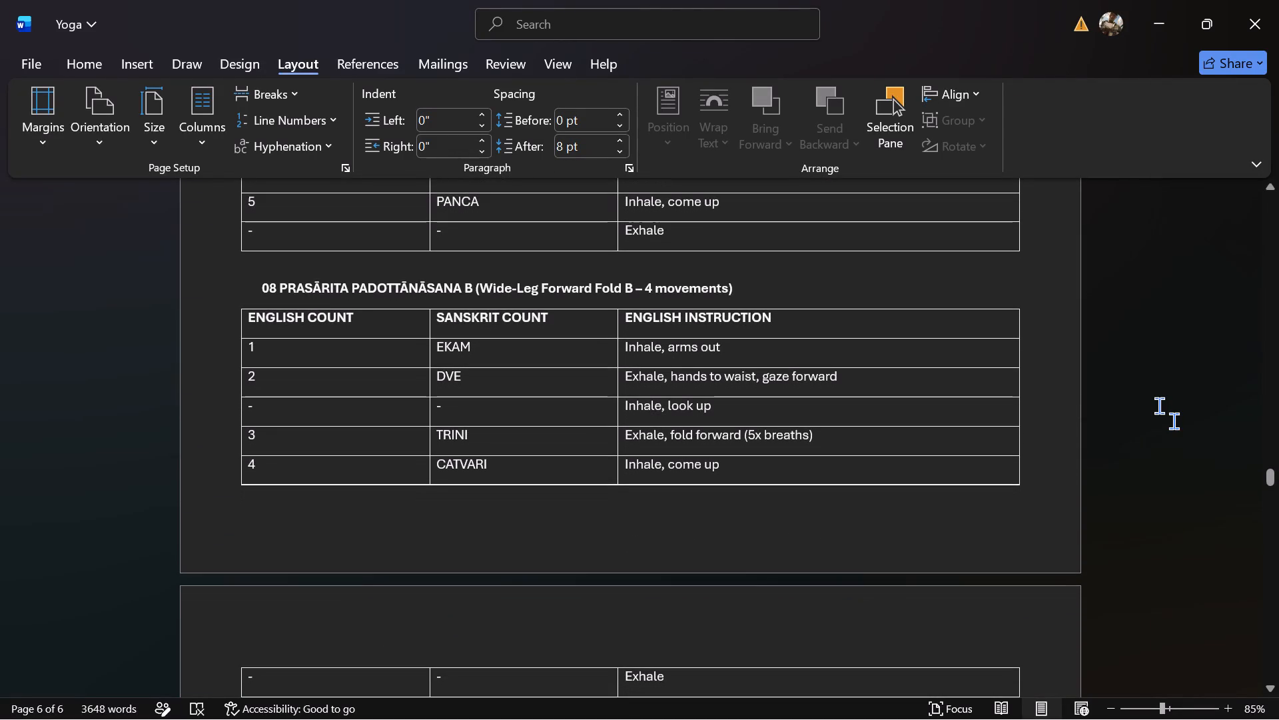
pyautogui.scroll(-4, 1159, 405)
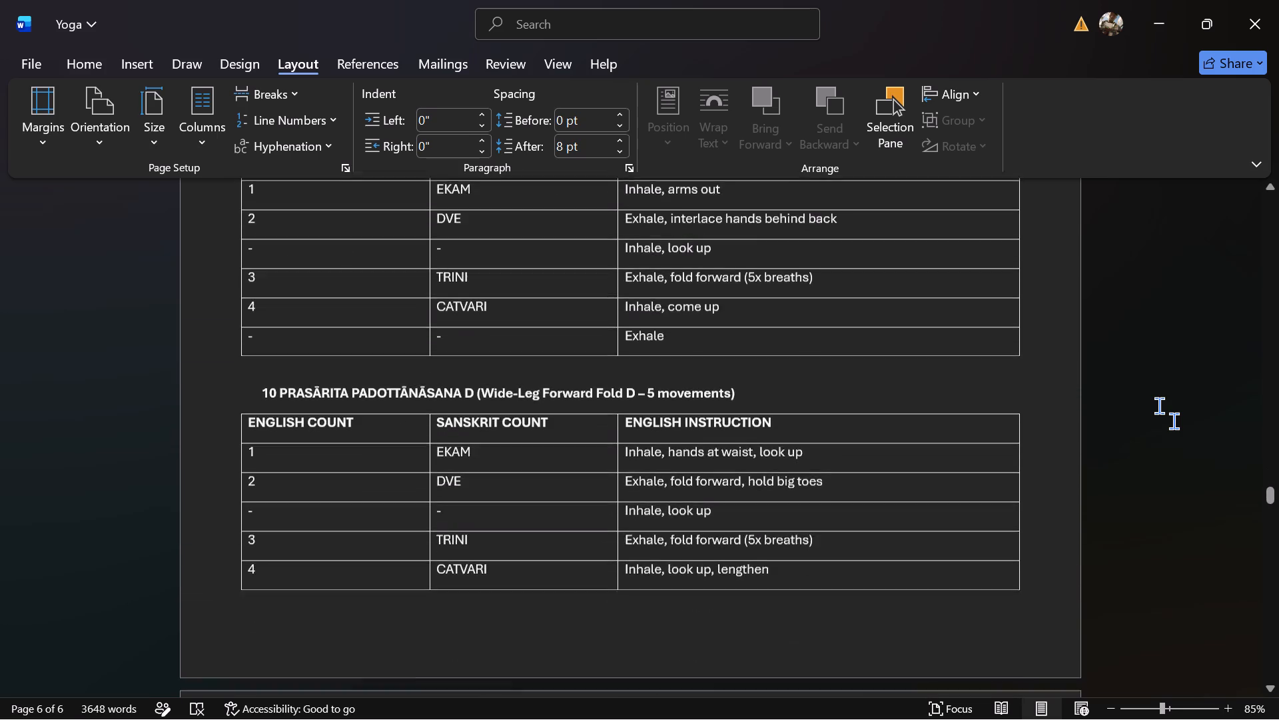
# Examine the page breaks around the first standing postures, the Sun Salutations heading and the two Sūrya Namaskāra tables.
pyautogui.scroll(11, 1159, 405)
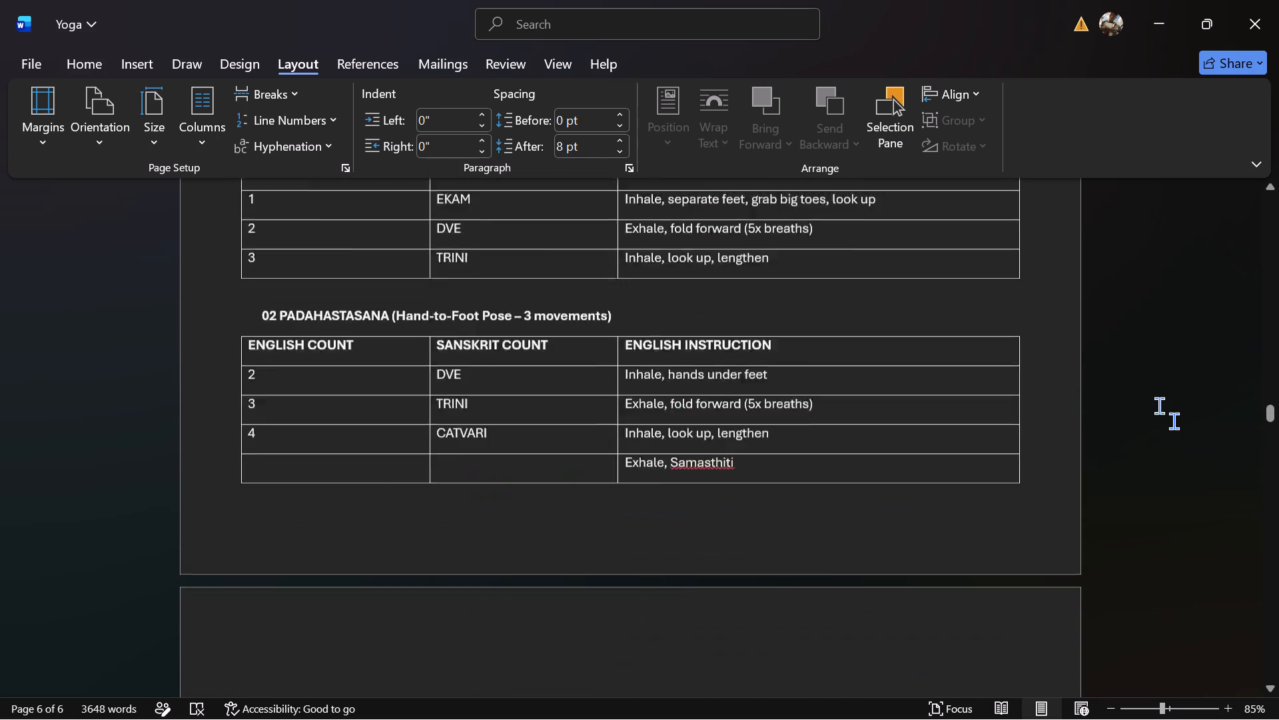
pyautogui.scroll(4, 1159, 405)
pyautogui.scroll(-1, 1159, 405)
pyautogui.scroll(2, 1159, 405)
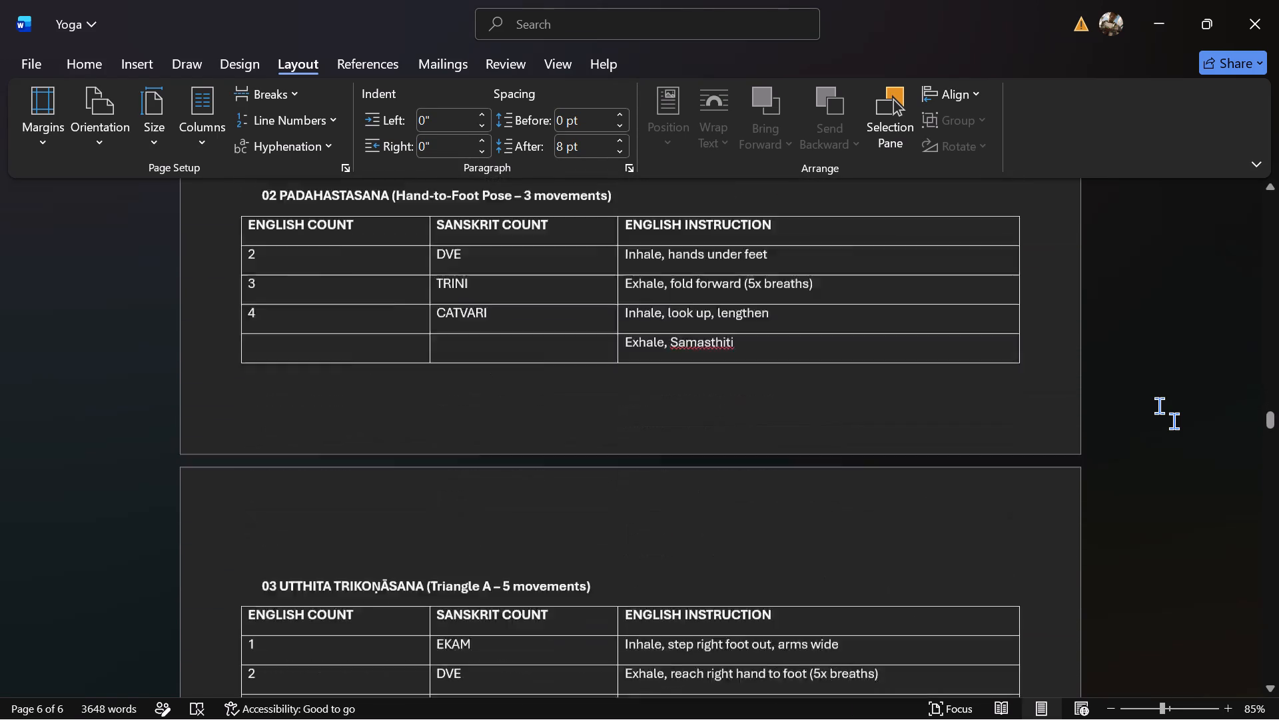
pyautogui.scroll(1, 1159, 405)
pyautogui.scroll(-1, 1159, 405)
pyautogui.scroll(1, 1159, 405)
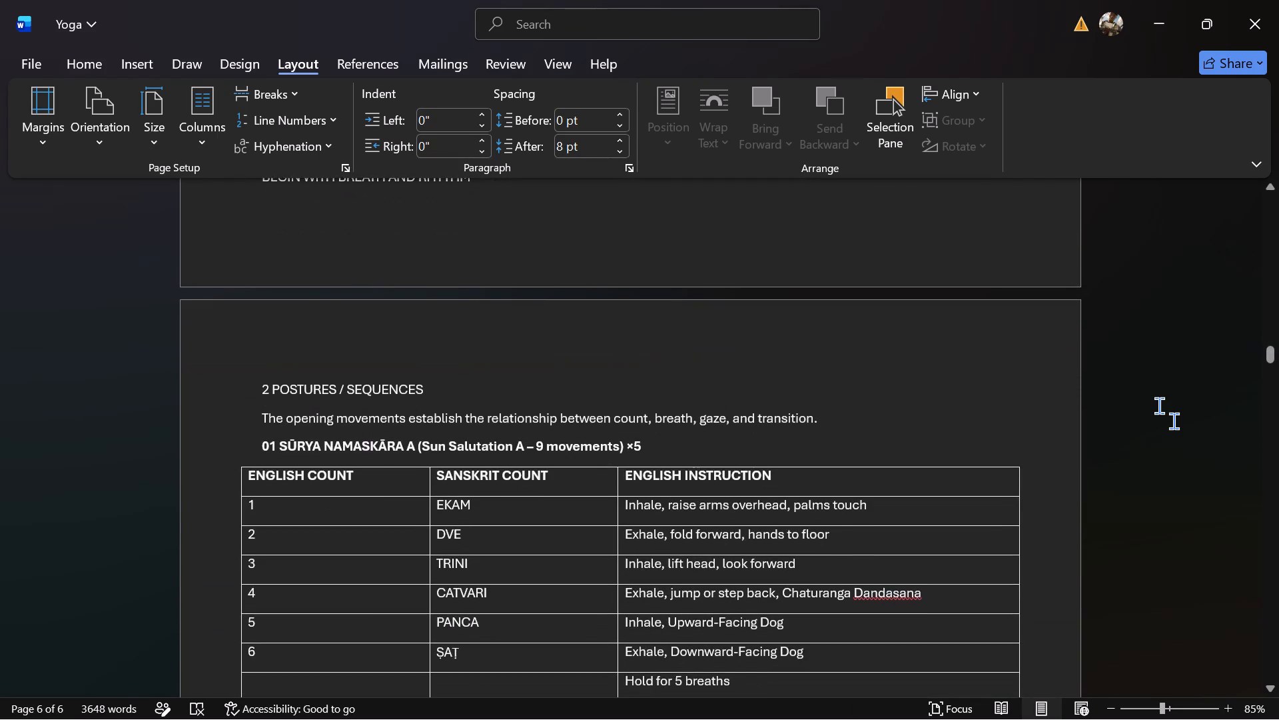
pyautogui.scroll(3, 1159, 405)
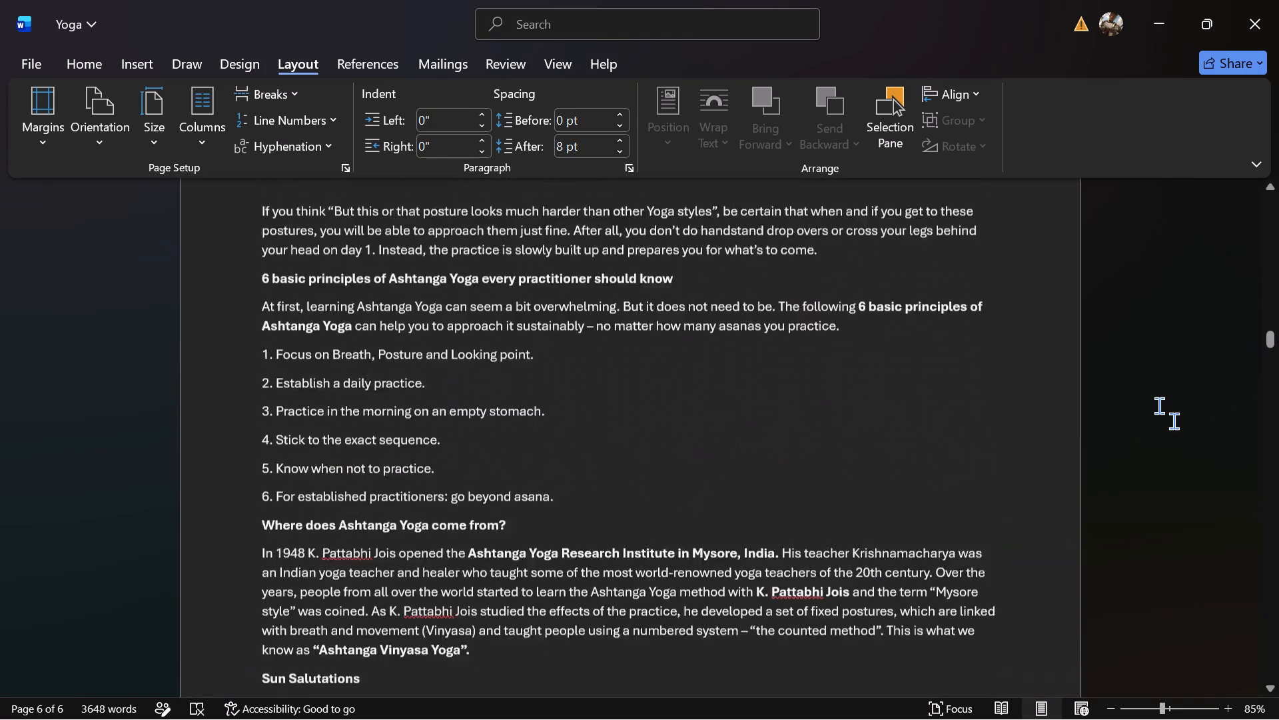
pyautogui.scroll(3, 1159, 405)
pyautogui.scroll(-1, 1159, 405)
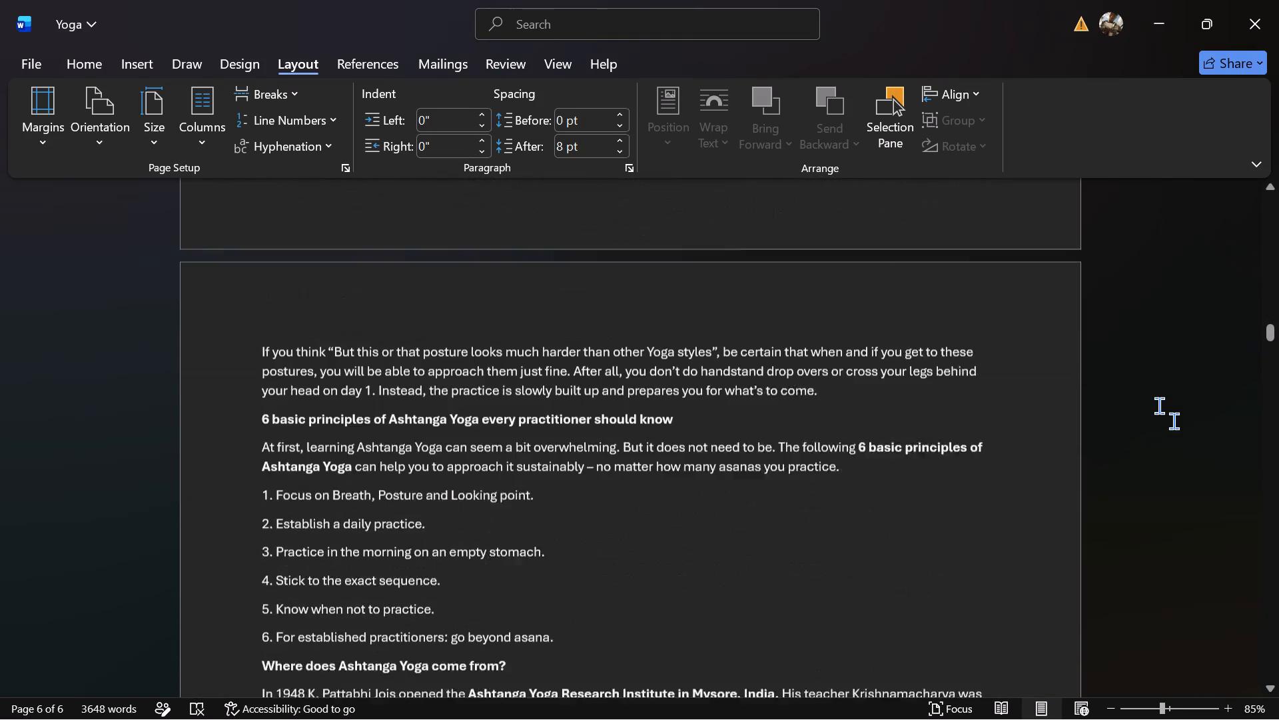
pyautogui.scroll(-3, 1159, 405)
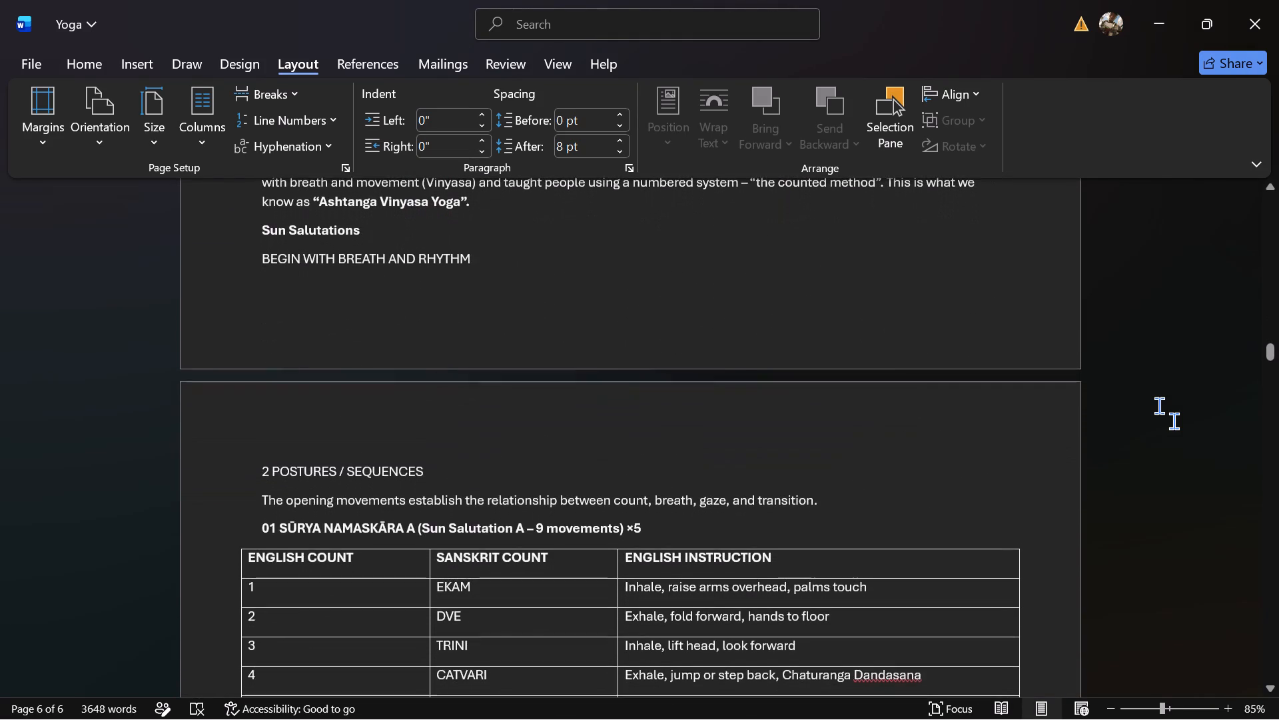
pyautogui.scroll(-2, 1159, 405)
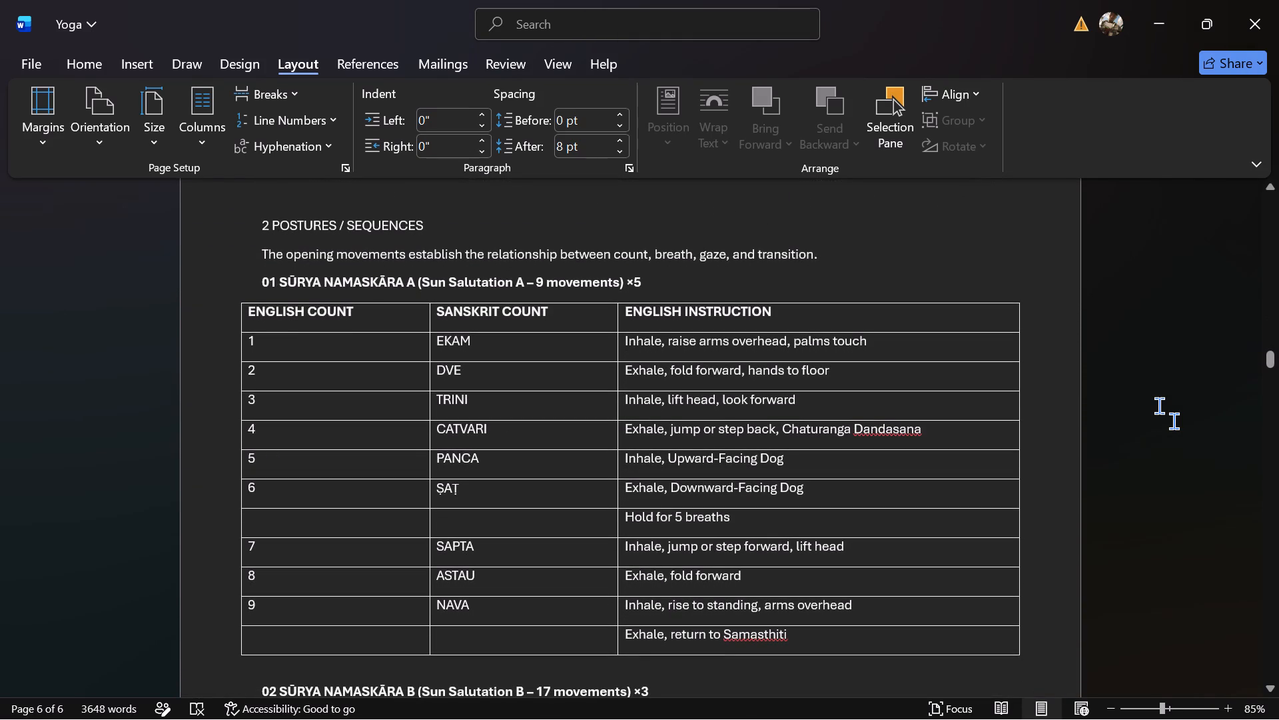
pyautogui.scroll(-2, 1159, 405)
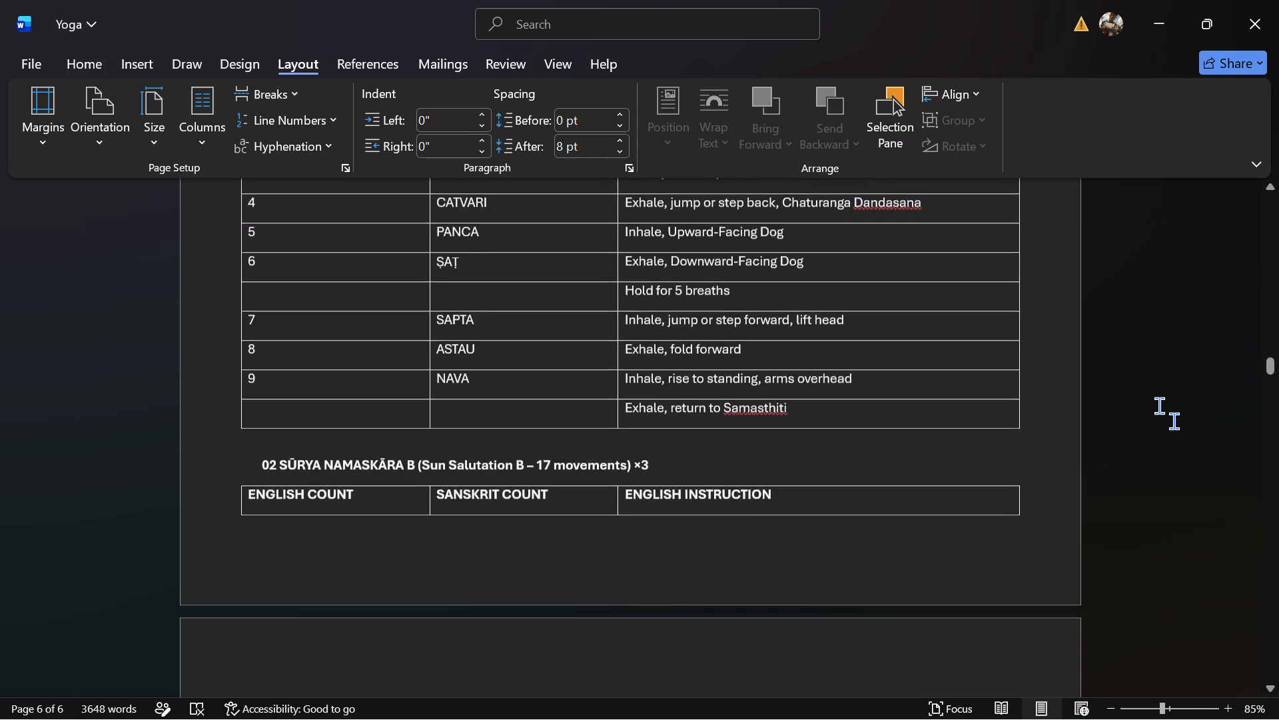
# Insert a page break directly before the "Sun Salutations" heading so the section starts on a new page.
pyautogui.scroll(5, 1159, 405)
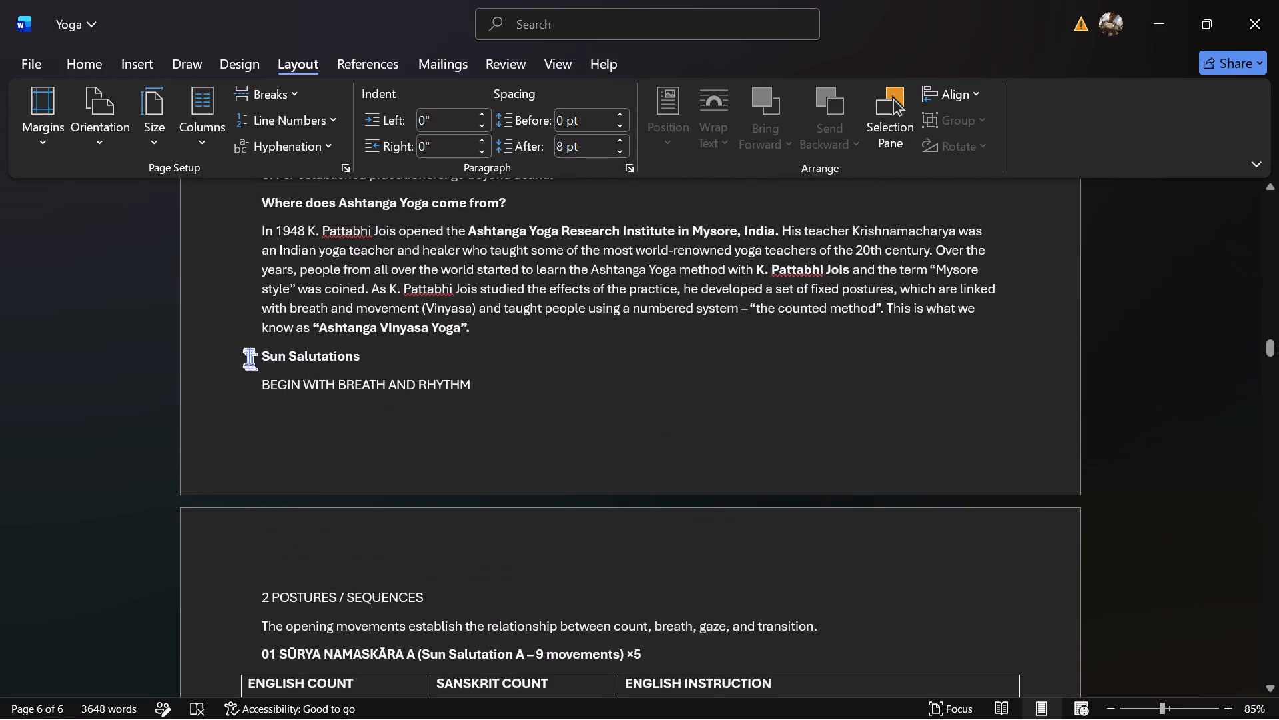
pyautogui.click(268, 353)
pyautogui.press('Left')
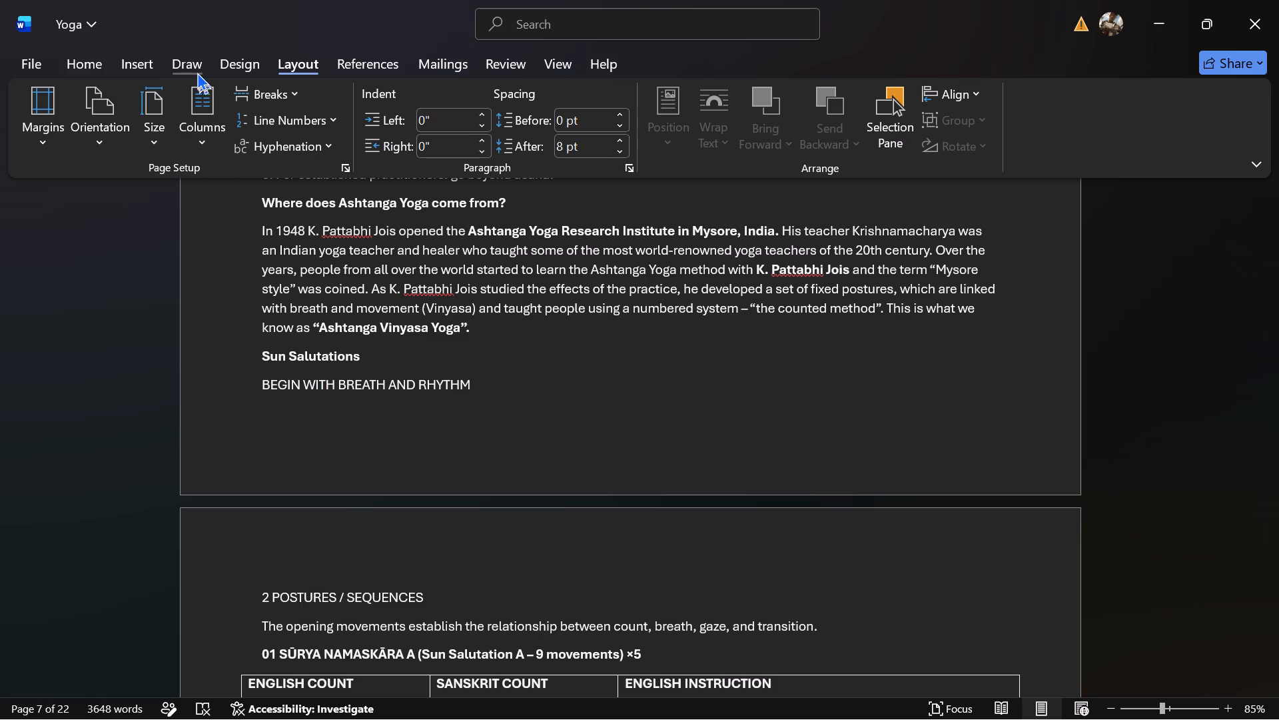
pyautogui.click(143, 65)
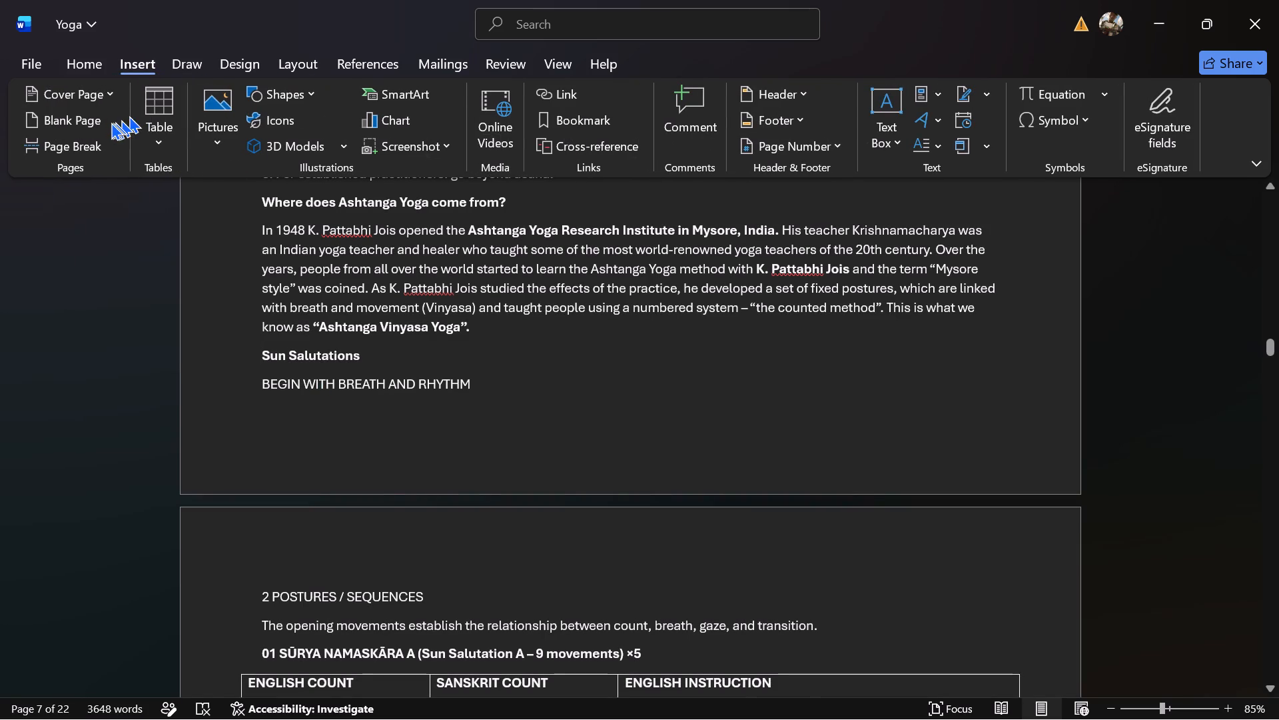
pyautogui.click(79, 145)
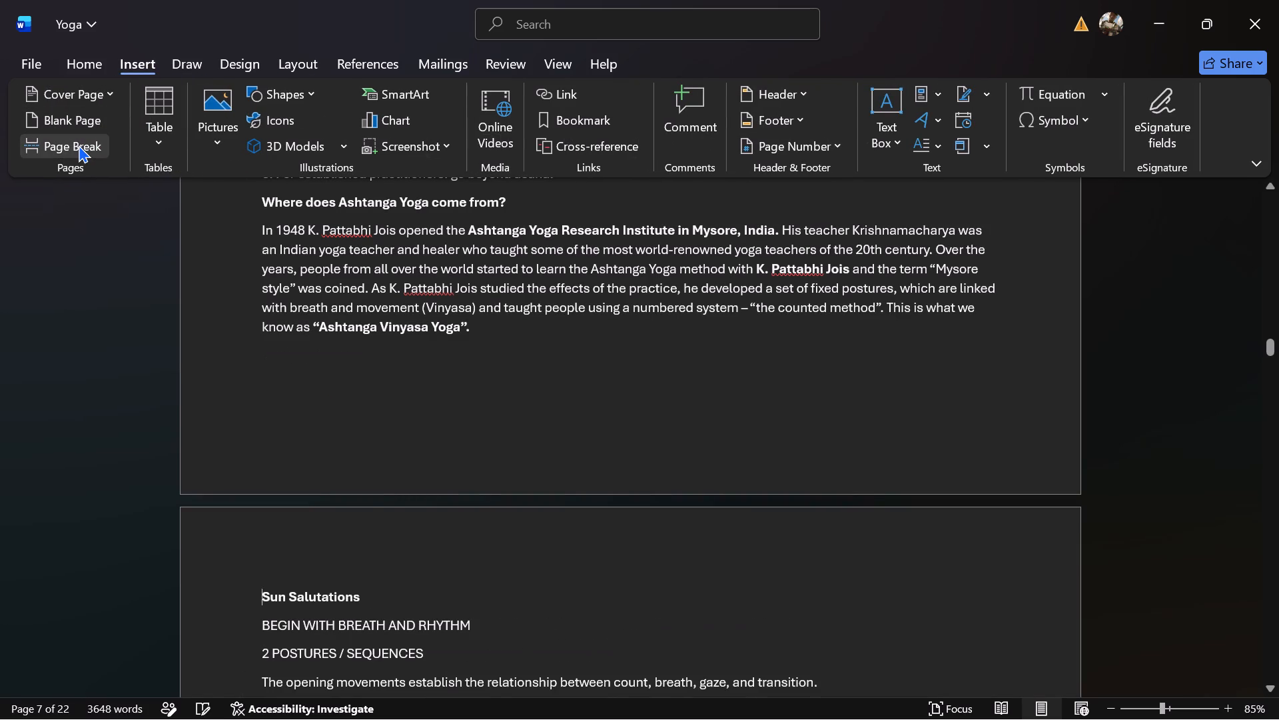
# Examine the pages around the new break, from the 6 basic principles list through the Sūrya Namaskāra A table.
pyautogui.scroll(3, 663, 380)
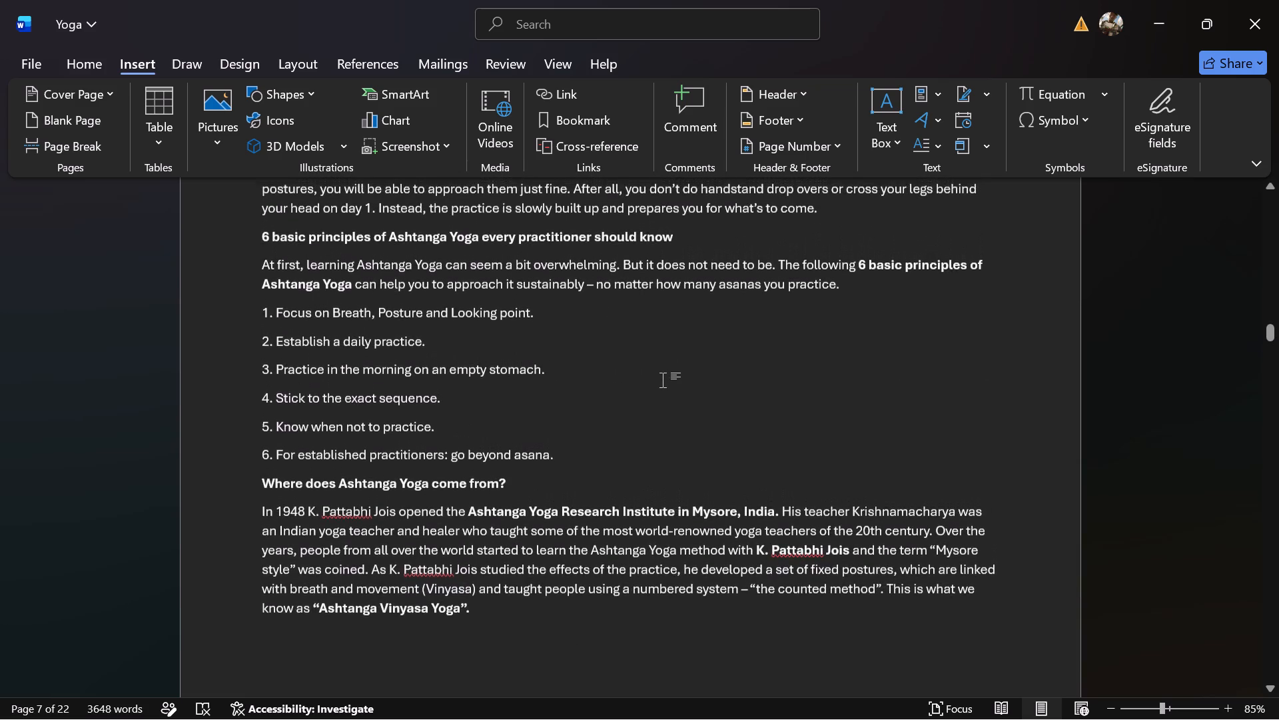
pyautogui.scroll(2, 663, 380)
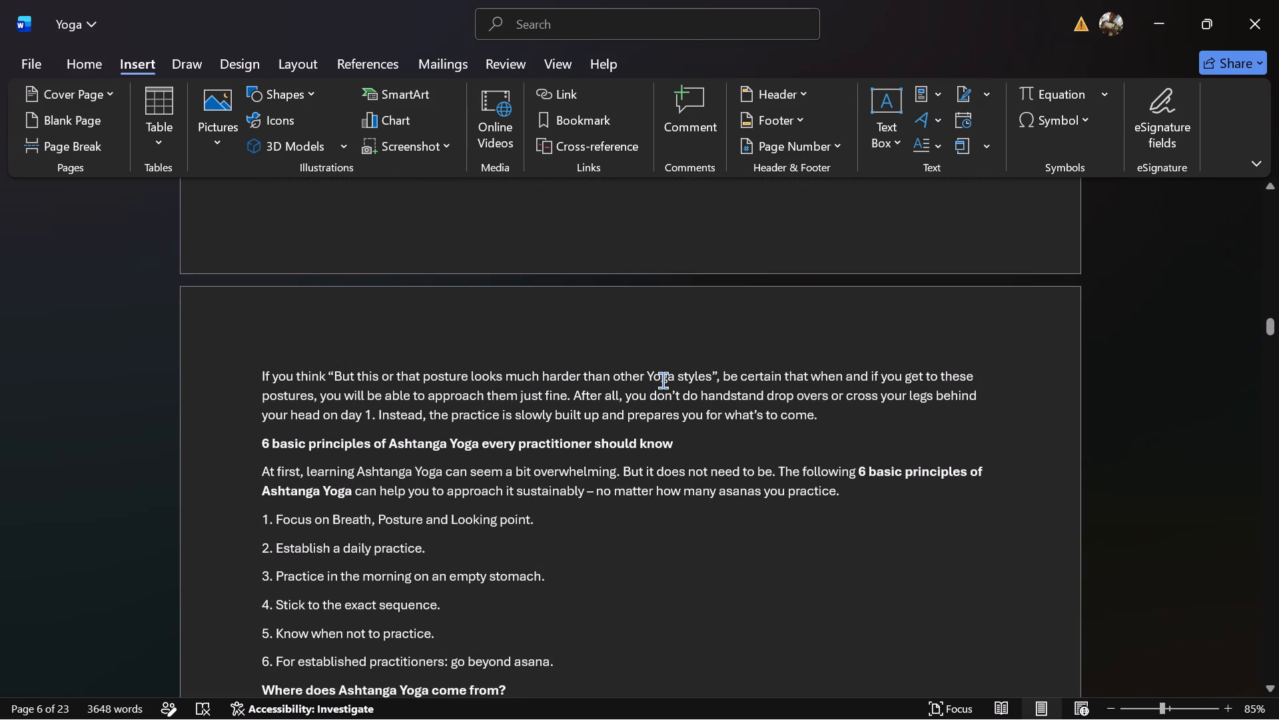
pyautogui.scroll(-6, 663, 380)
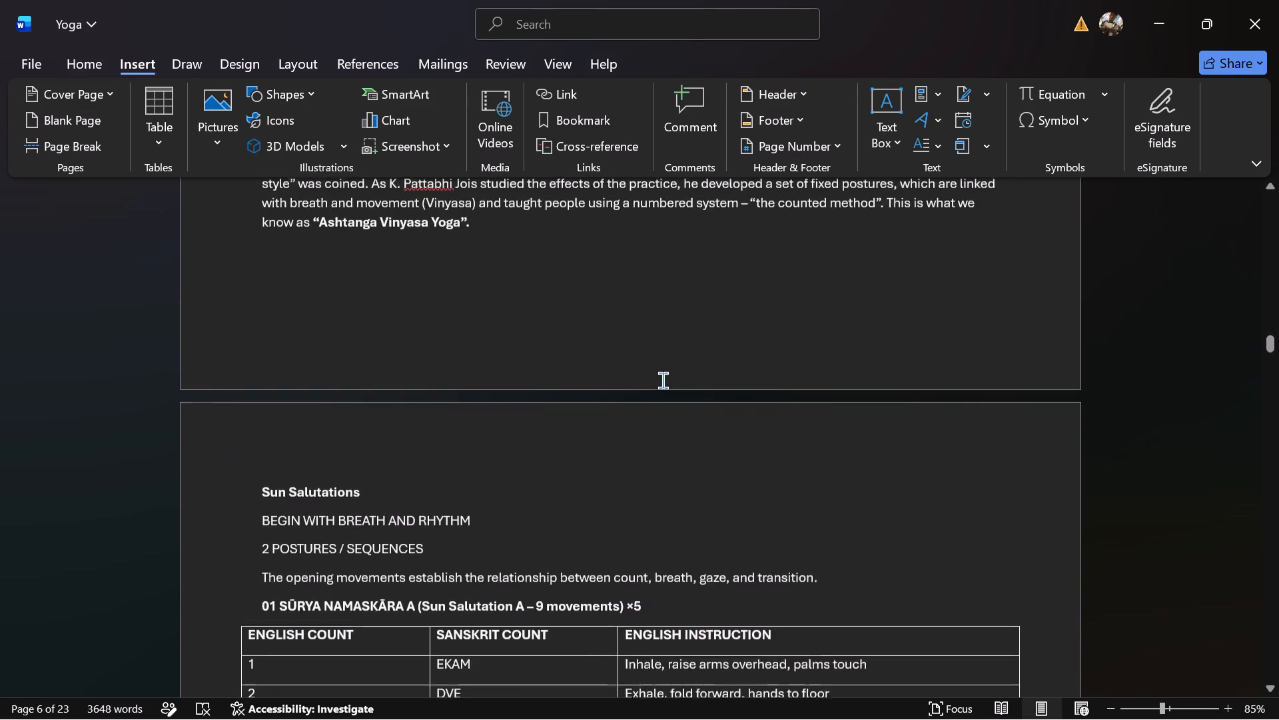
pyautogui.scroll(-1, 663, 380)
pyautogui.scroll(3, 663, 380)
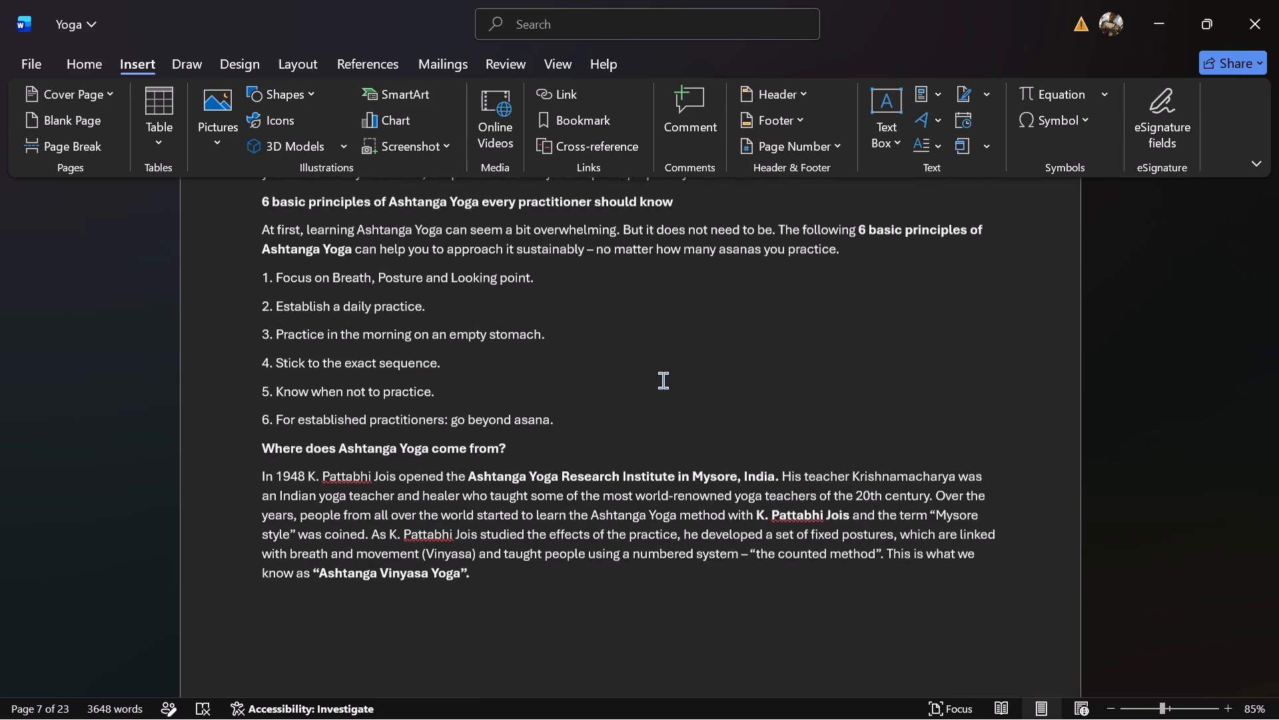
pyautogui.scroll(-3, 663, 380)
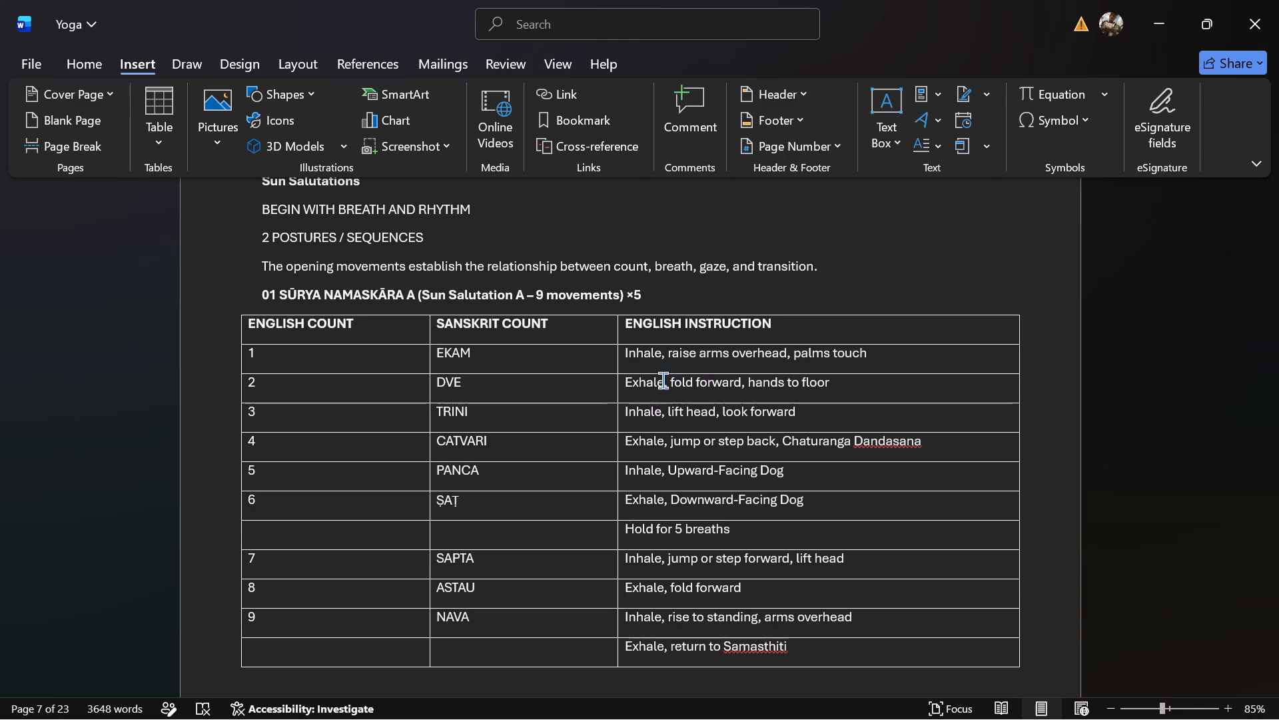
pyautogui.scroll(2, 663, 380)
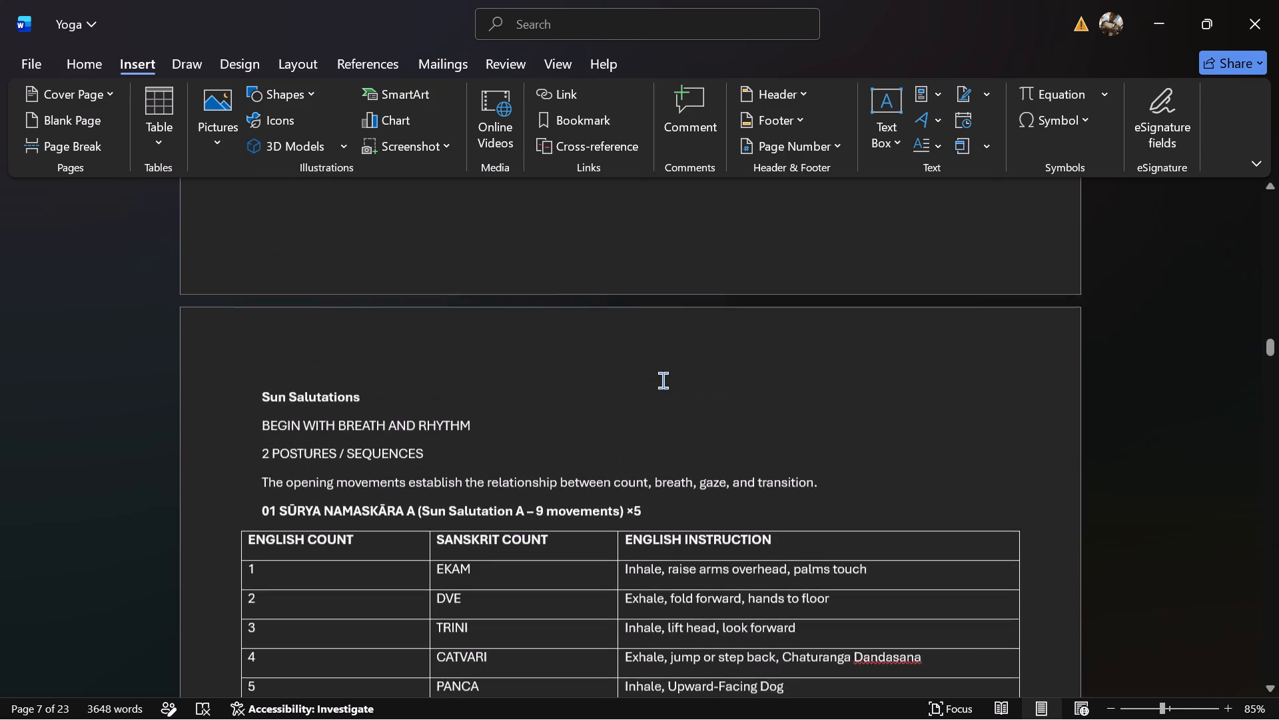
pyautogui.scroll(2, 663, 380)
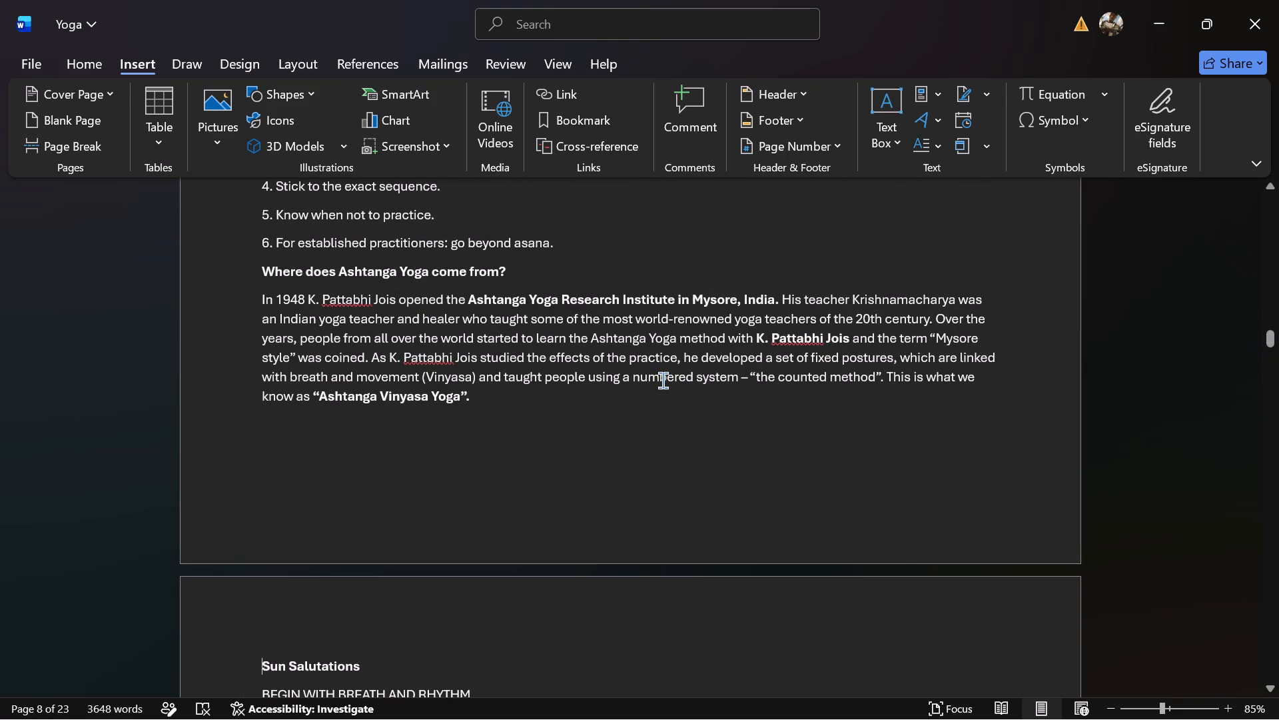
pyautogui.scroll(-4, 663, 380)
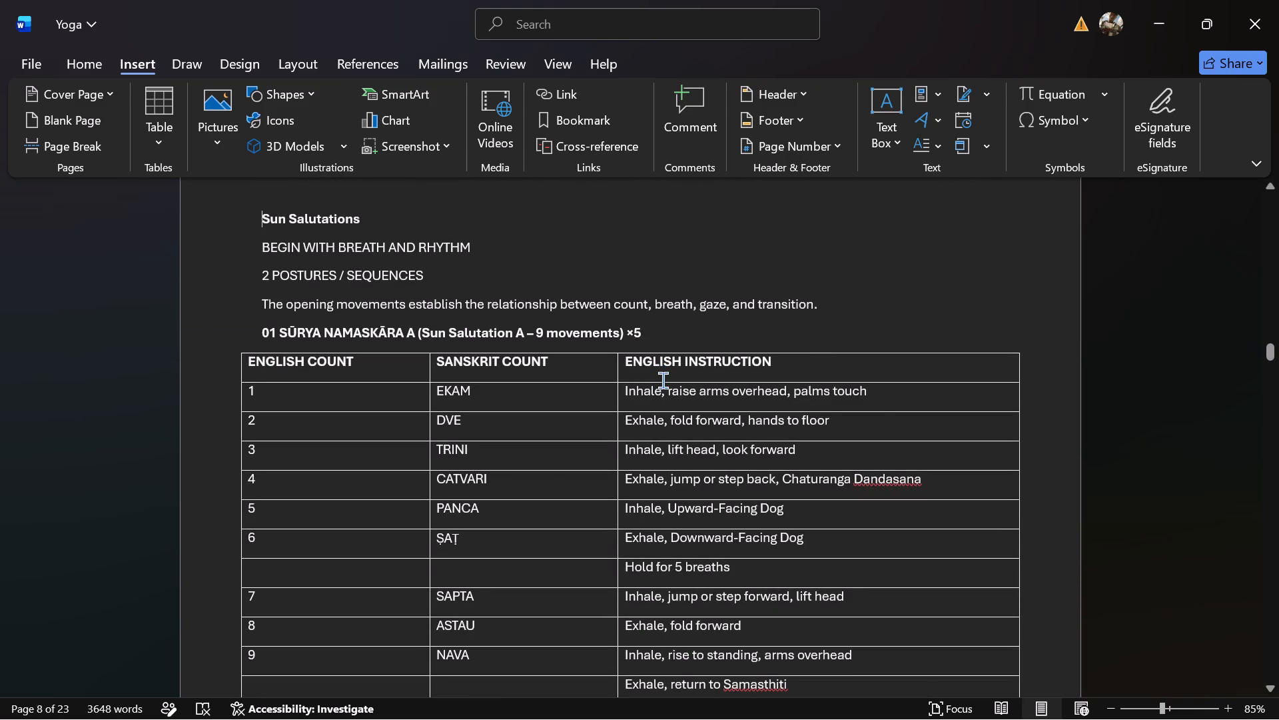
# Examine how the Sūrya Namaskāra A and B tables break across pages up to the Standing Sequence heading.
pyautogui.scroll(-5, 663, 380)
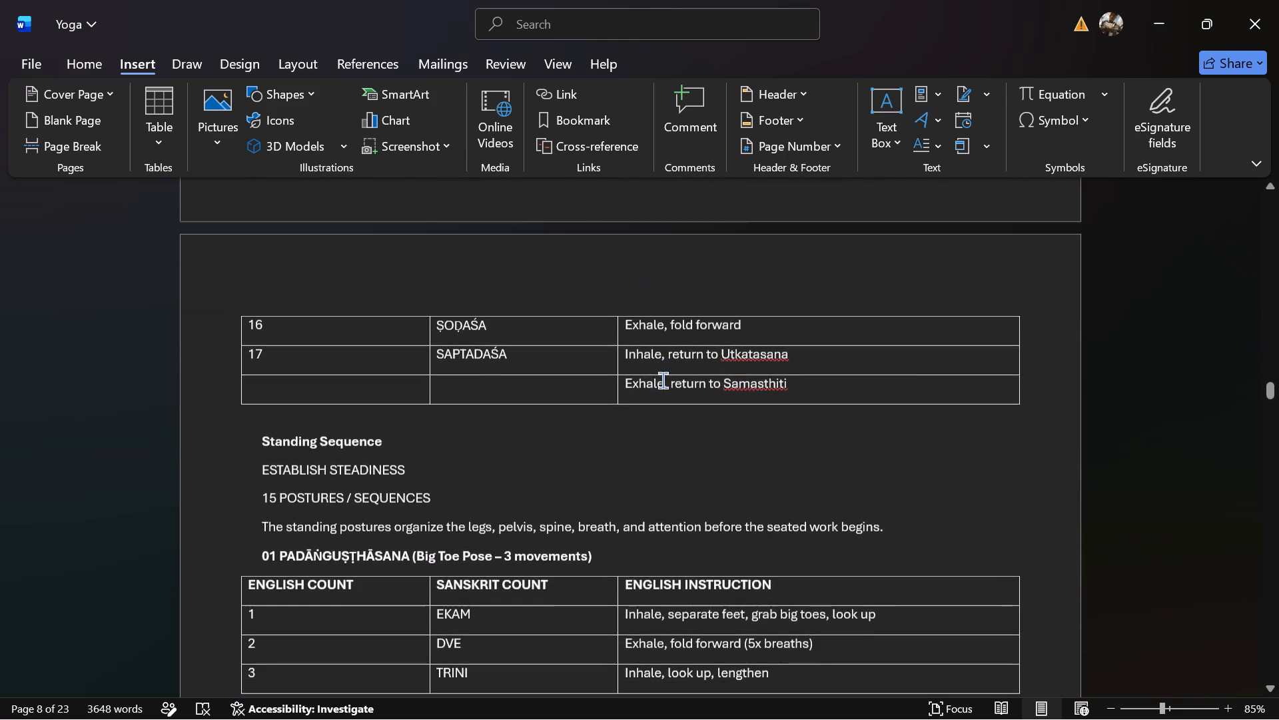
pyautogui.scroll(4, 663, 380)
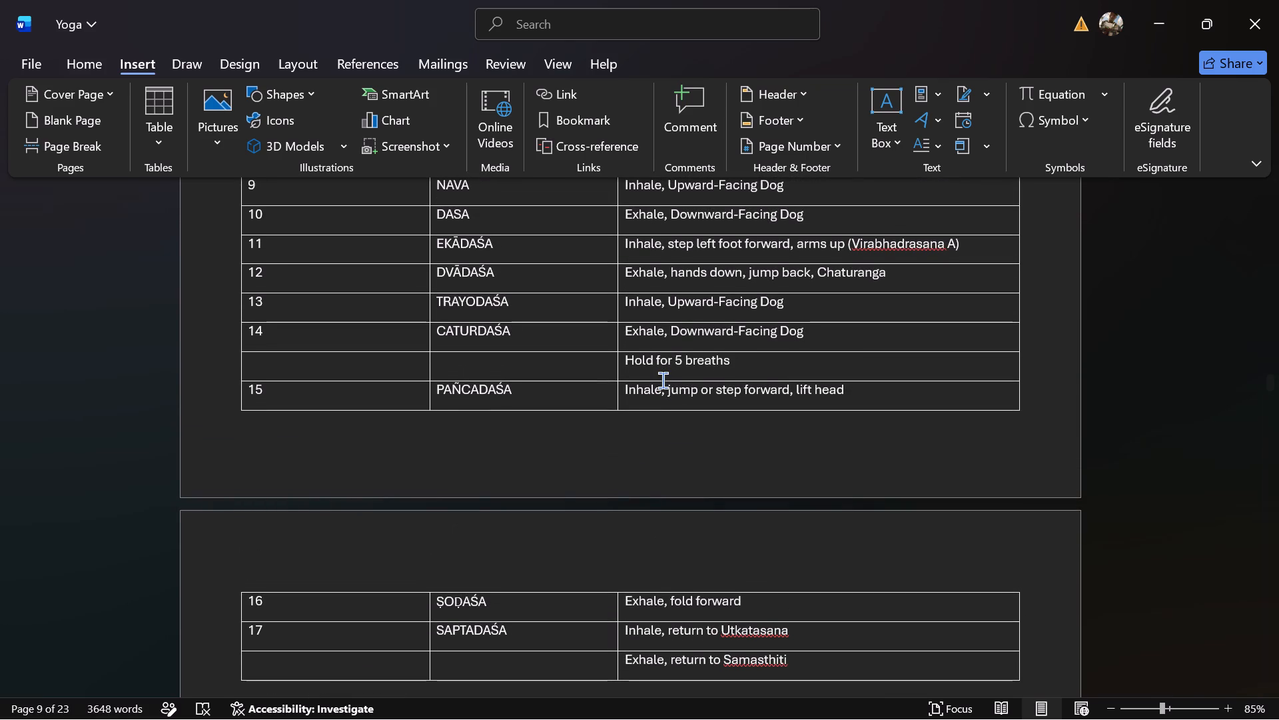
pyautogui.scroll(1, 663, 380)
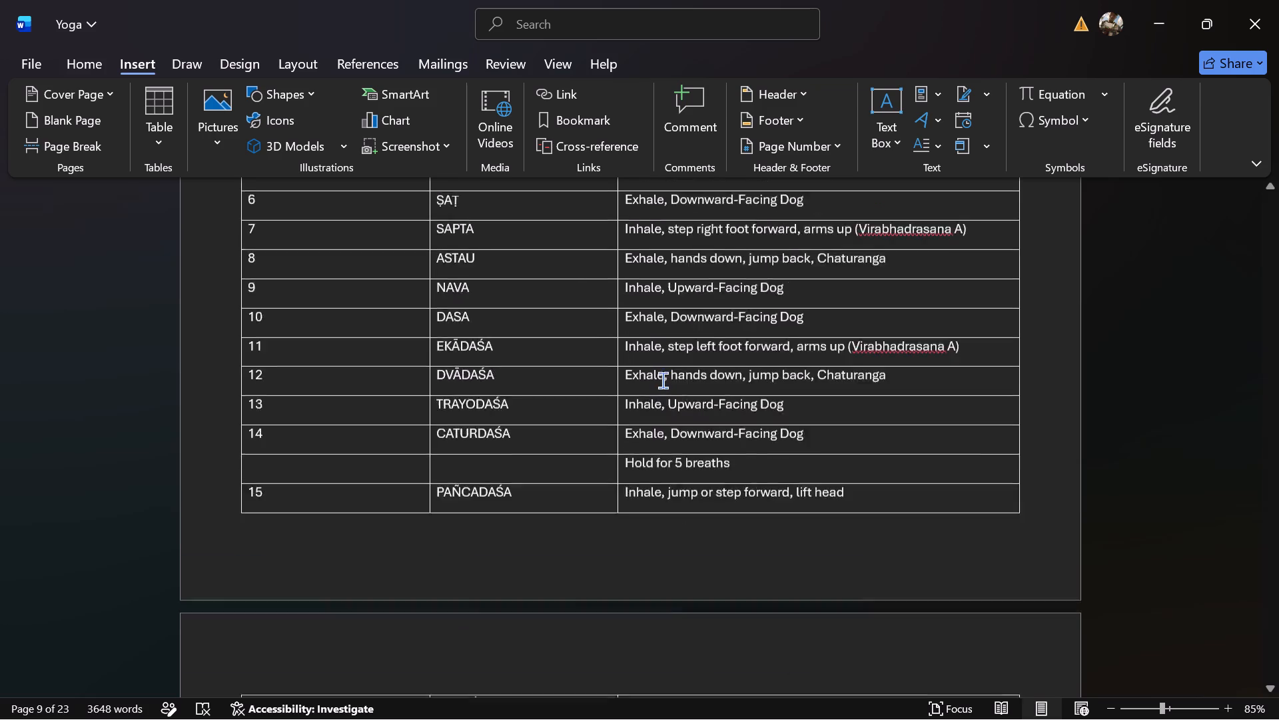
pyautogui.scroll(1, 663, 380)
pyautogui.scroll(-2, 663, 380)
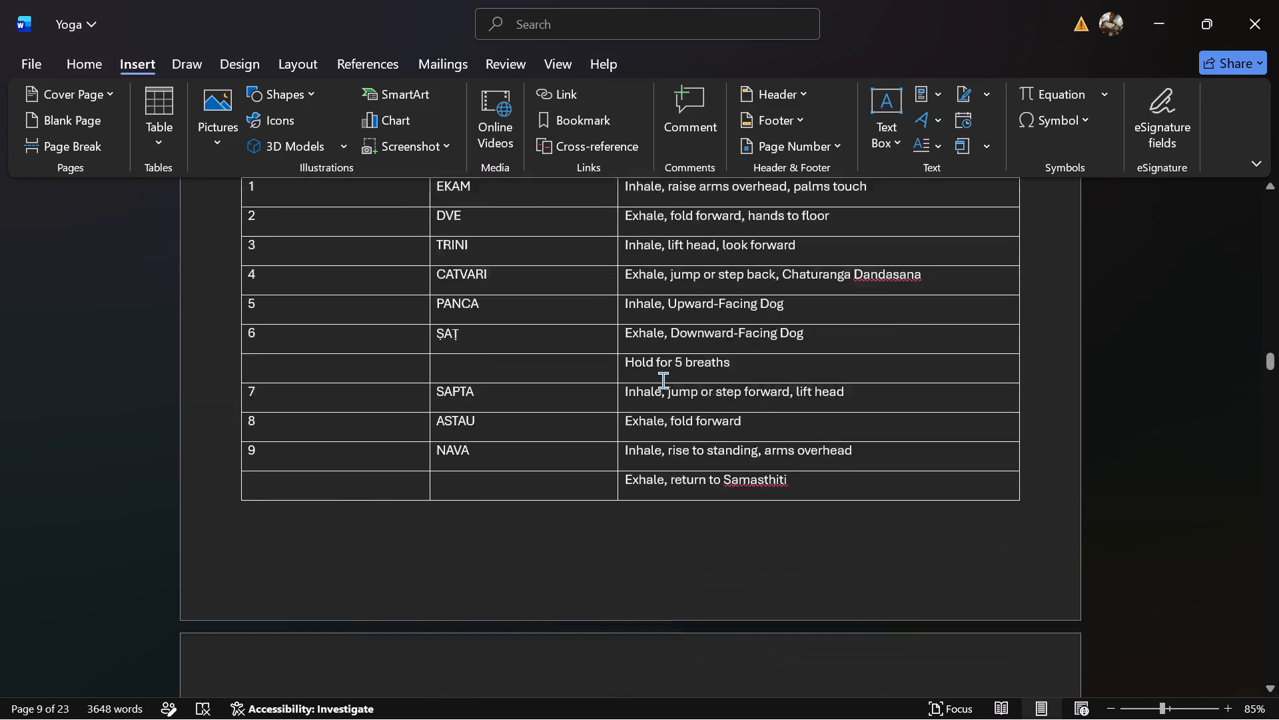
pyautogui.scroll(-2, 663, 380)
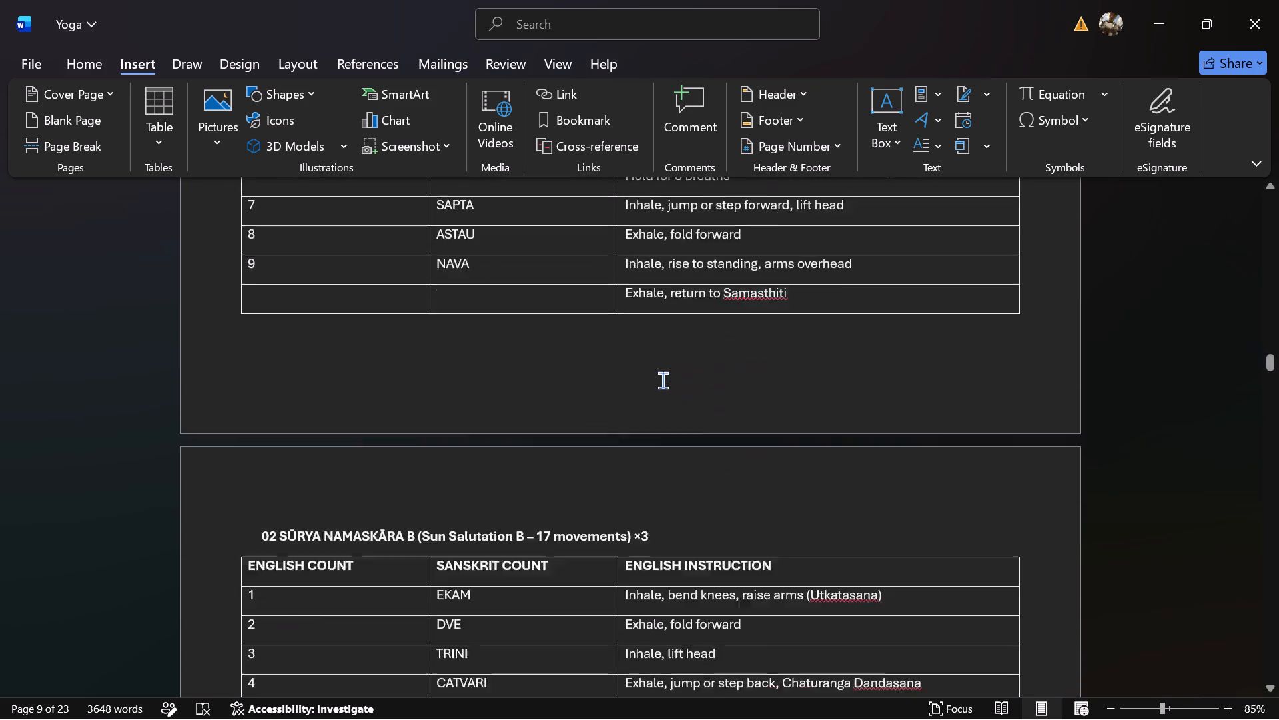
pyautogui.scroll(-4, 663, 380)
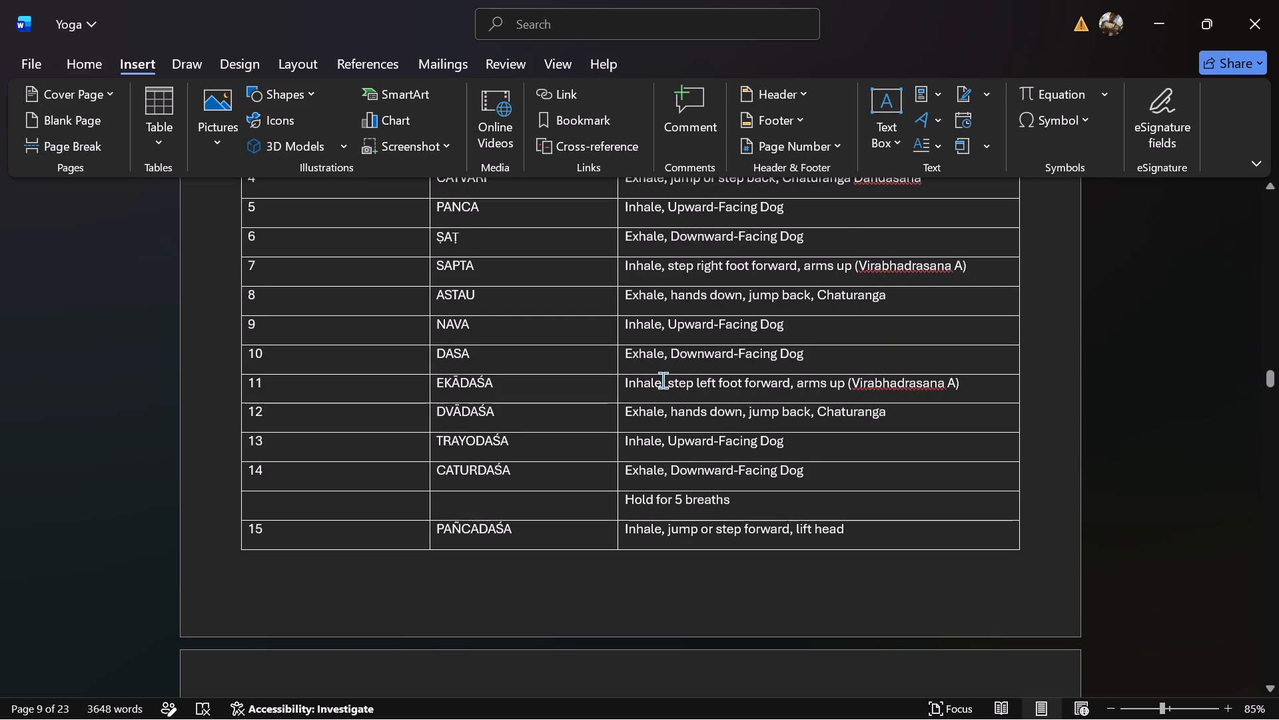
pyautogui.scroll(-2, 663, 380)
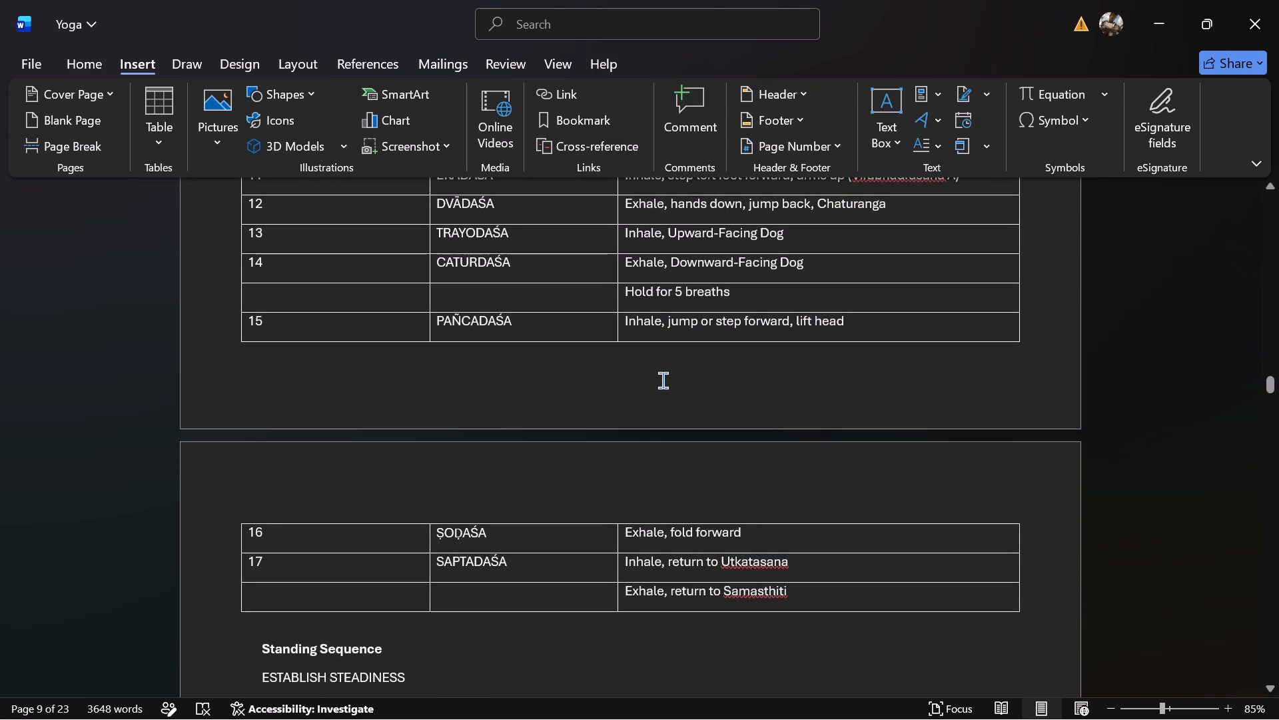
pyautogui.scroll(-2, 663, 380)
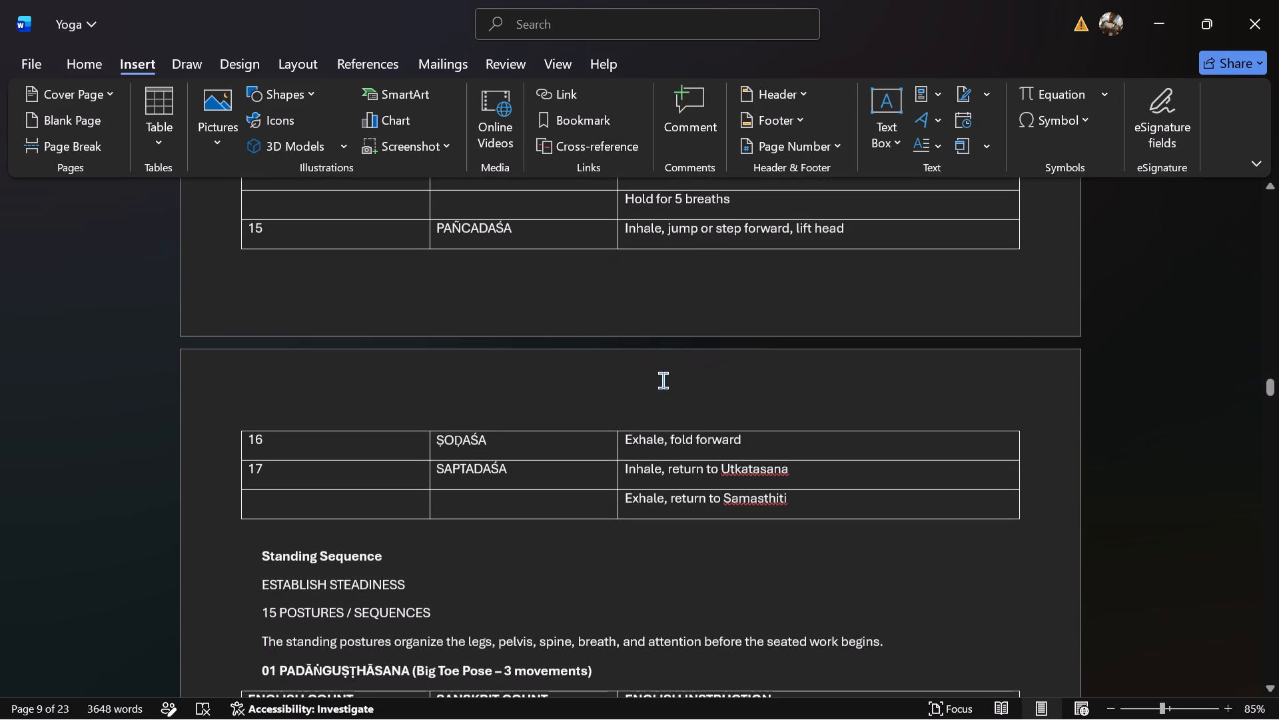
pyautogui.scroll(-2, 663, 380)
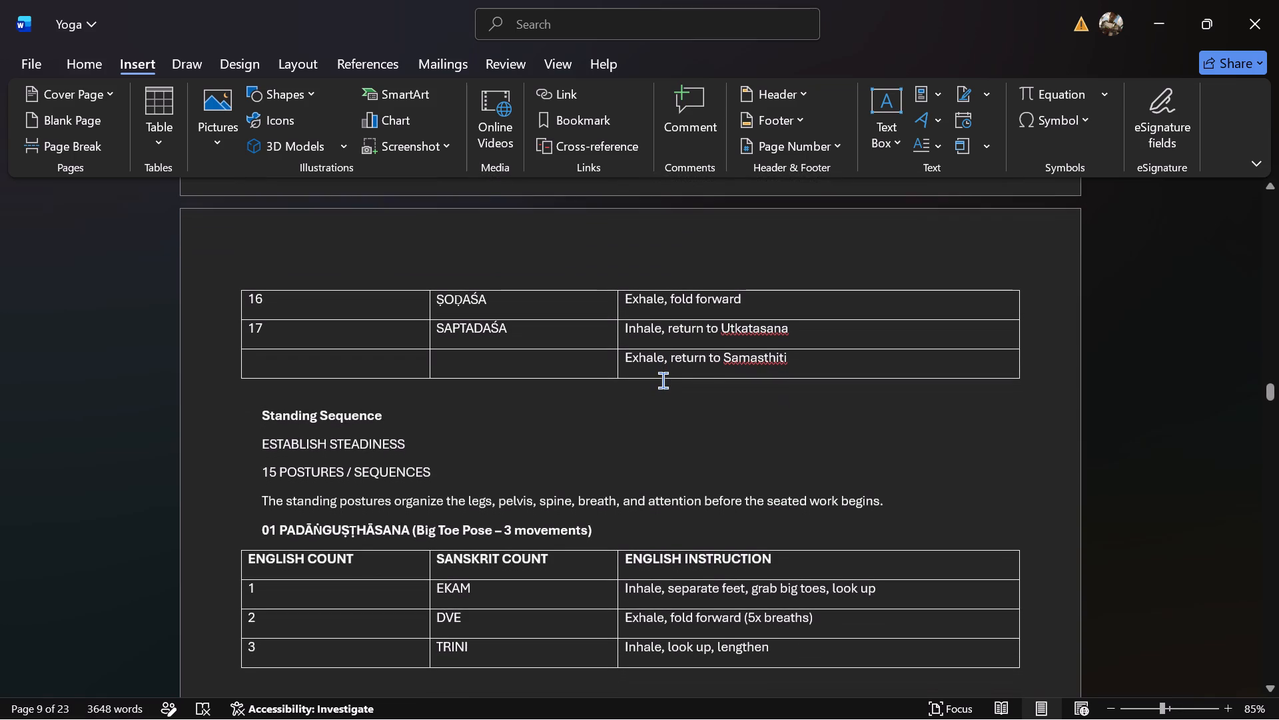
pyautogui.scroll(-1, 663, 380)
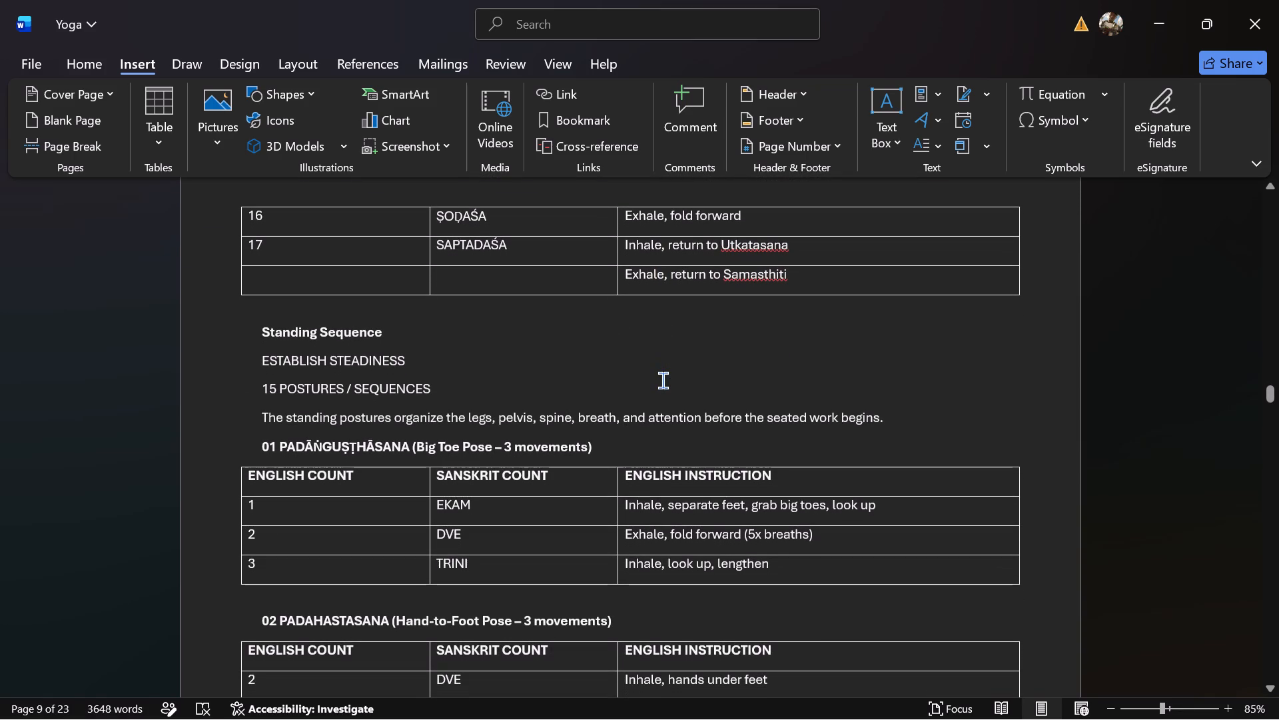
# Place the insertion point before the "Standing Sequence" heading and check the Sūrya Namaskāra B rows above it.
pyautogui.click(262, 328)
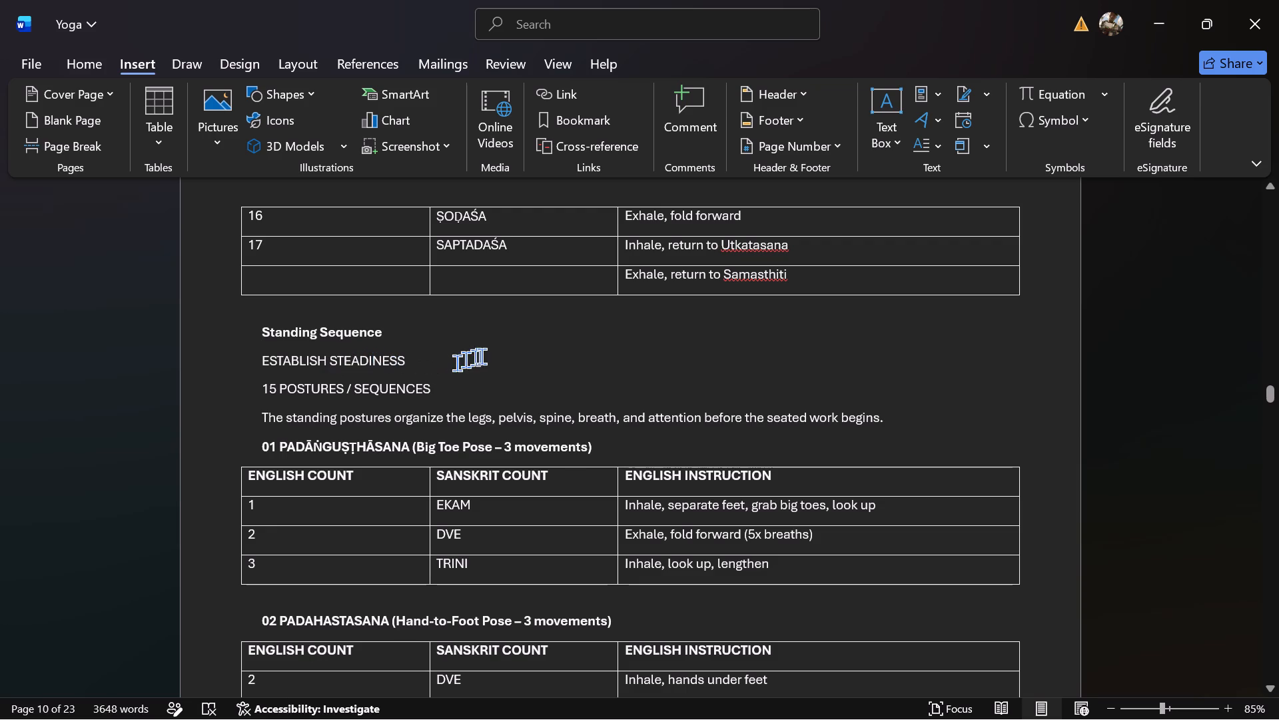
pyautogui.scroll(1, 482, 356)
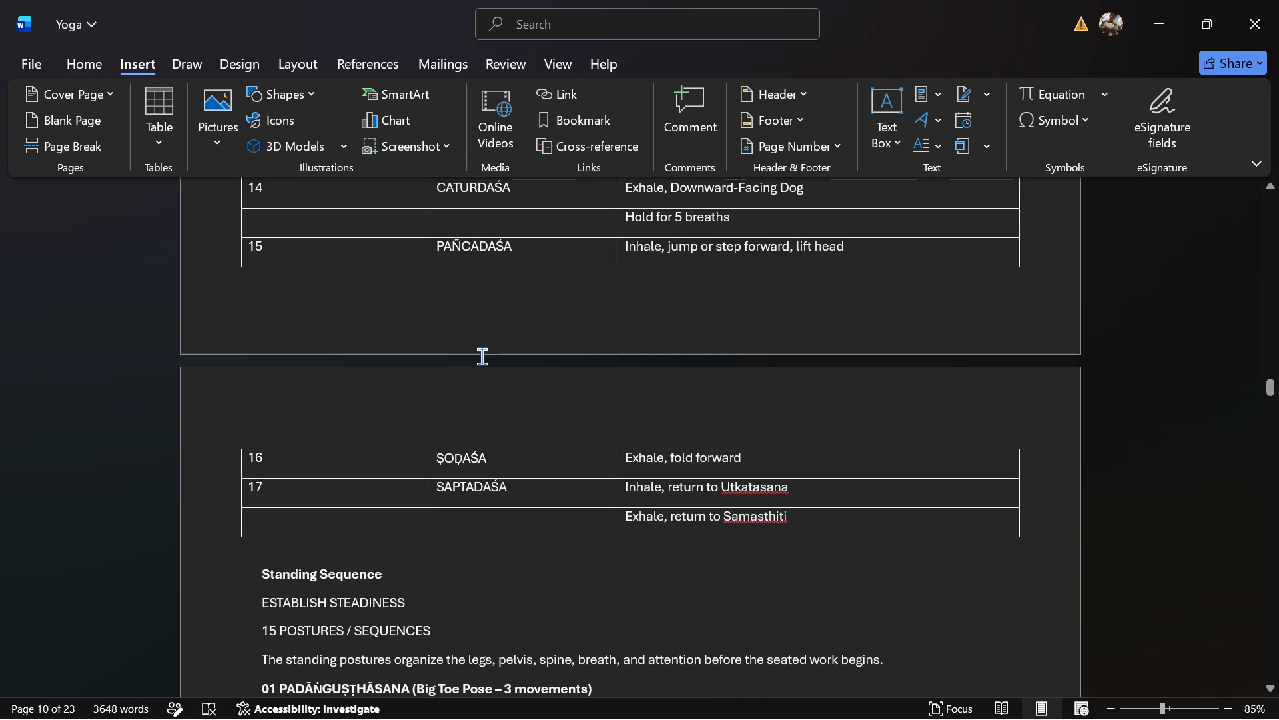
pyautogui.scroll(1, 482, 356)
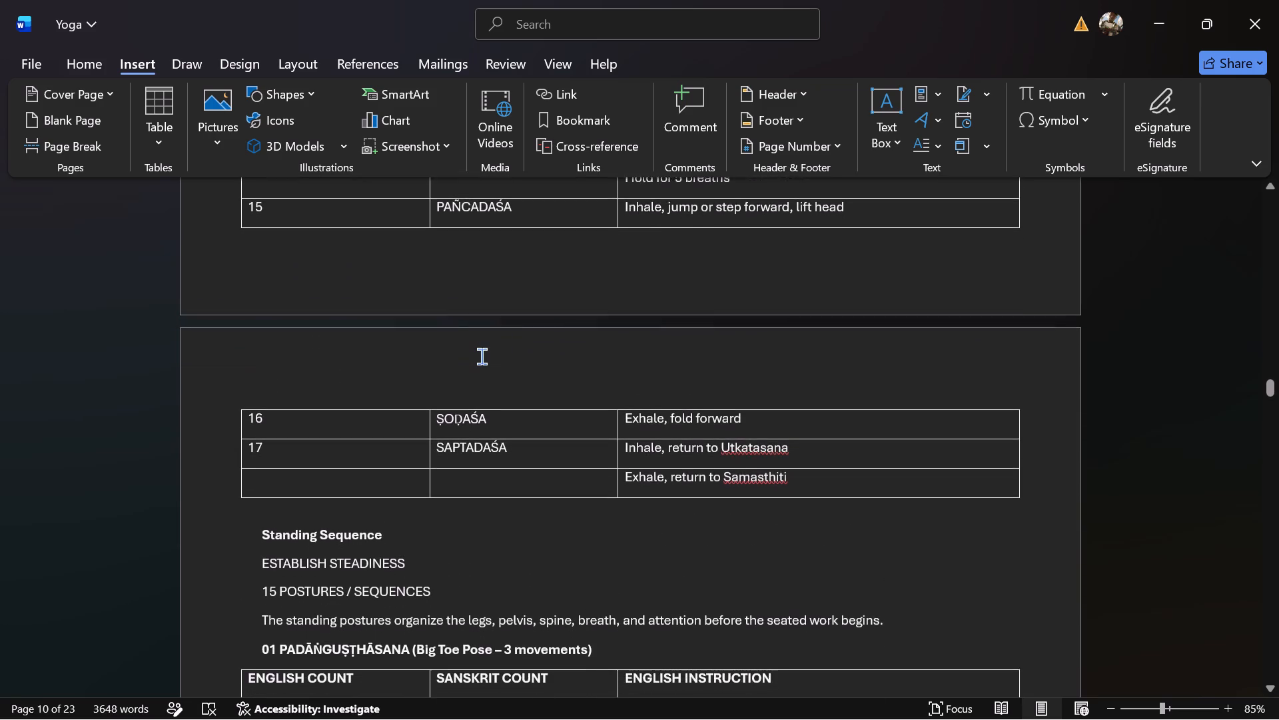
pyautogui.scroll(1, 482, 356)
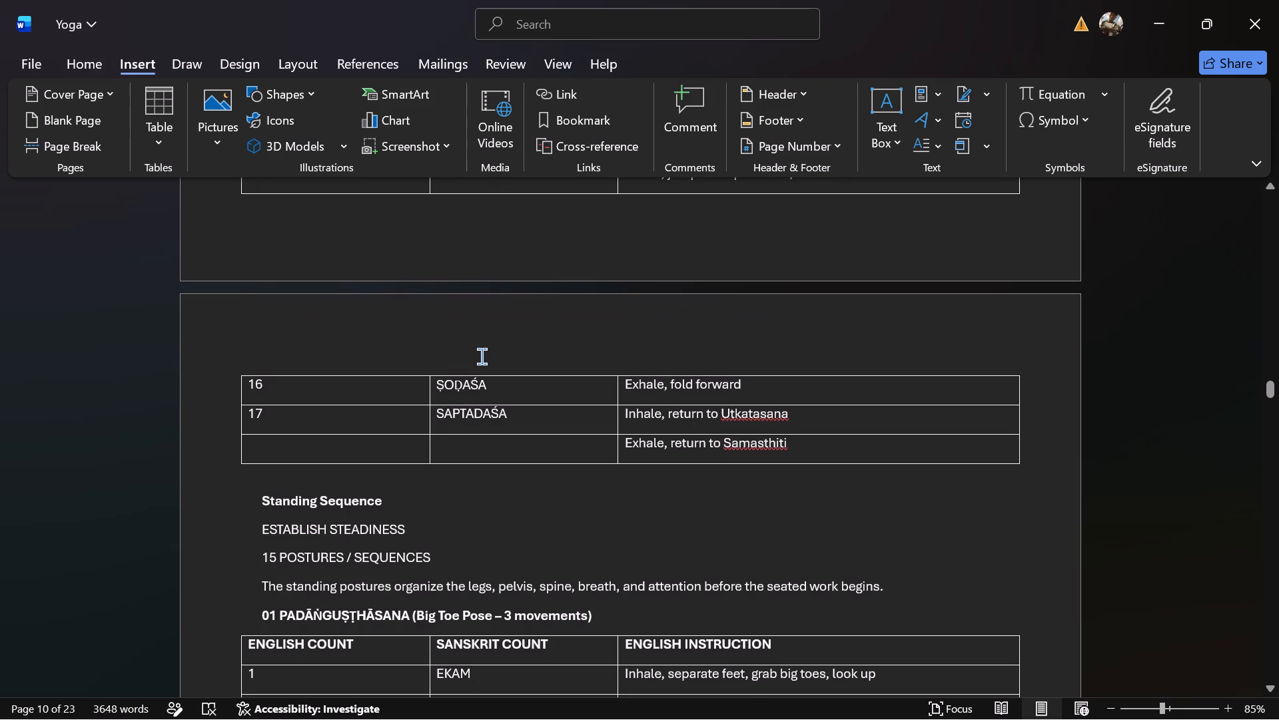
pyautogui.scroll(2, 482, 356)
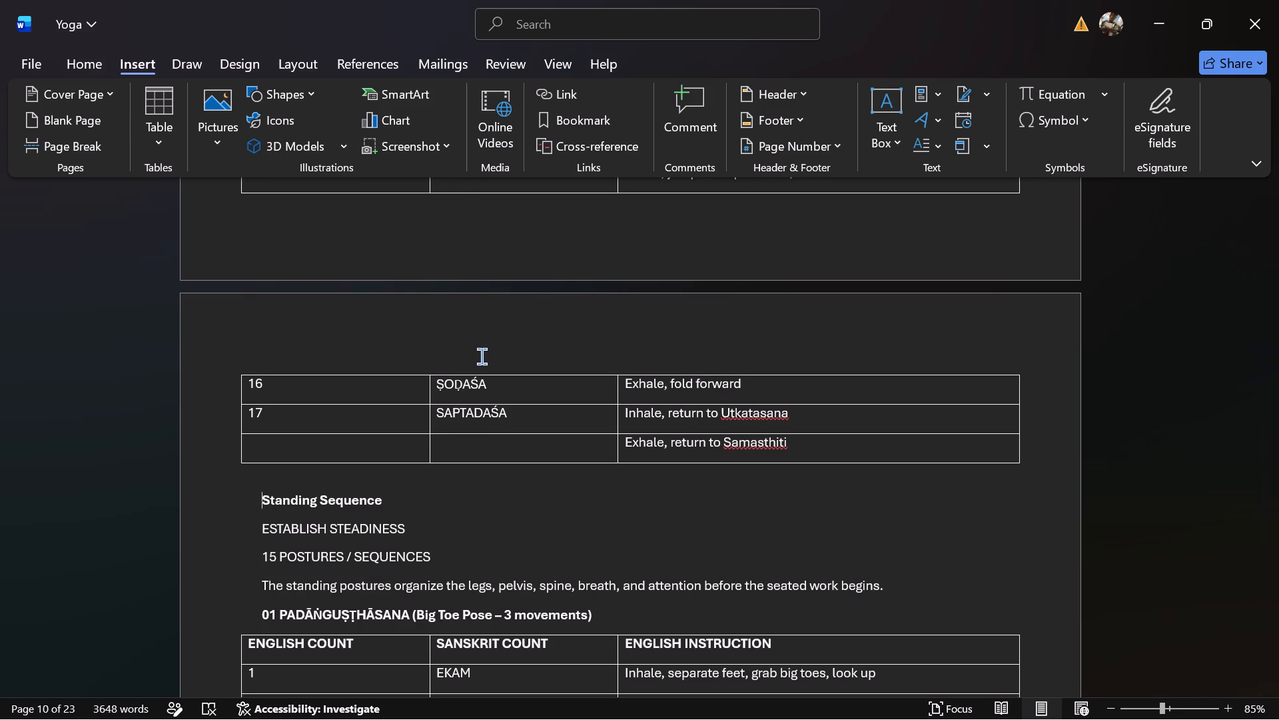
# Examine how the standing posture tables from Padāṅguṣṭhāsana through Parivṛtta Trikoṇāsana break across pages.
pyautogui.scroll(-2, 482, 356)
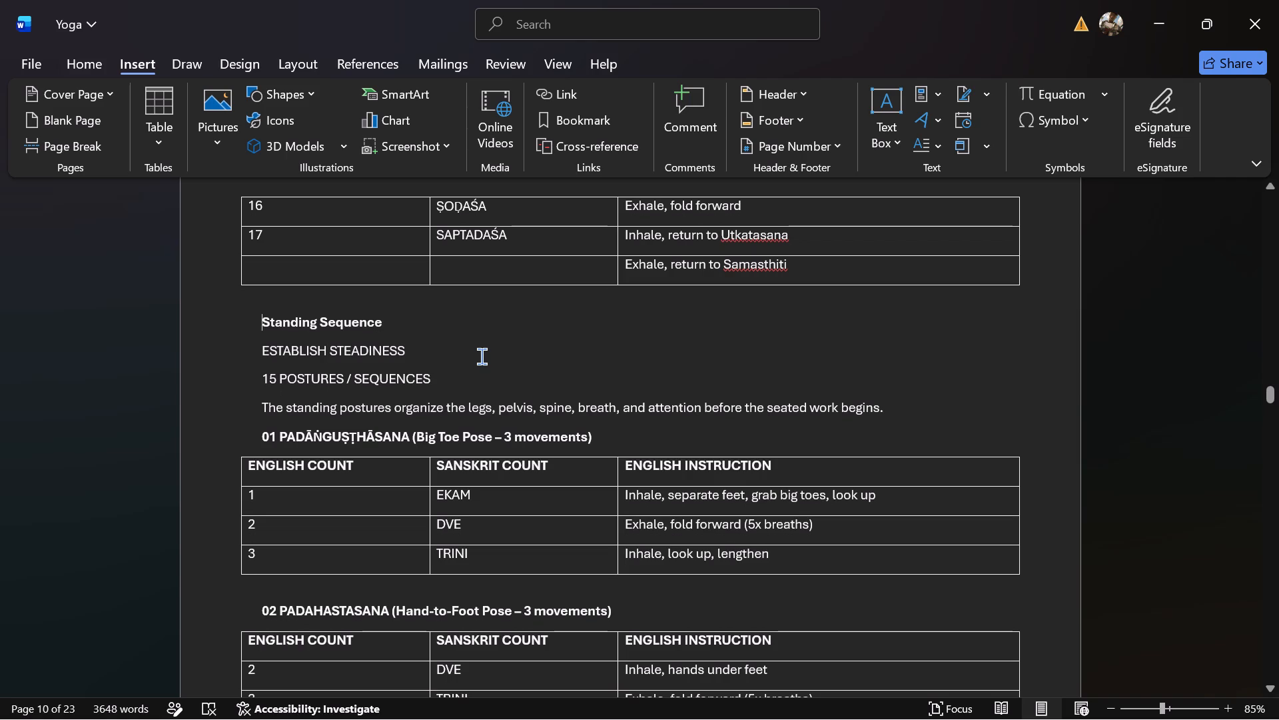
pyautogui.scroll(-1, 482, 356)
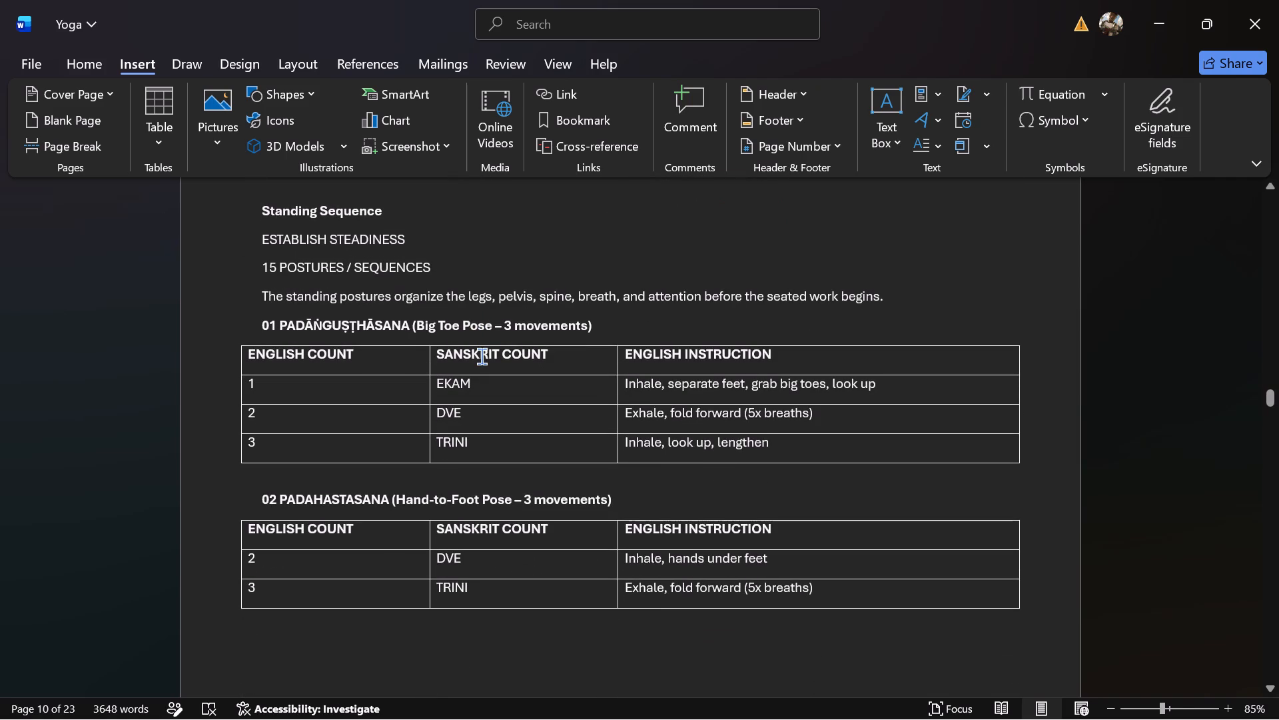
pyautogui.scroll(-1, 482, 356)
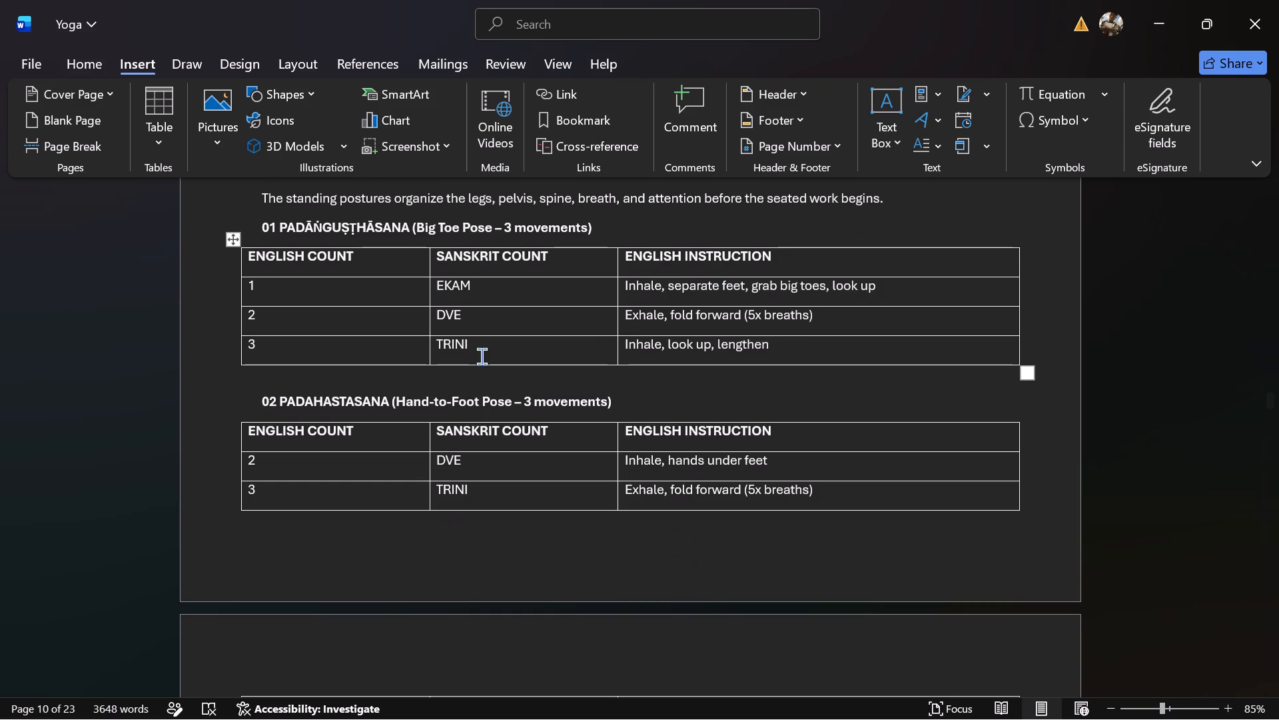
pyautogui.scroll(-2, 482, 356)
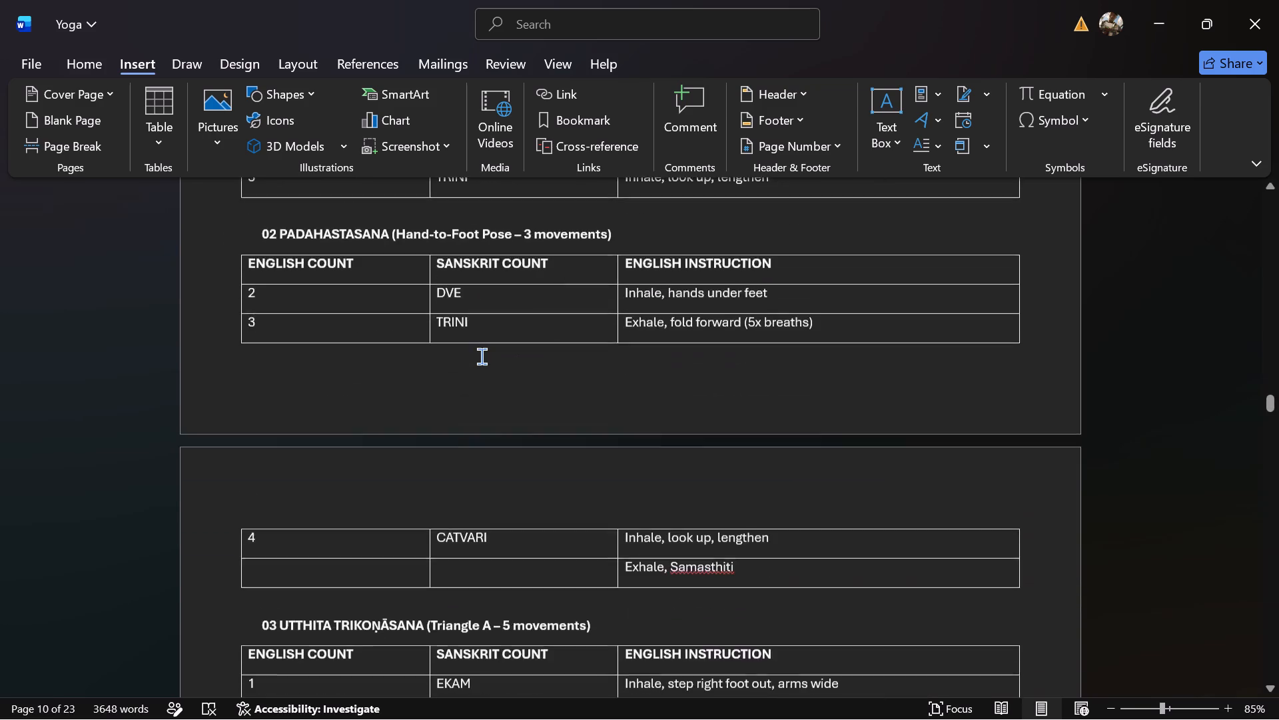
pyautogui.scroll(-2, 482, 356)
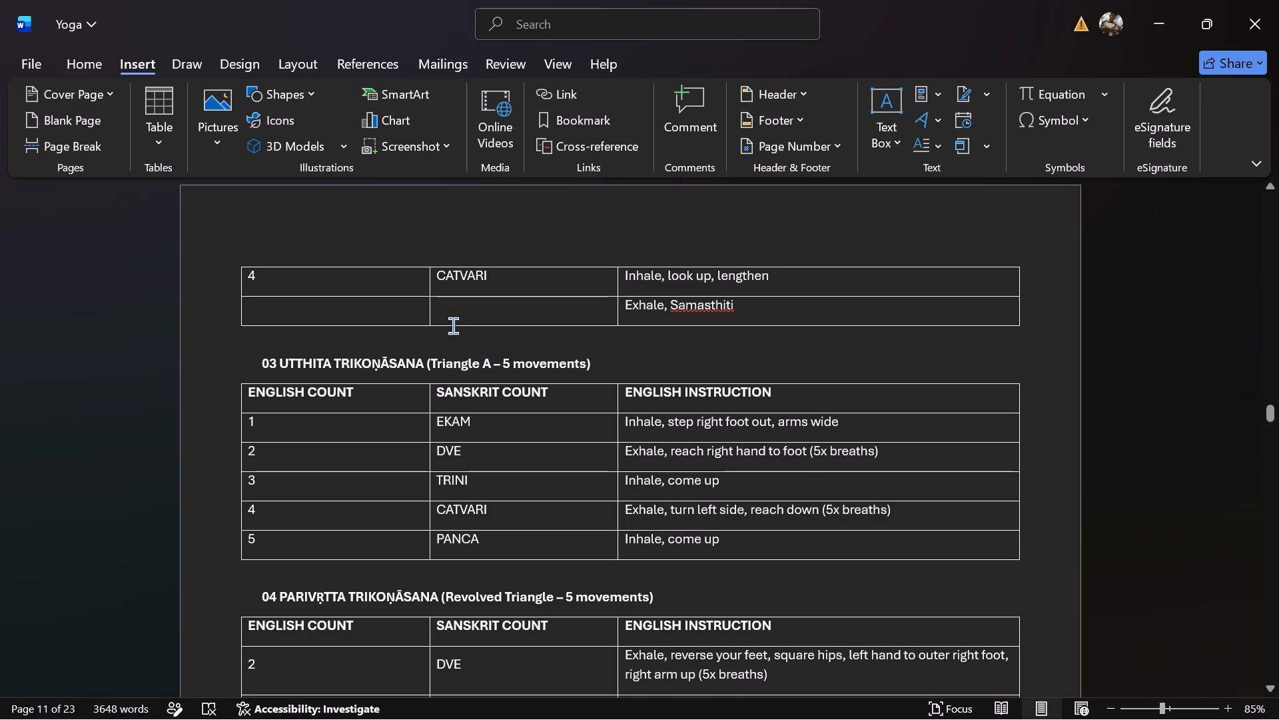
pyautogui.scroll(-3, 436, 379)
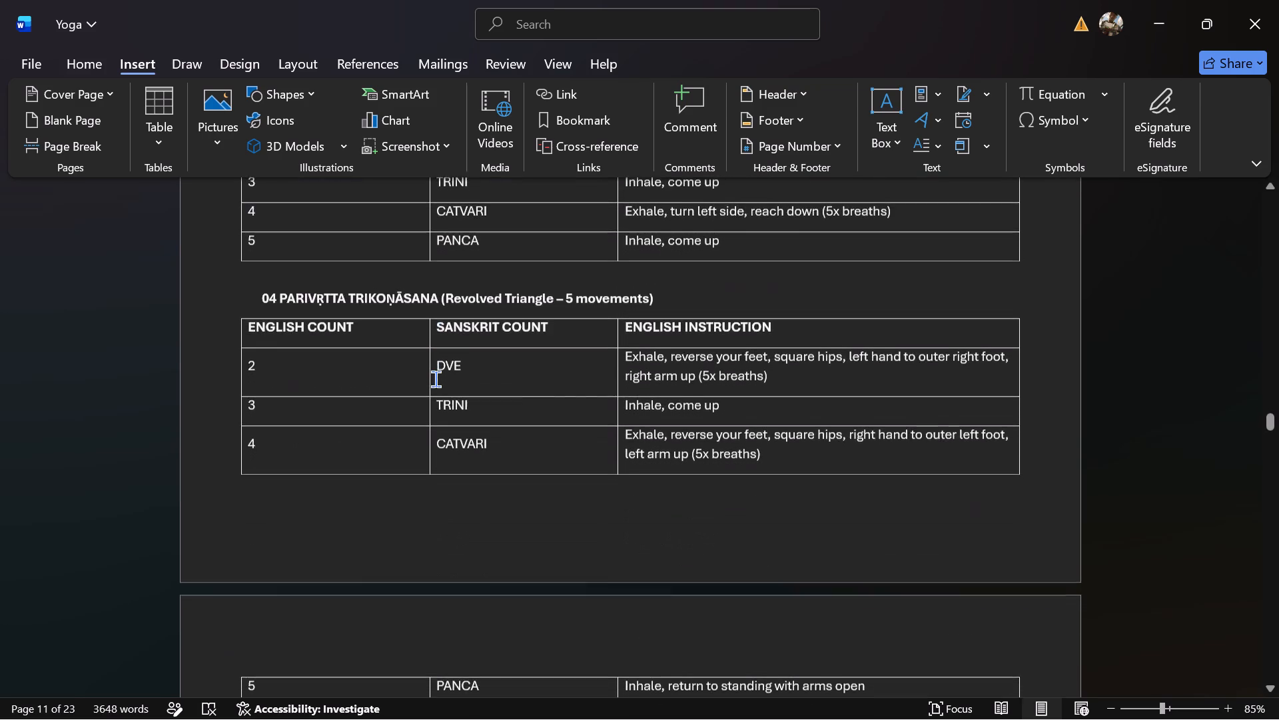
pyautogui.scroll(-1, 436, 379)
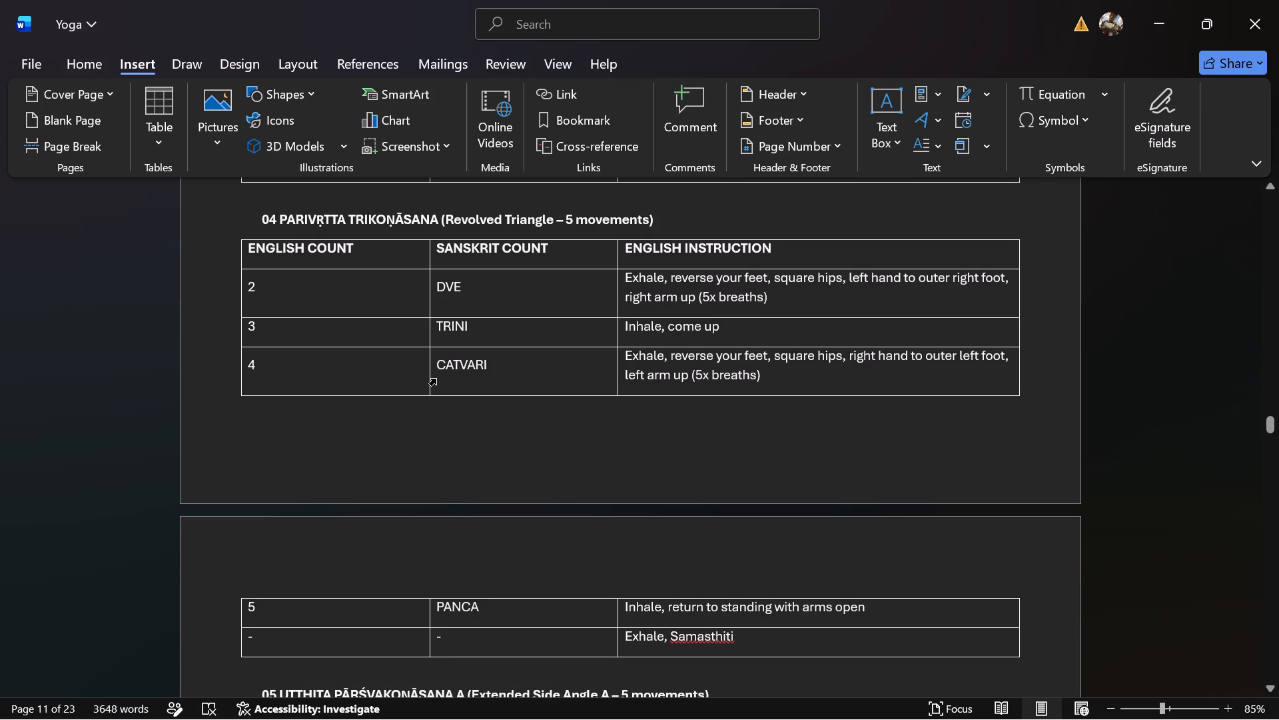
# Examine how the Parivṛtta Trikoṇāsana and Utthita Pārśvakoṇāsana A and B tables break across pages.
pyautogui.scroll(-3, 436, 379)
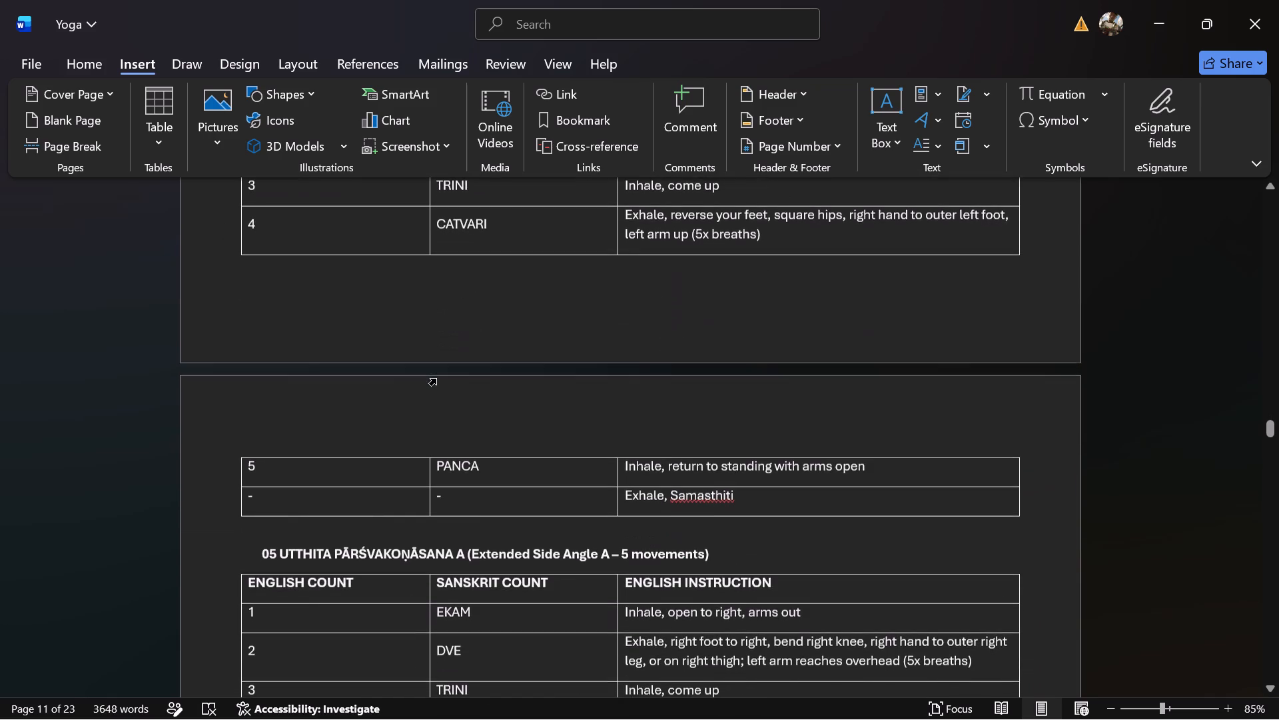
pyautogui.scroll(-2, 436, 379)
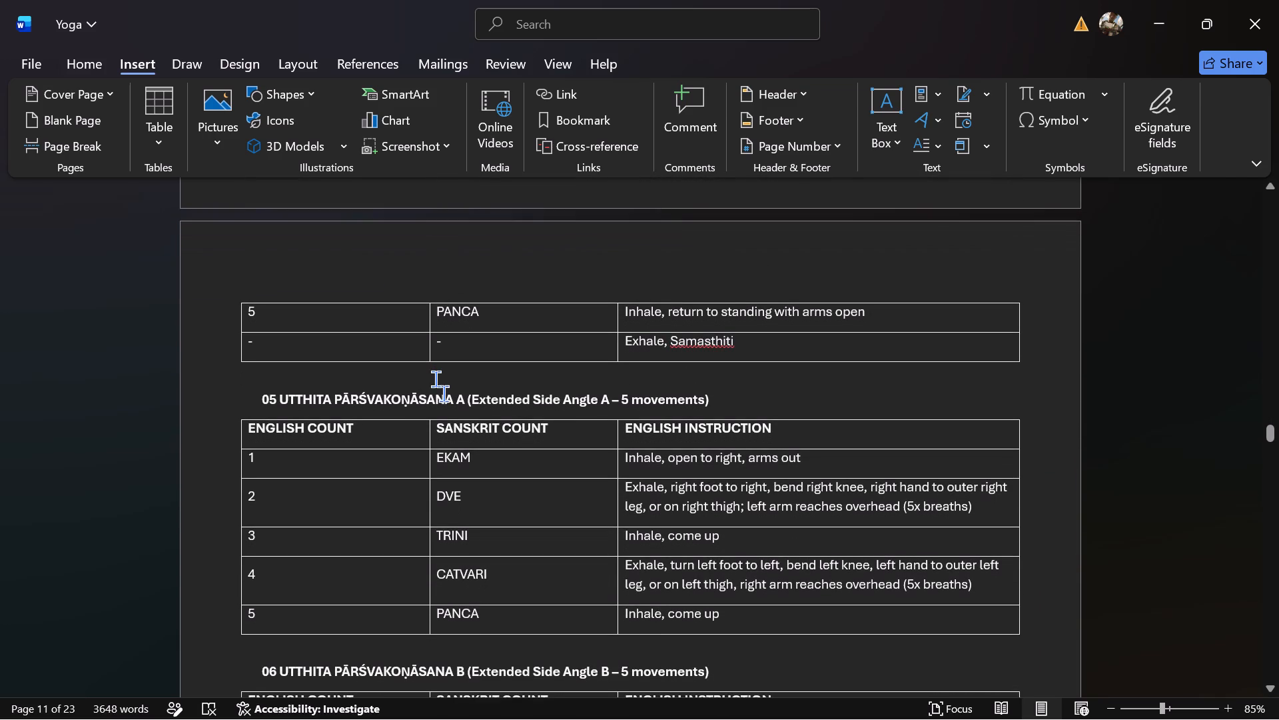
pyautogui.scroll(-2, 436, 379)
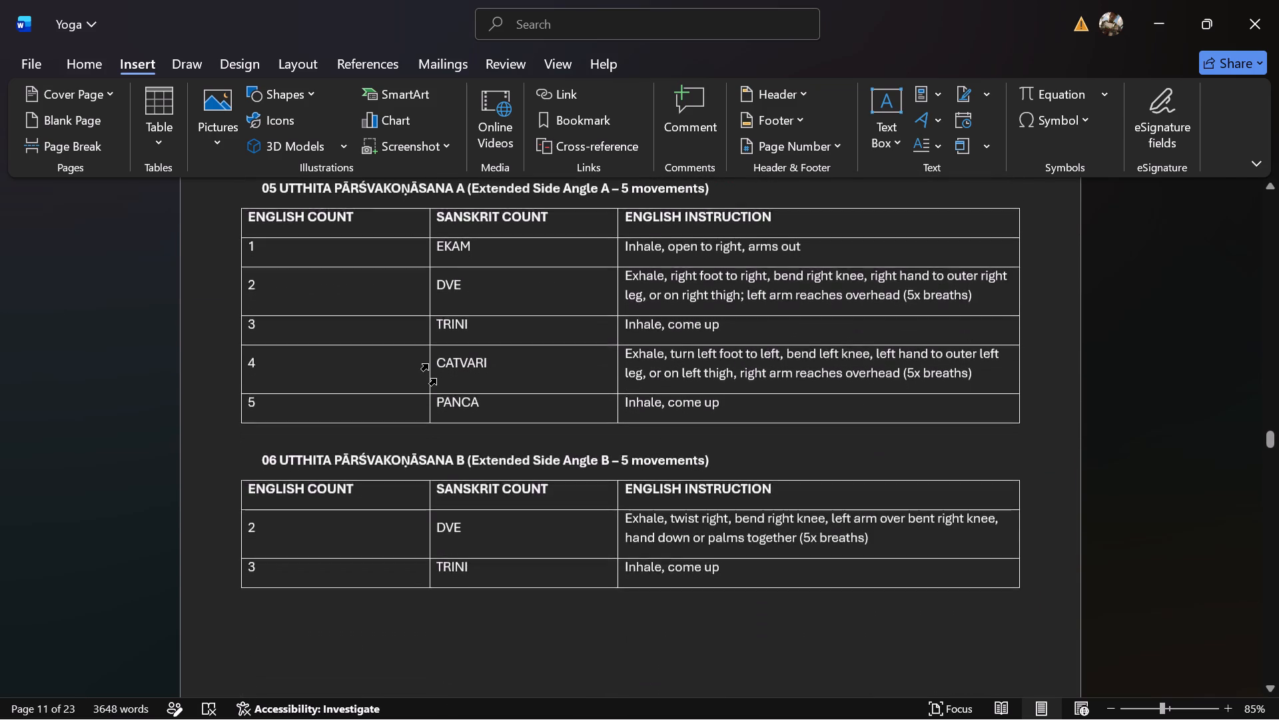
pyautogui.scroll(-2, 436, 379)
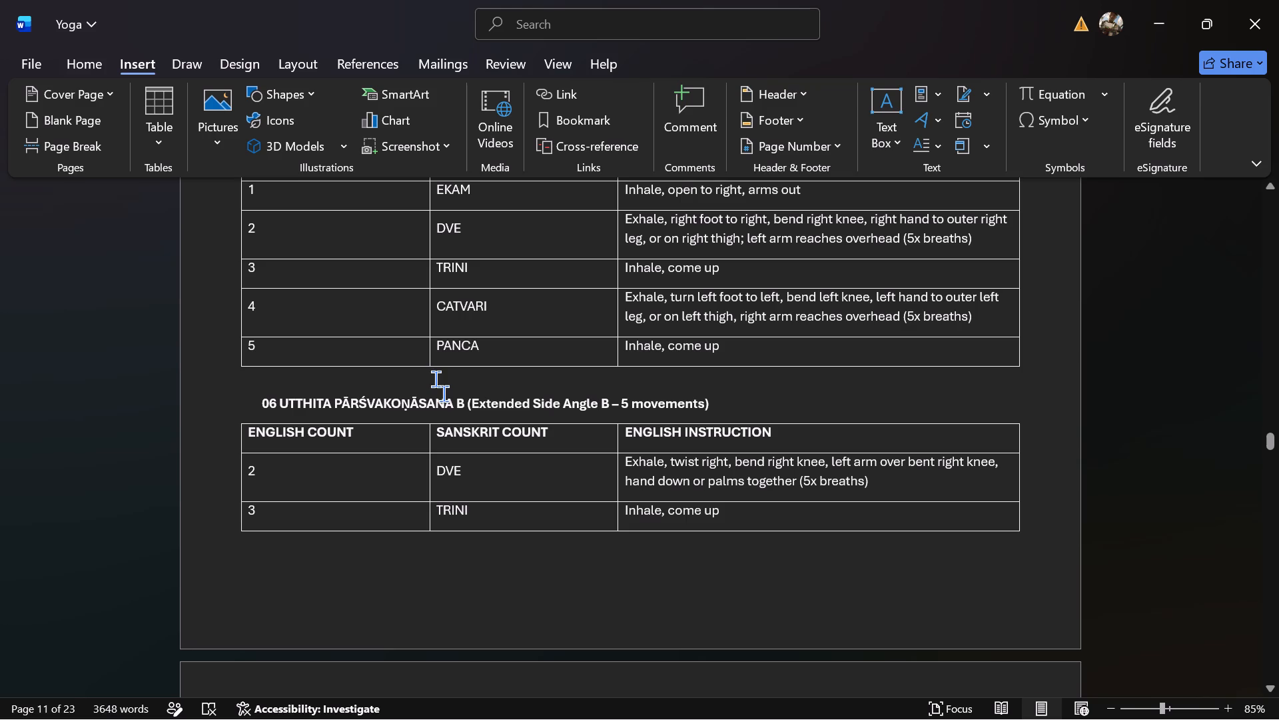
pyautogui.scroll(-1, 436, 379)
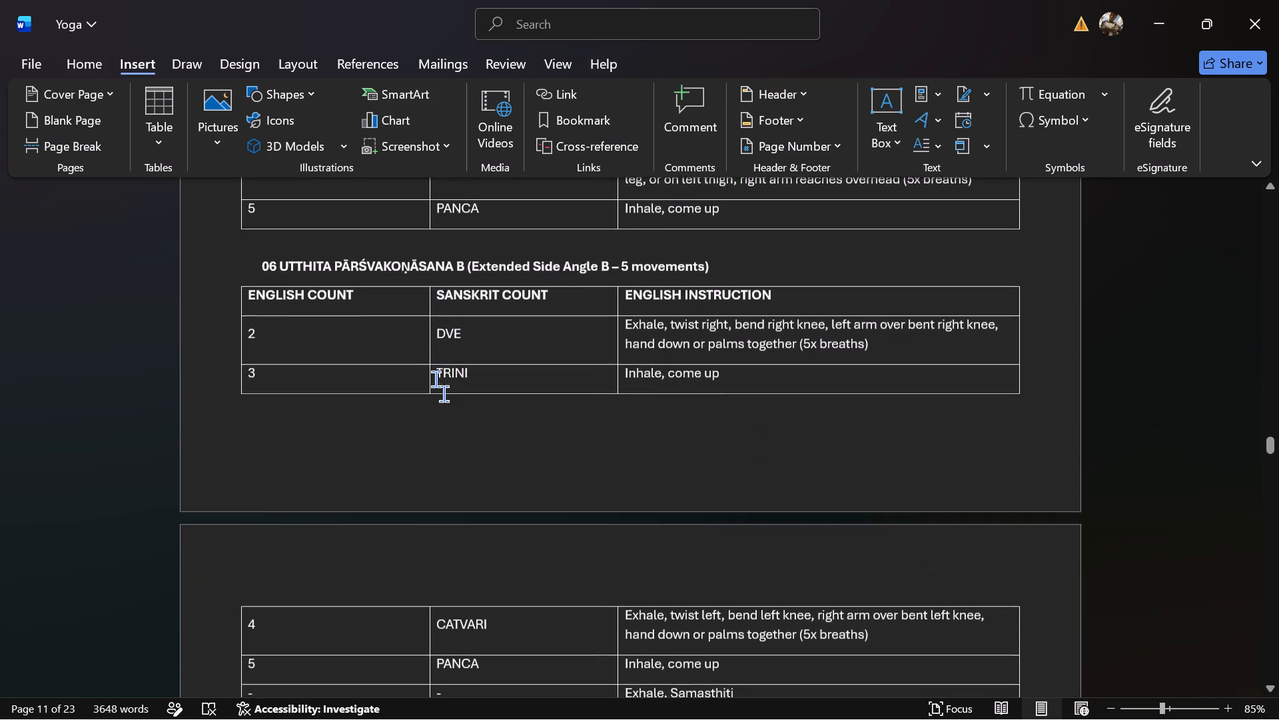
pyautogui.scroll(-2, 436, 379)
# Examine how the Prasārita Padottānāsana A through D tables and their header rows break across pages.
pyautogui.scroll(-1, 436, 379)
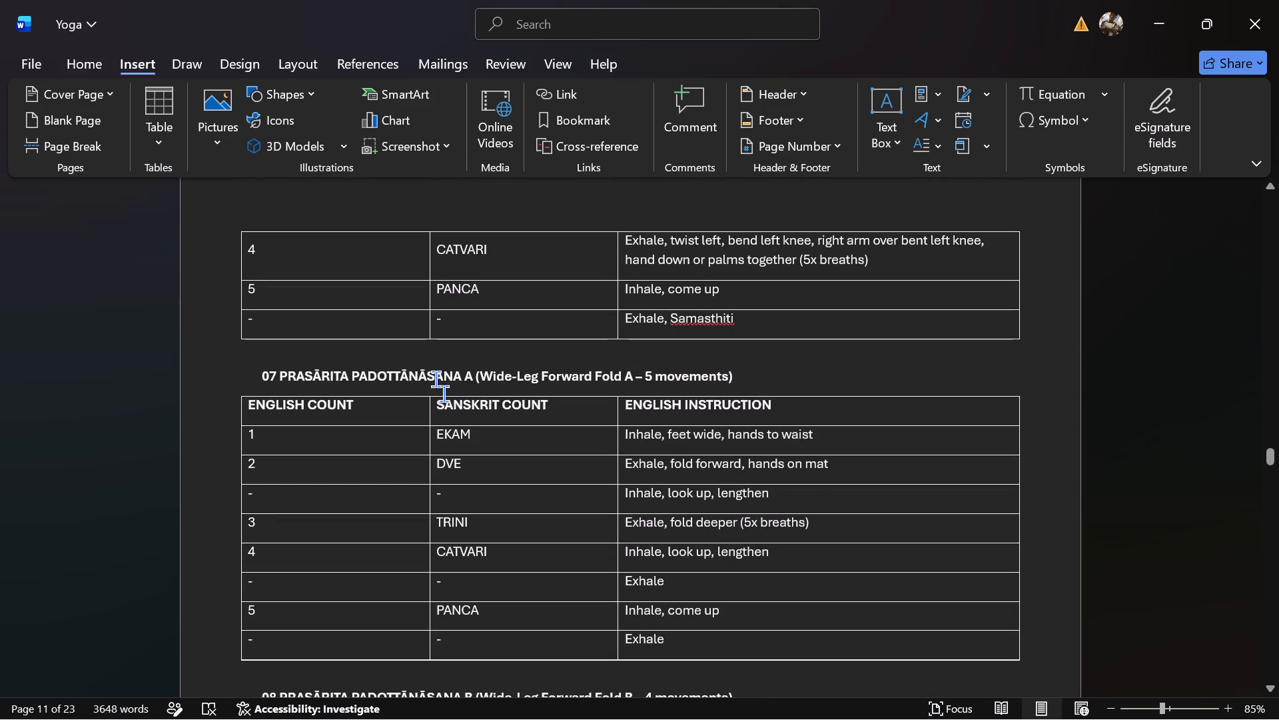
pyautogui.scroll(-2, 436, 379)
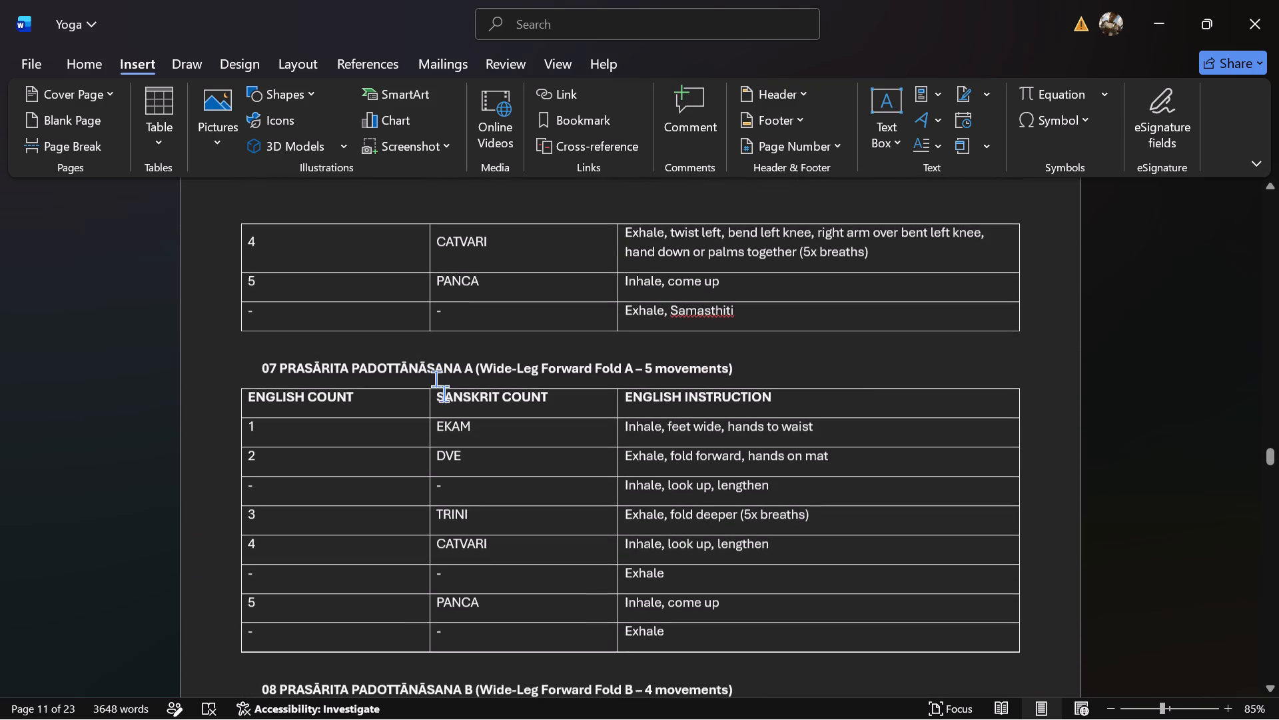
pyautogui.scroll(-3, 436, 379)
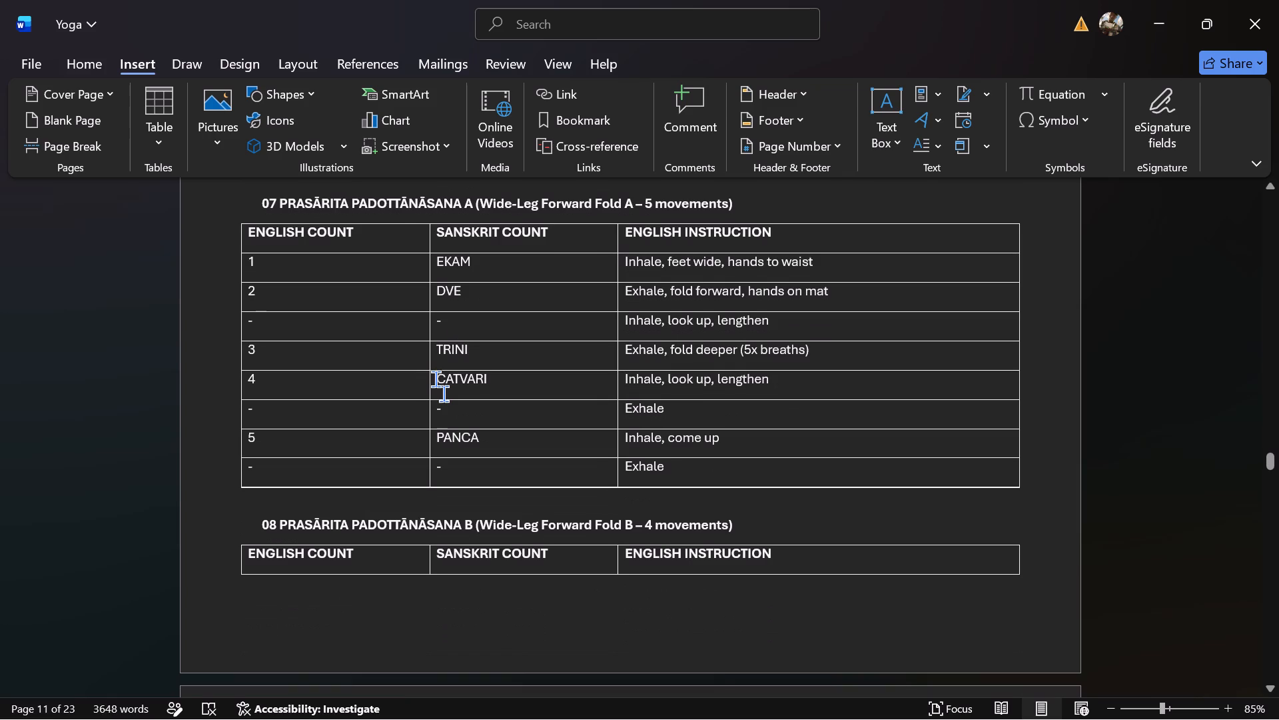
pyautogui.scroll(-3, 436, 379)
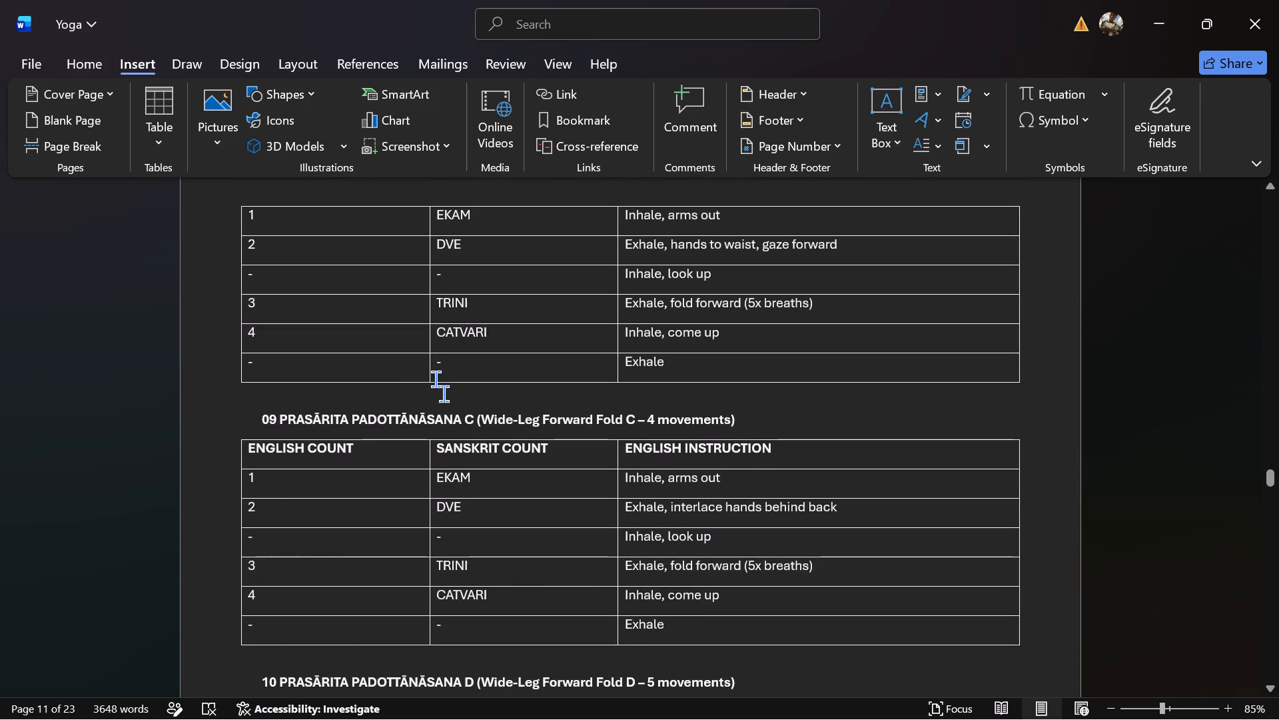
pyautogui.scroll(-2, 436, 379)
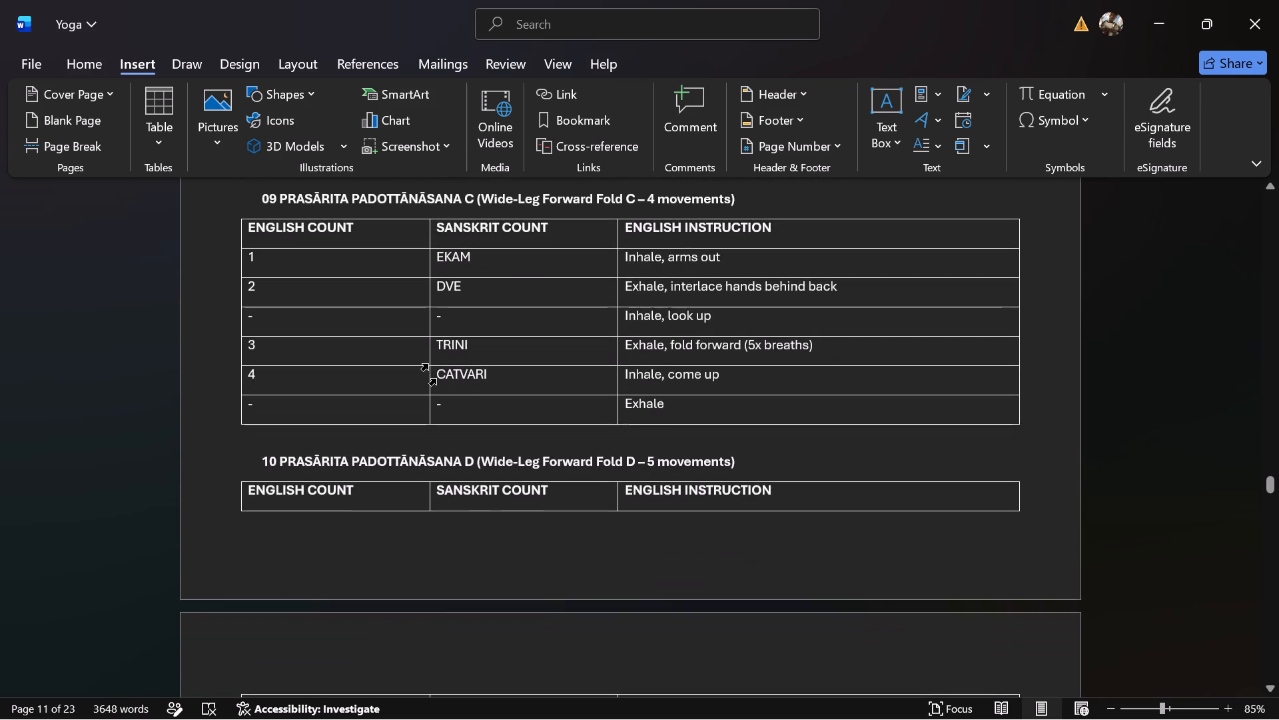
pyautogui.scroll(-2, 436, 379)
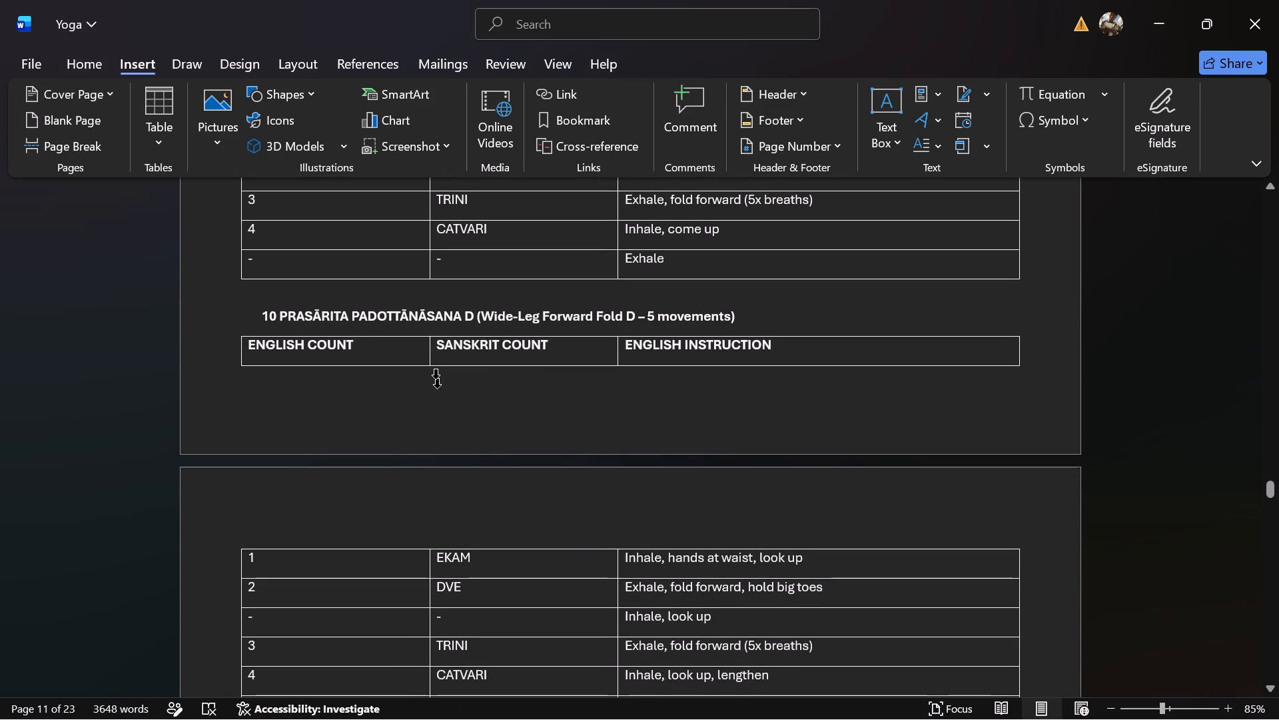
# Examine the page breaks around the Pārśvottānāsana, Utthita Hasta Padāṅguṣṭhāsana and Ardha Baddha Padmottanasana tables.
pyautogui.scroll(-2, 436, 379)
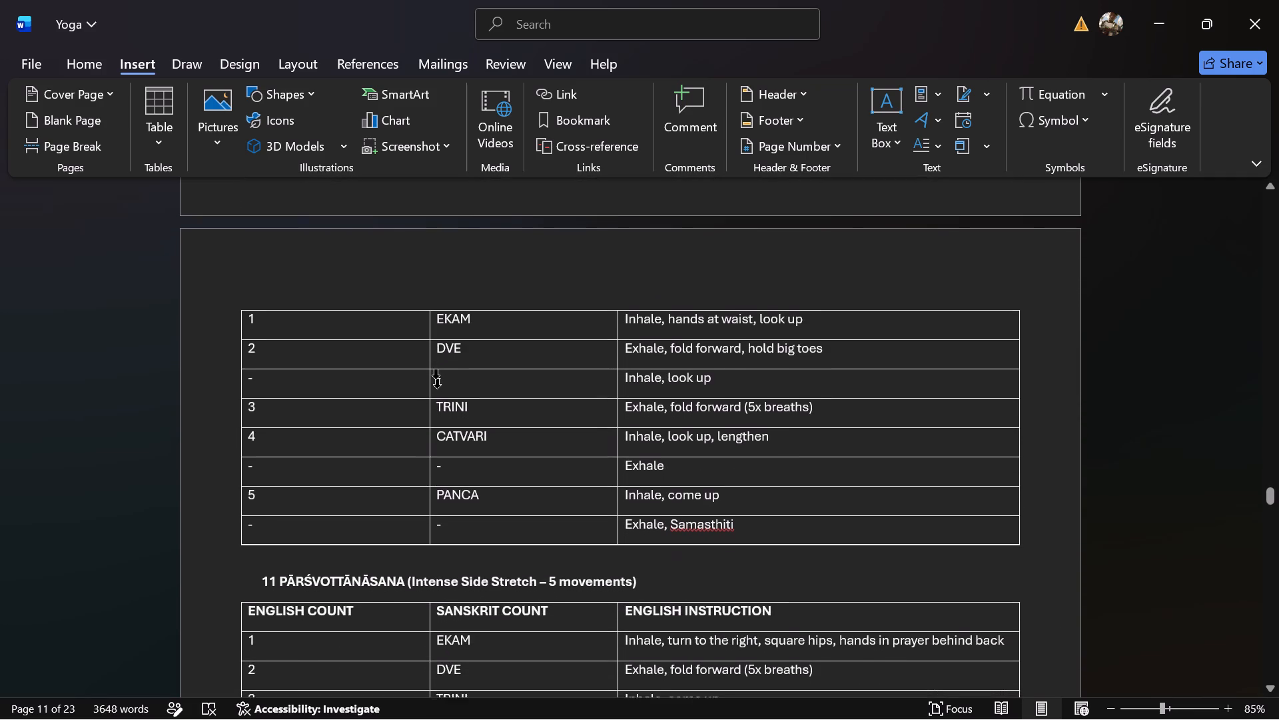
pyautogui.scroll(-1, 436, 379)
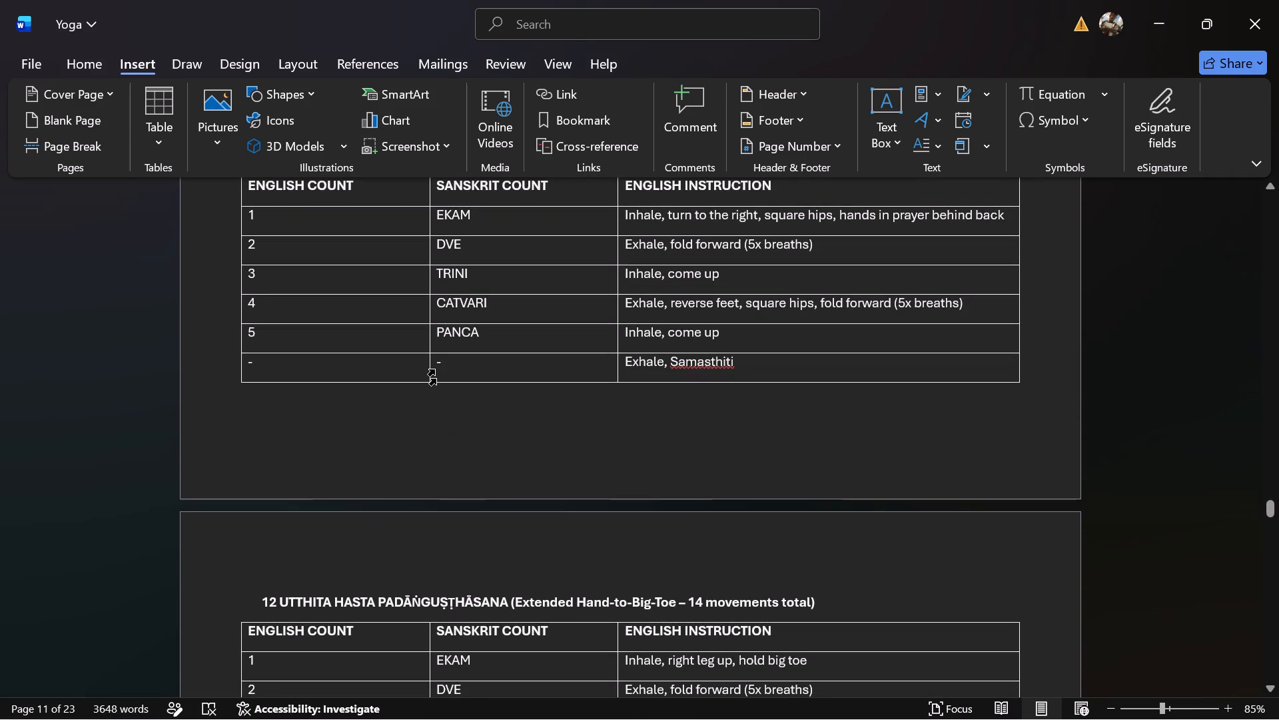
pyautogui.scroll(-2, 436, 379)
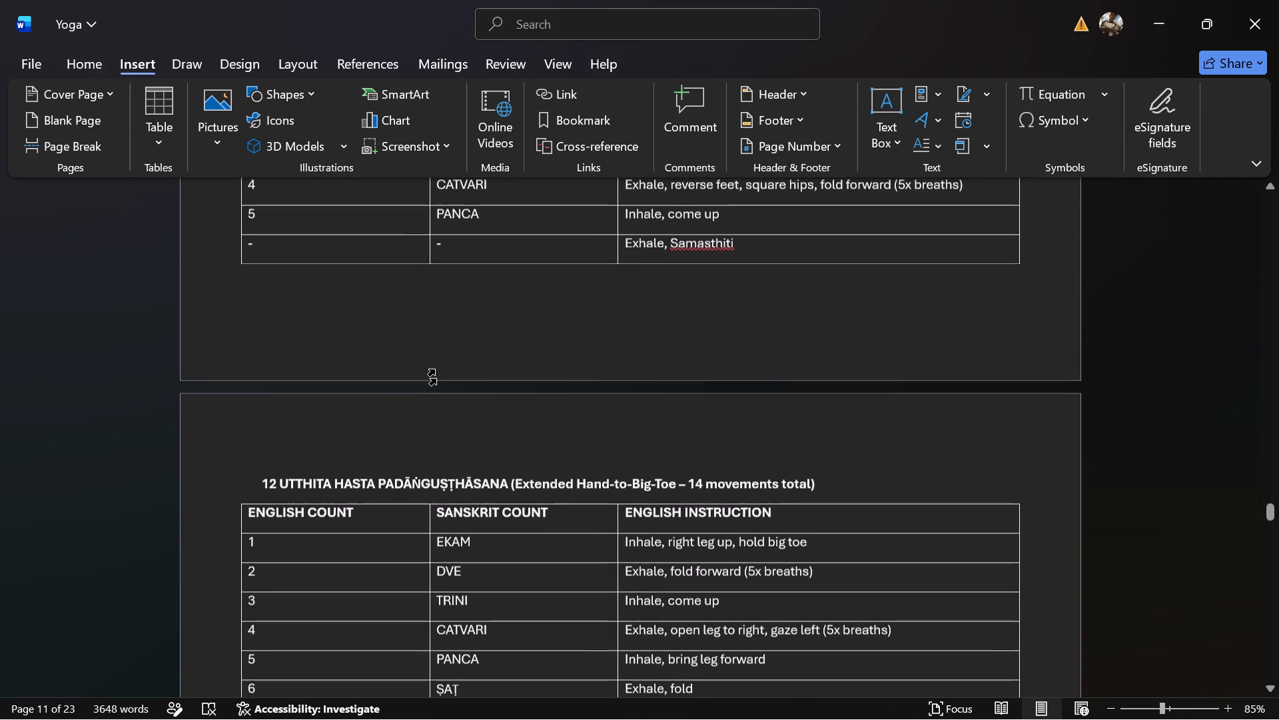
pyautogui.scroll(-1, 436, 378)
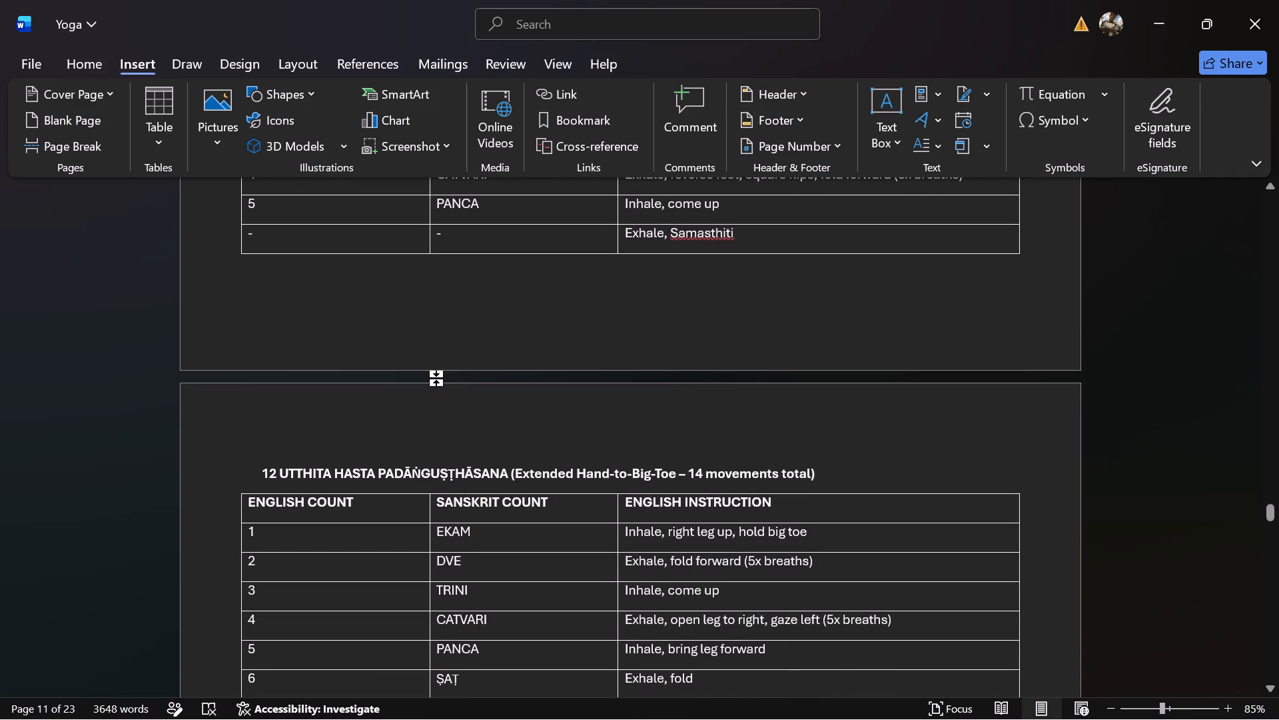
pyautogui.scroll(-3, 436, 378)
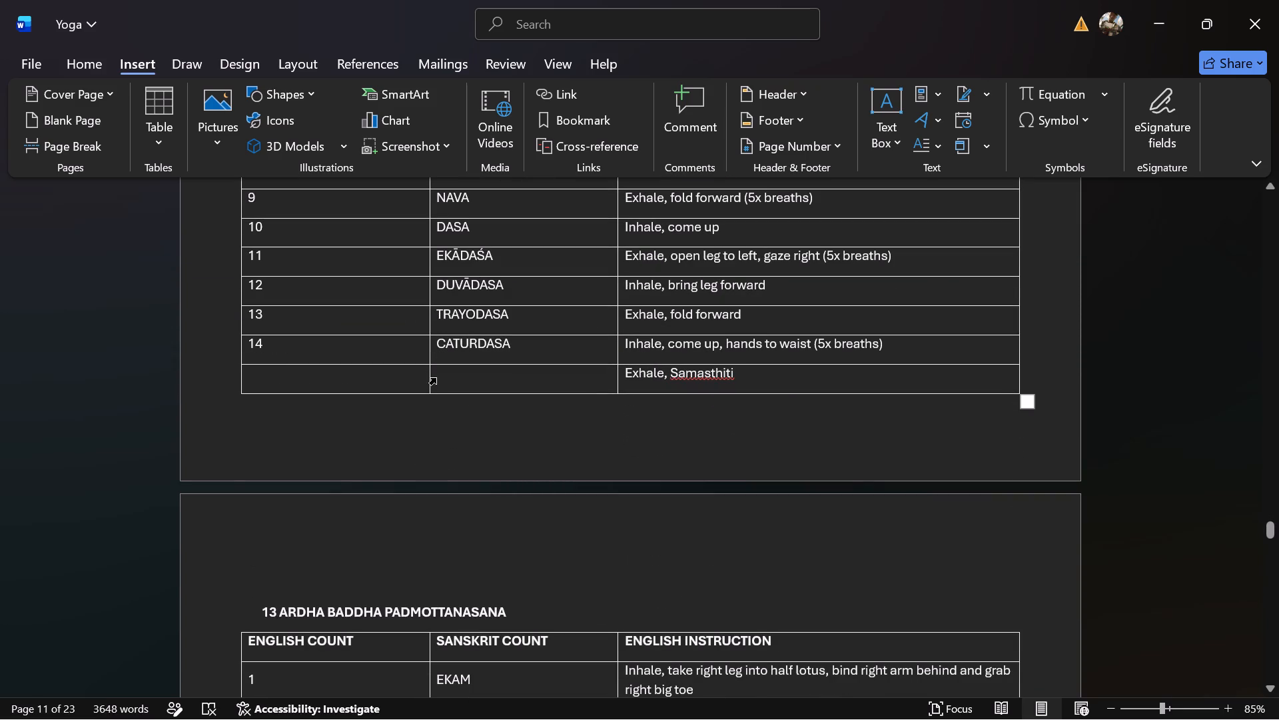
pyautogui.scroll(-3, 436, 378)
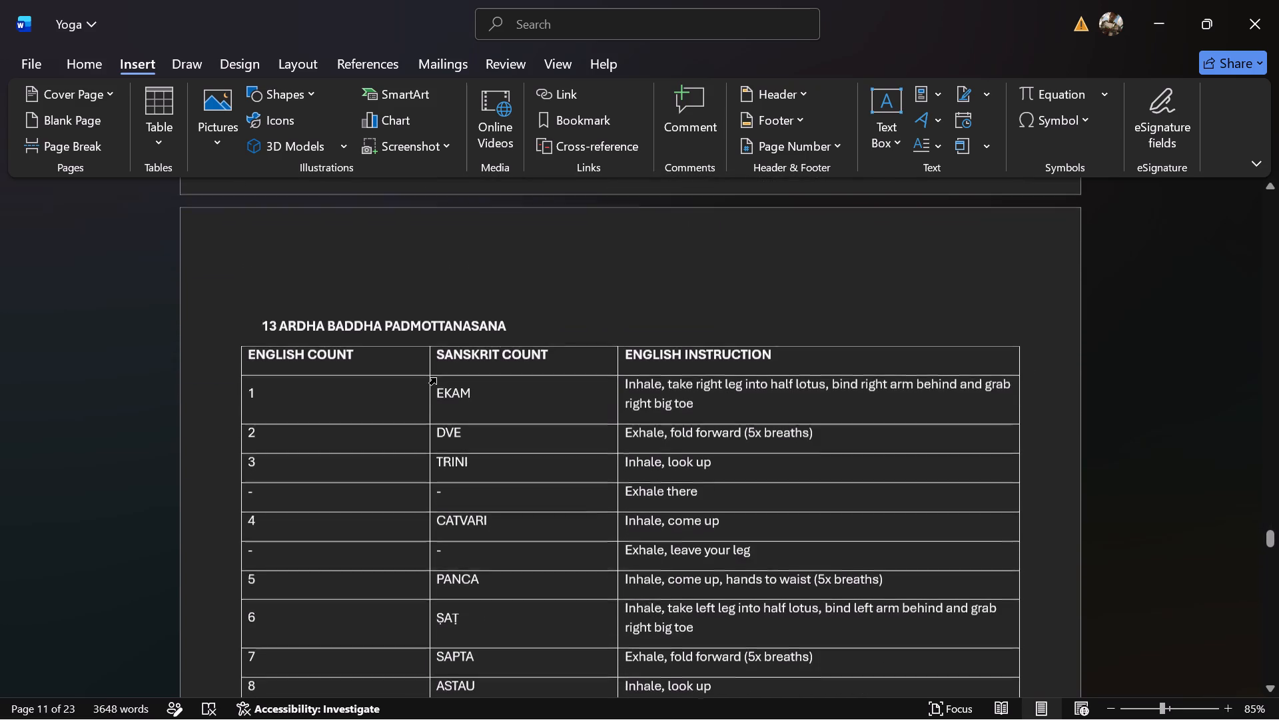
pyautogui.scroll(-2, 436, 378)
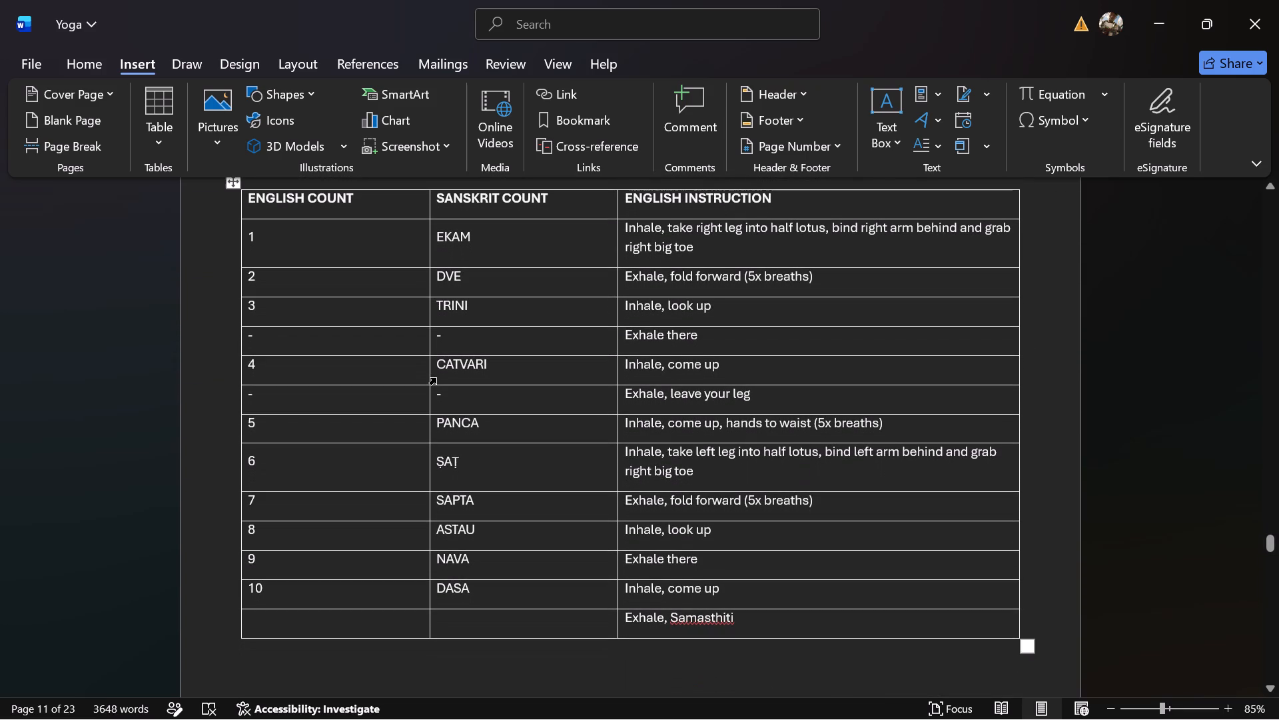
pyautogui.scroll(-4, 436, 378)
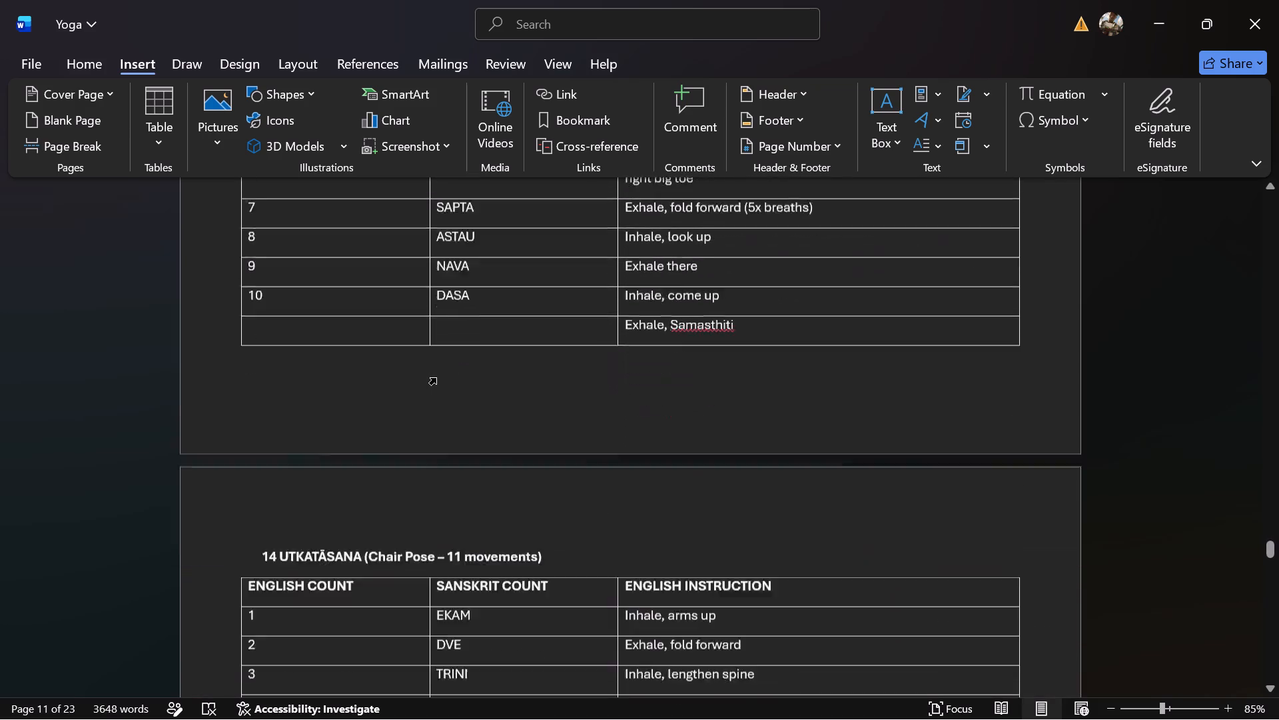
# Examine how the Utkatāsana and Vīrabhadrāsana A & B tables break across pages up to the Seated Sequence heading.
pyautogui.scroll(-1, 436, 378)
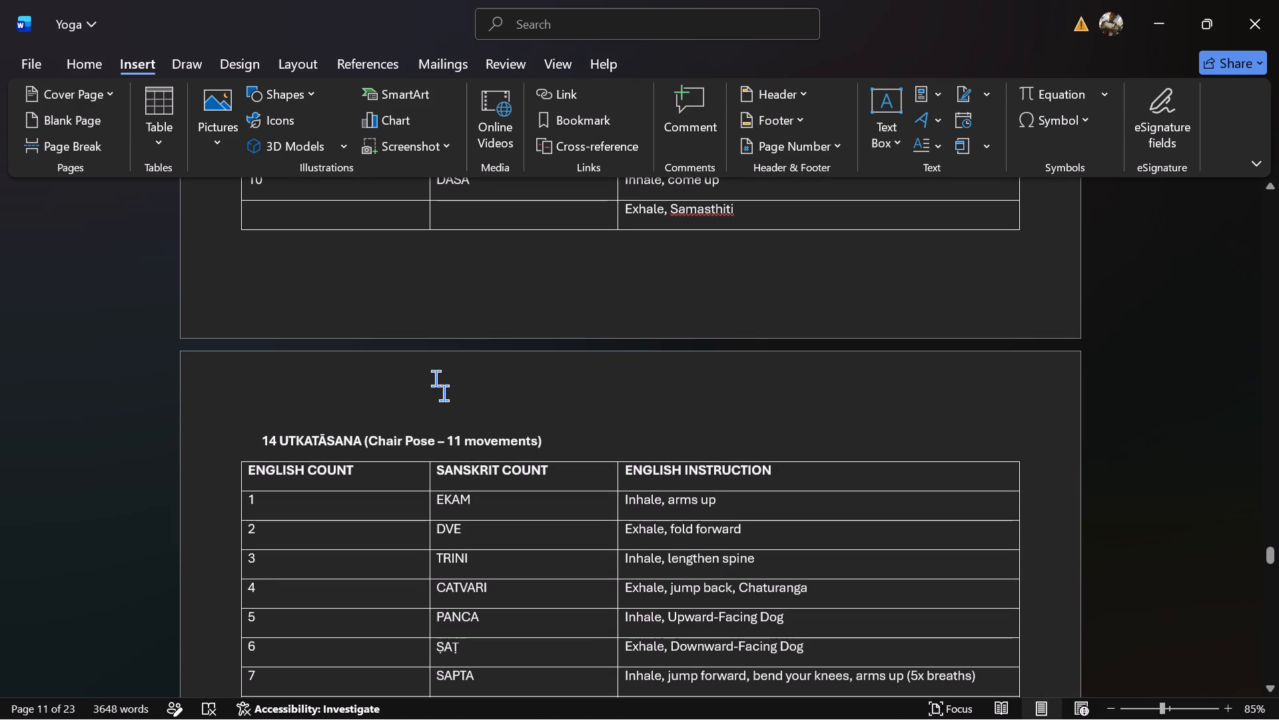
pyautogui.scroll(-3, 436, 378)
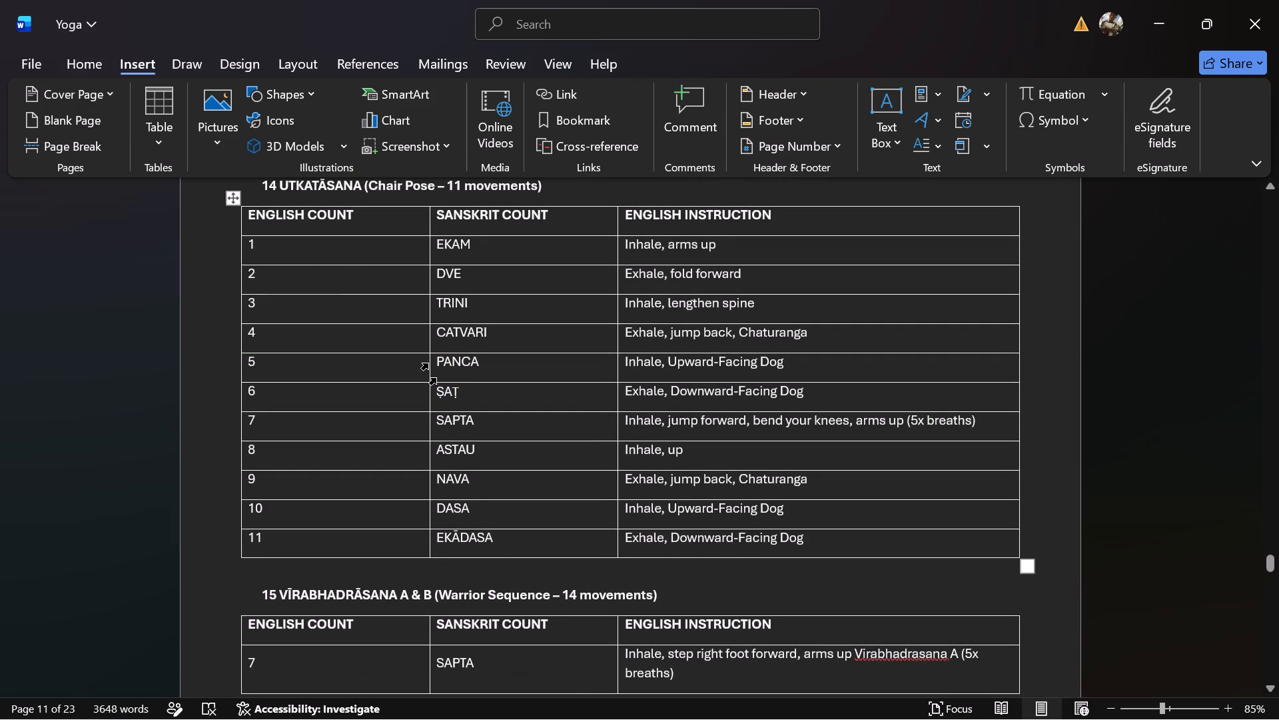
pyautogui.scroll(-1, 436, 378)
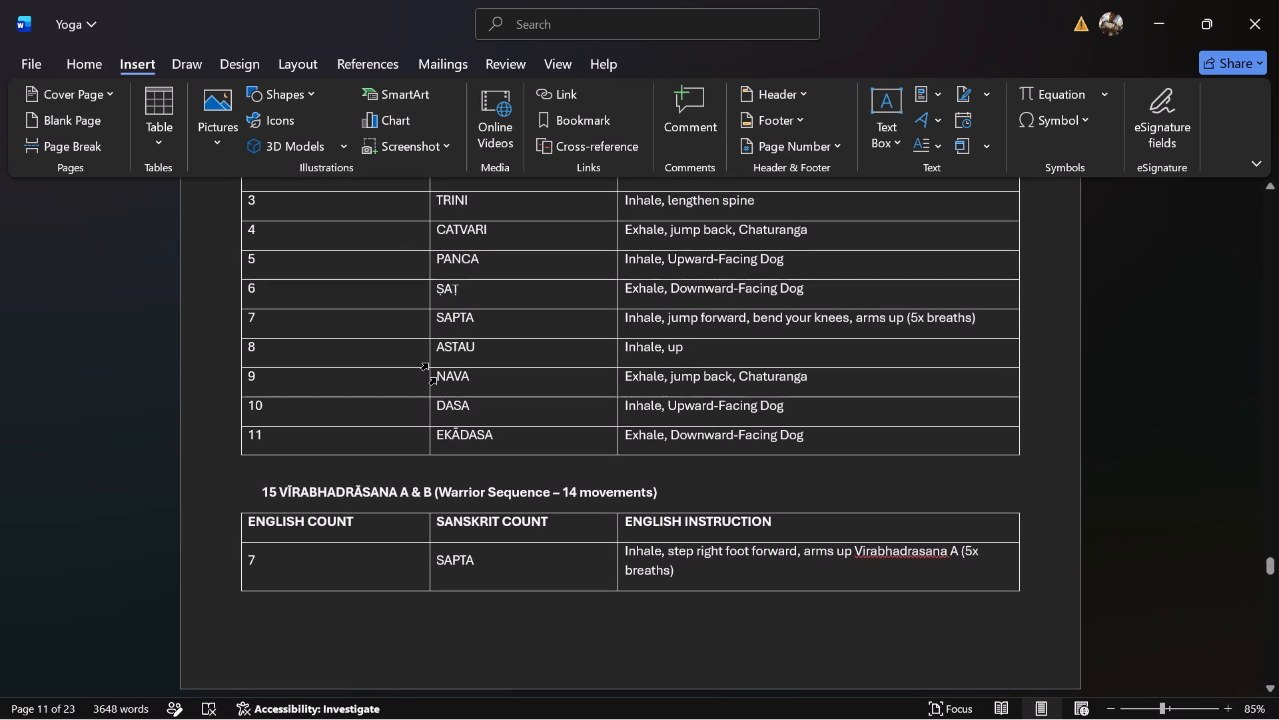
pyautogui.scroll(-2, 436, 378)
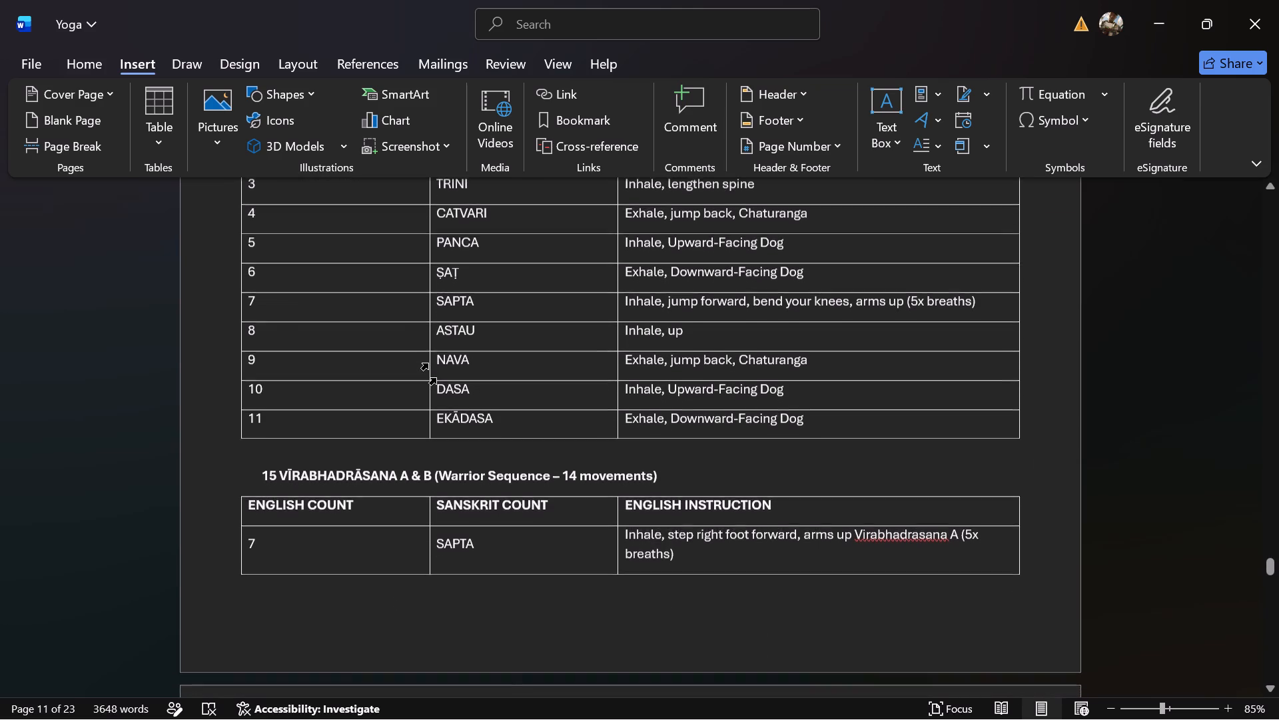
pyautogui.scroll(-2, 436, 378)
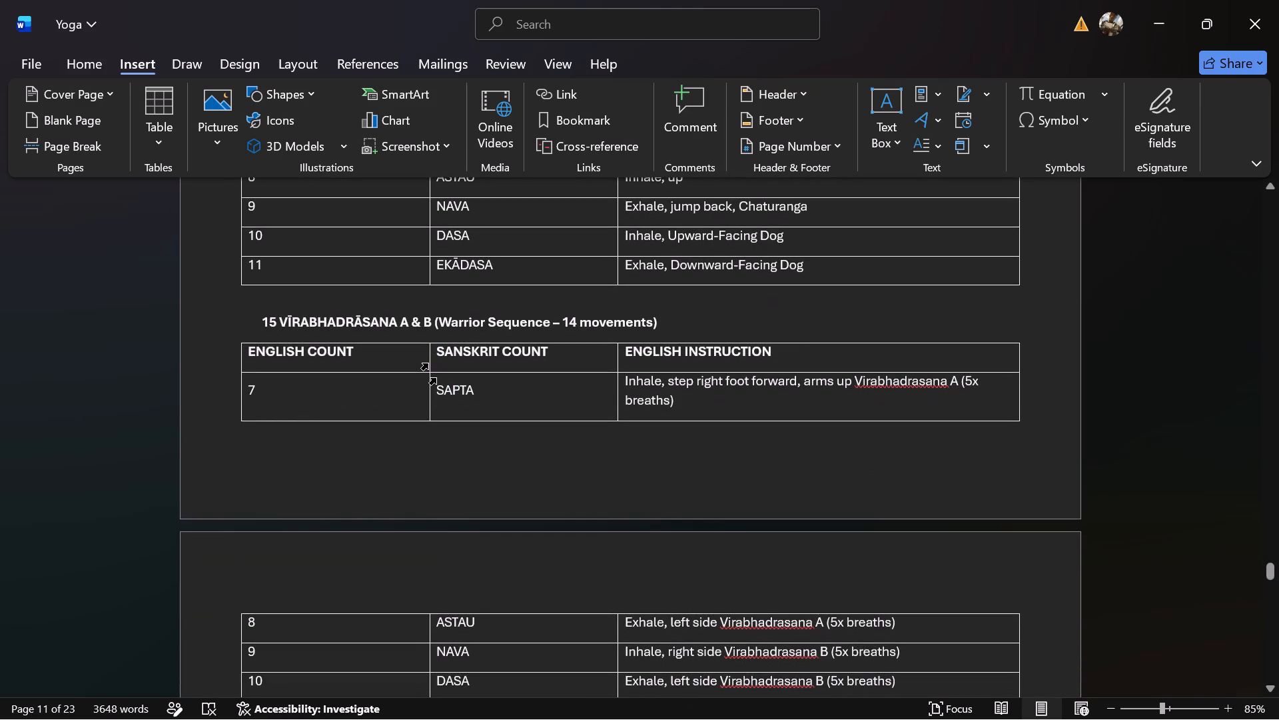
pyautogui.scroll(-3, 436, 378)
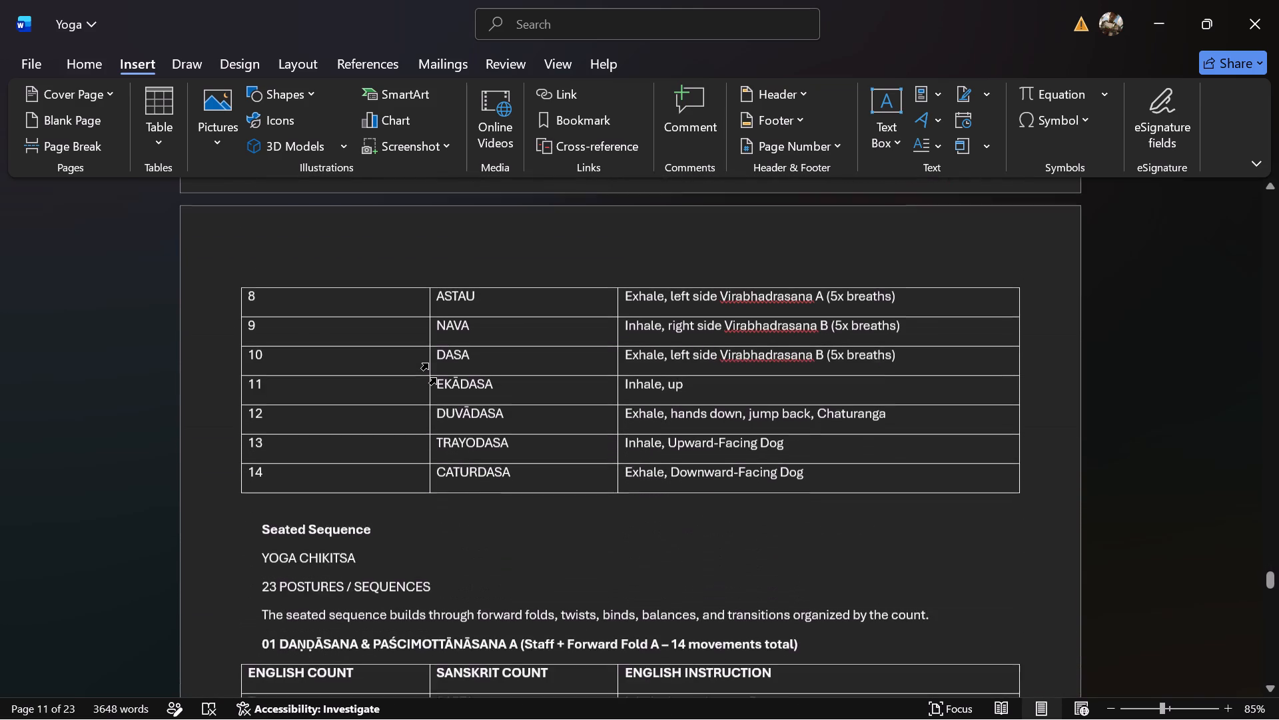
# Examine the page breaks from the Seated Sequence heading through the Purvottānāsana and Ardha Baddha Padma Paścimottānāsana tables.
pyautogui.scroll(-1, 436, 378)
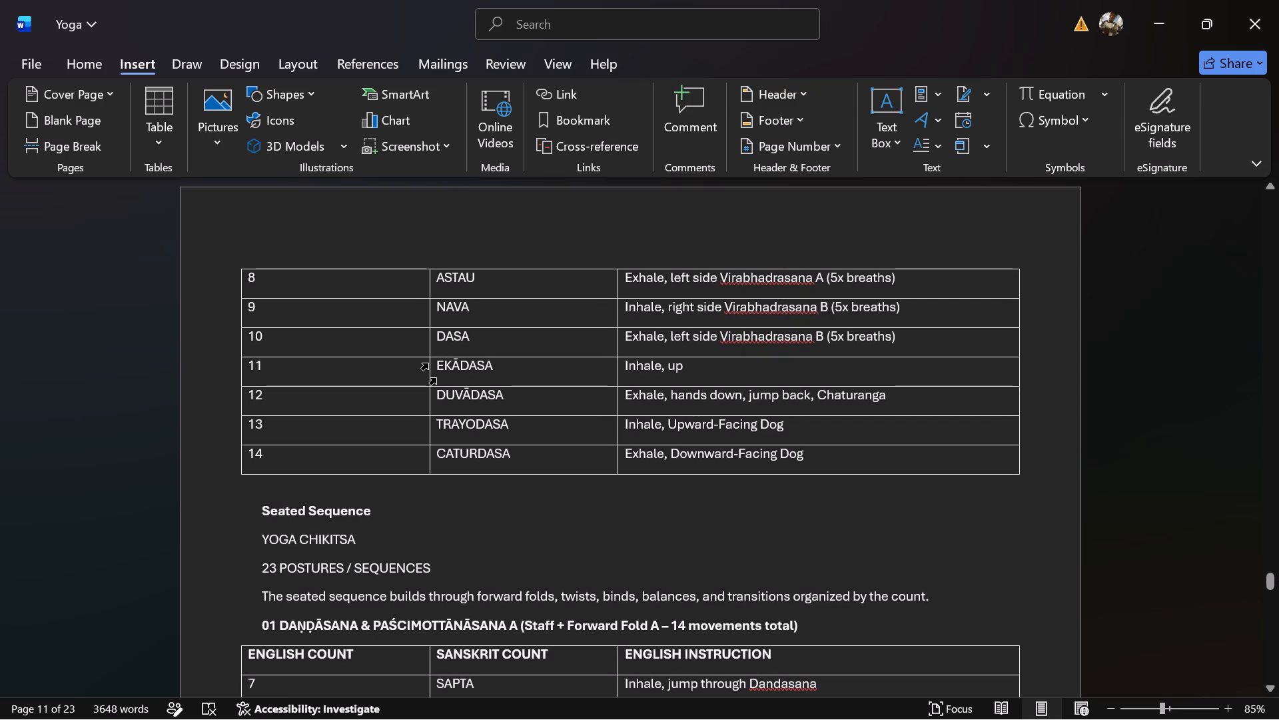
pyautogui.scroll(-1, 436, 378)
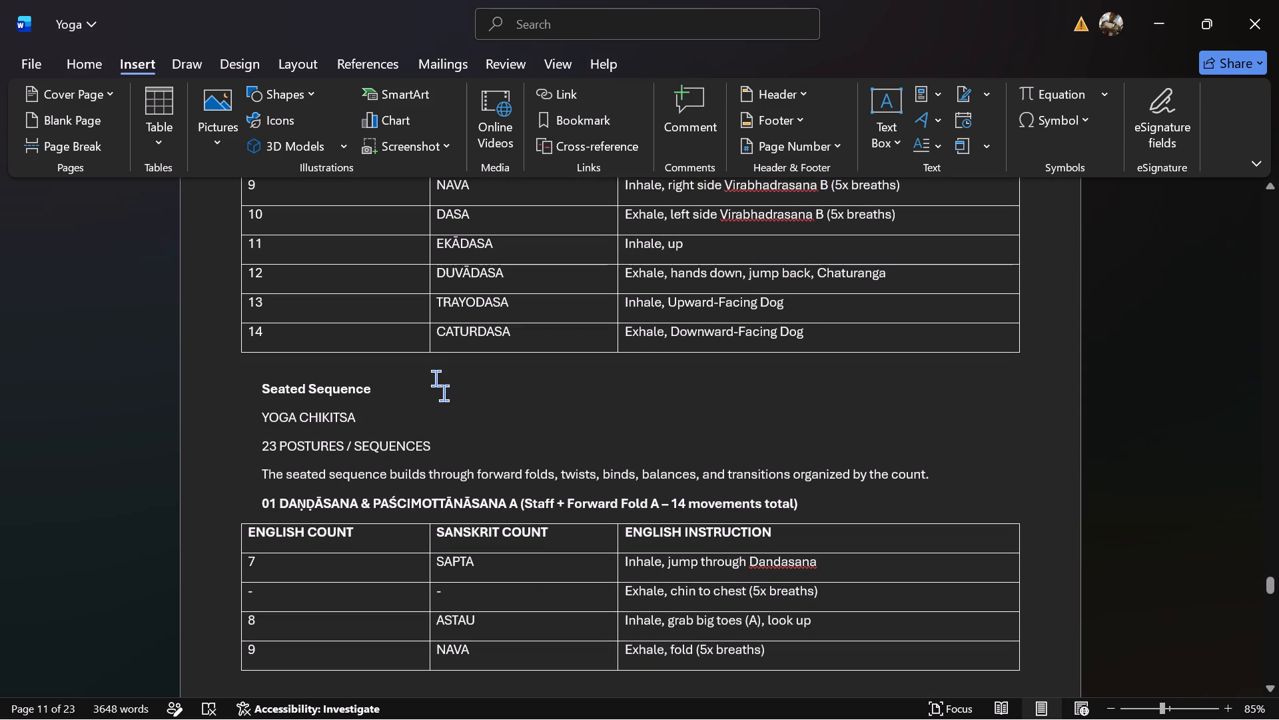
pyautogui.scroll(-2, 436, 378)
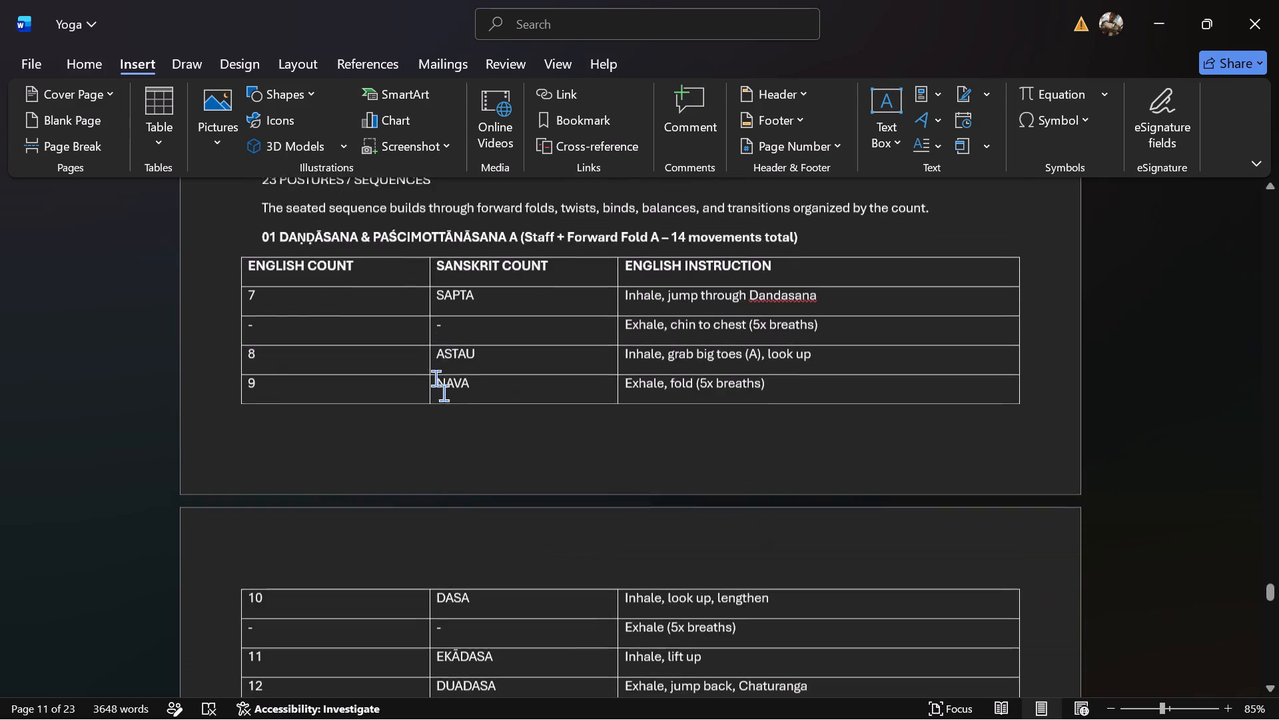
pyautogui.scroll(-4, 436, 378)
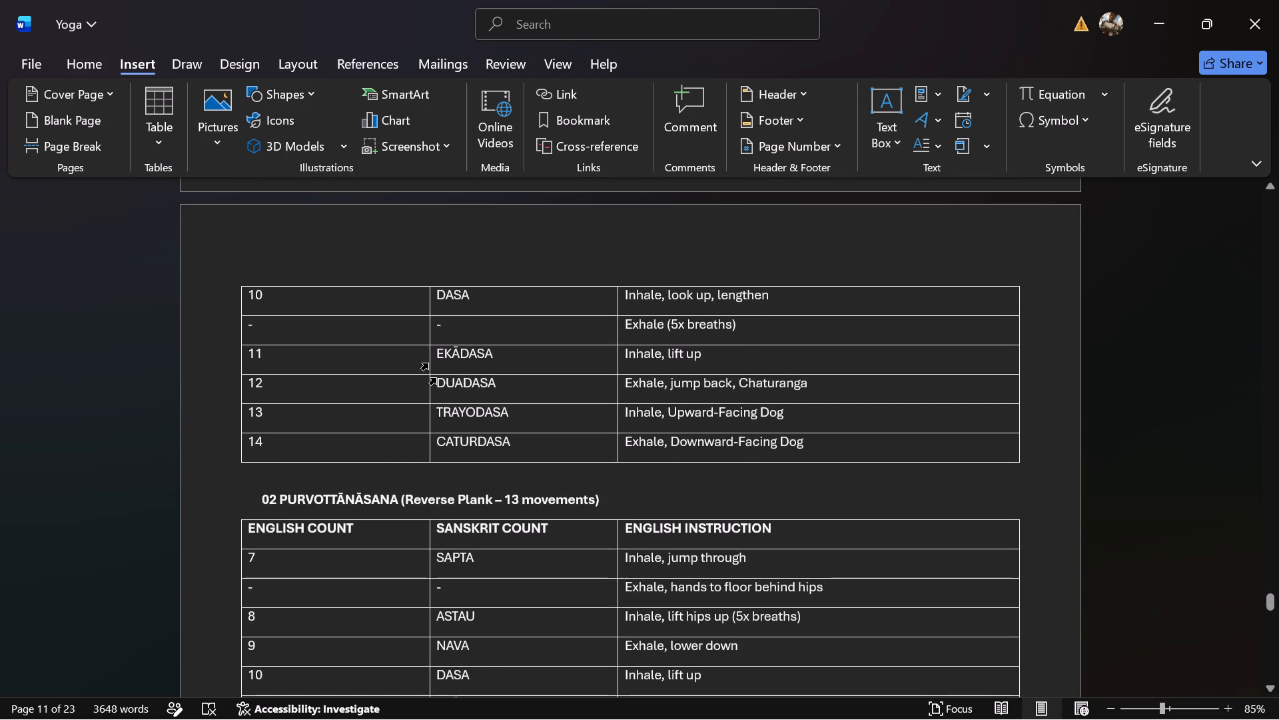
pyautogui.scroll(-2, 436, 378)
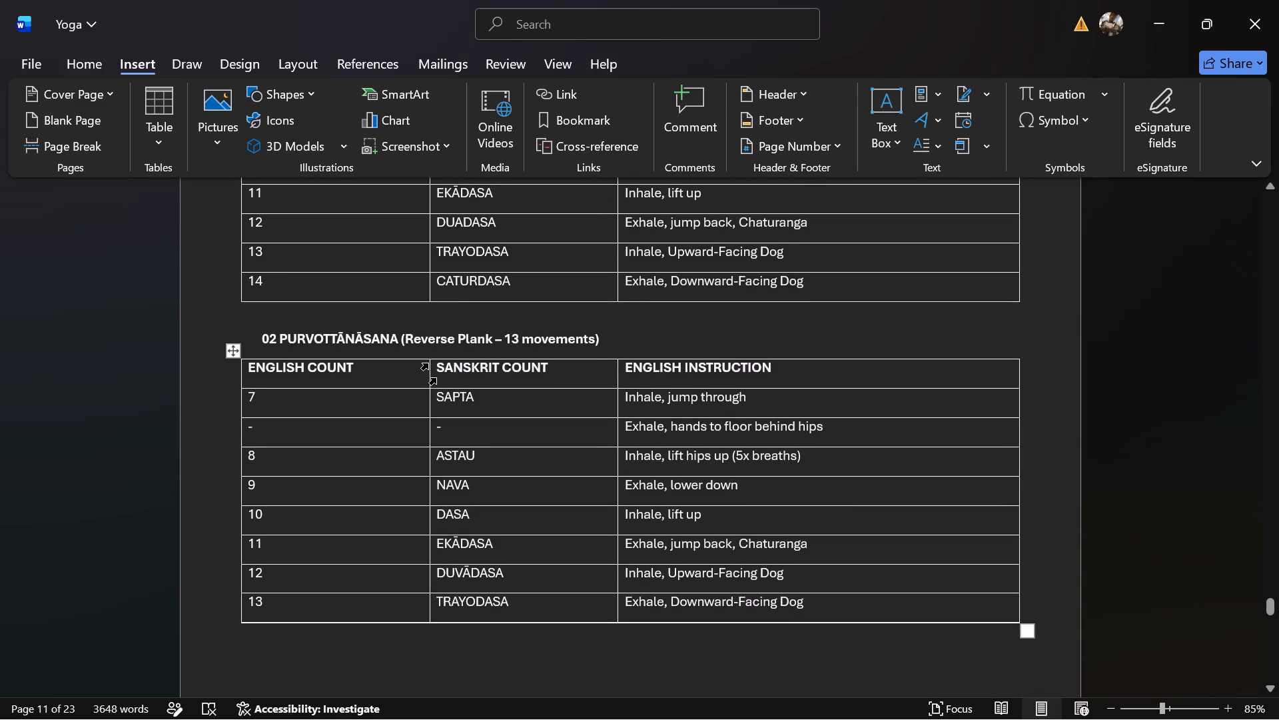
pyautogui.scroll(-1, 436, 378)
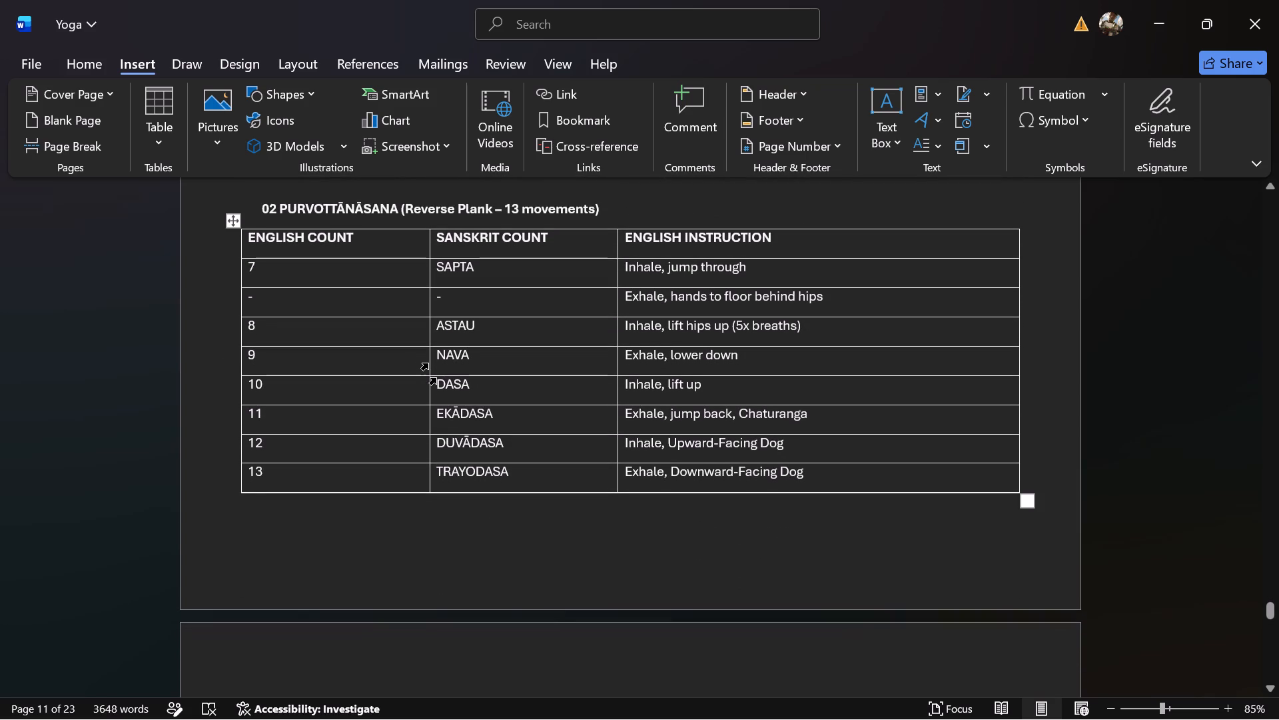
pyautogui.scroll(-1, 436, 378)
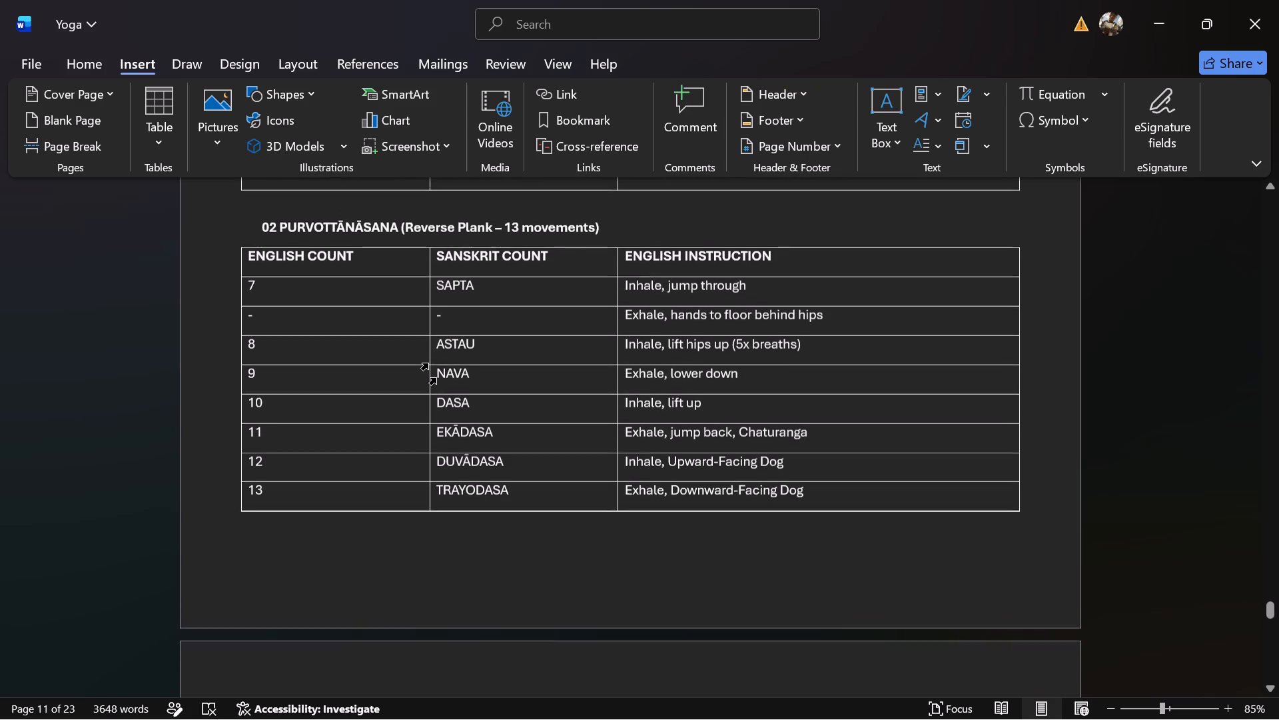
pyautogui.scroll(-1, 436, 378)
pyautogui.scroll(1, 436, 378)
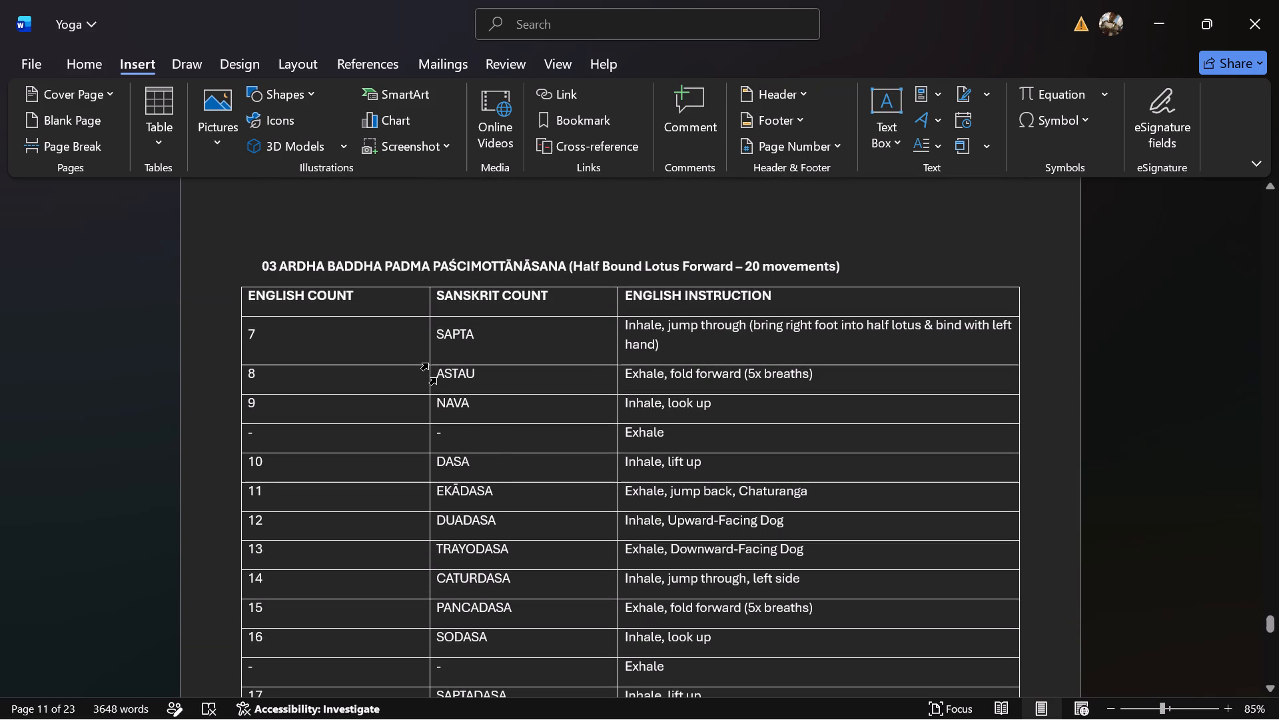
pyautogui.scroll(1, 436, 378)
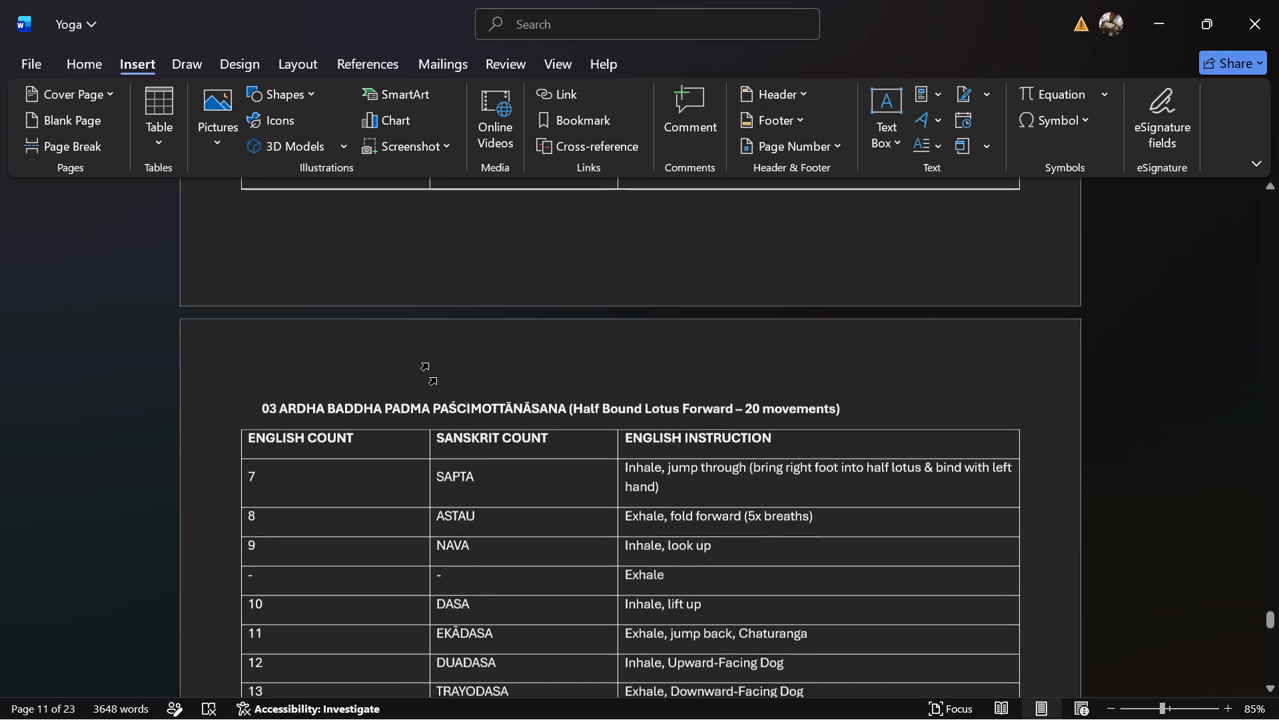
pyautogui.scroll(-1, 436, 378)
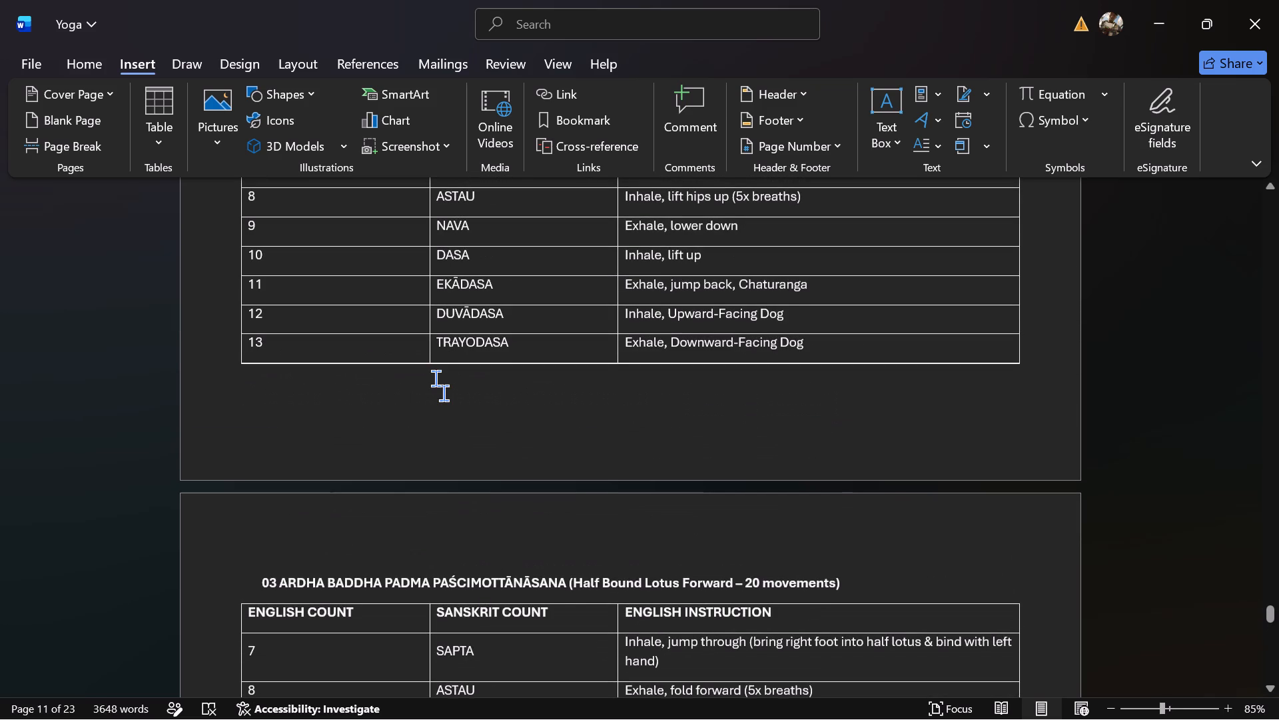
# Examine how the Purvottānāsana table fits on its page and where the page breaks before the Ardha Baddha Padma Paścimottānāsana heading.
pyautogui.scroll(-2, 436, 378)
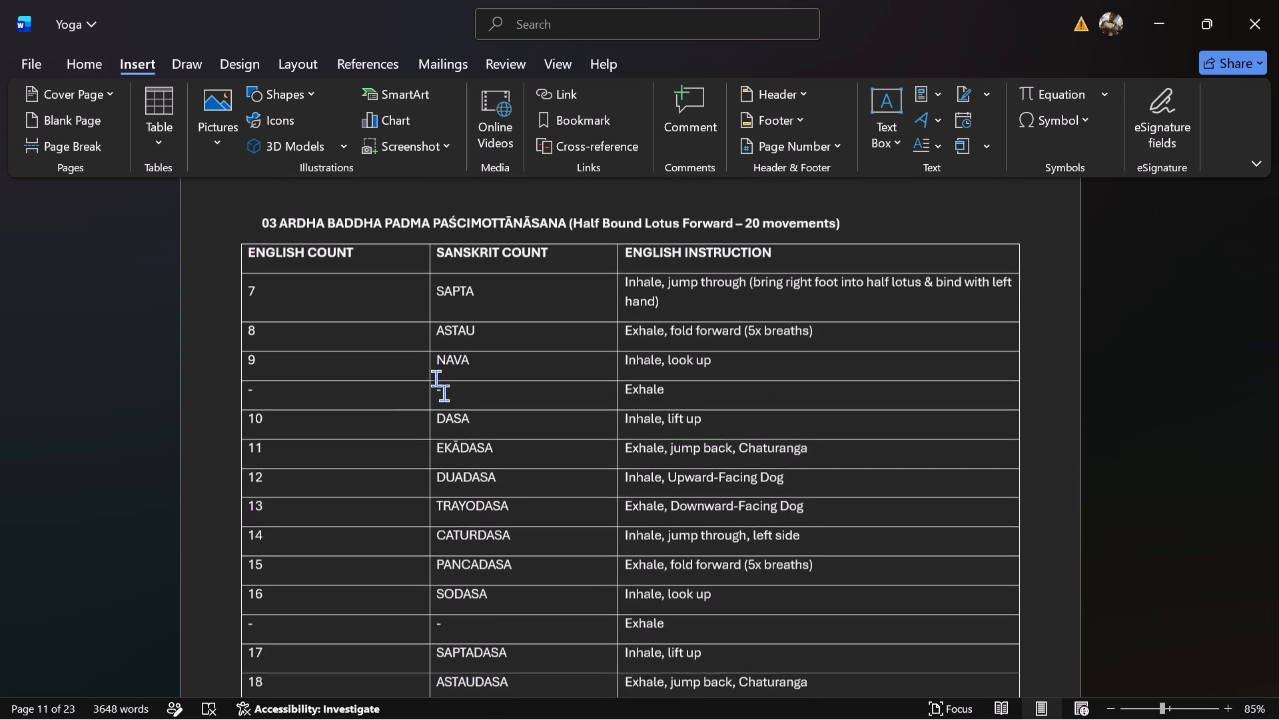
pyautogui.scroll(5, 436, 378)
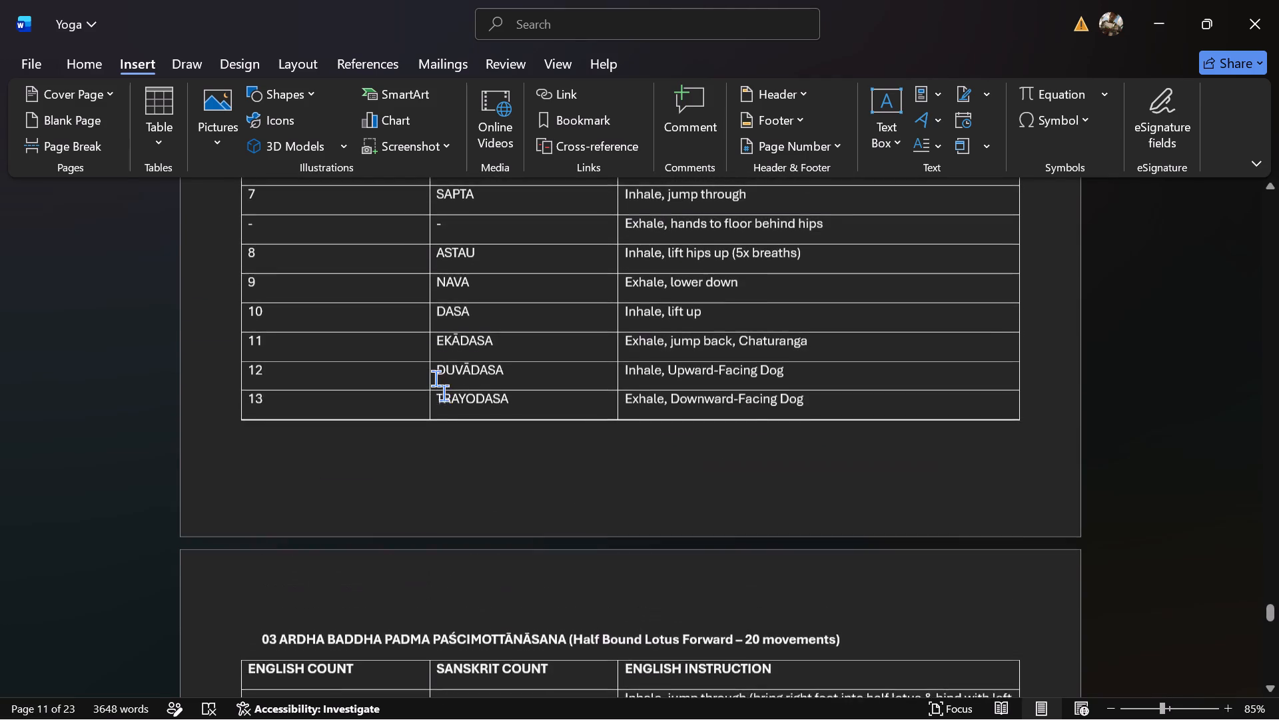
pyautogui.scroll(2, 436, 378)
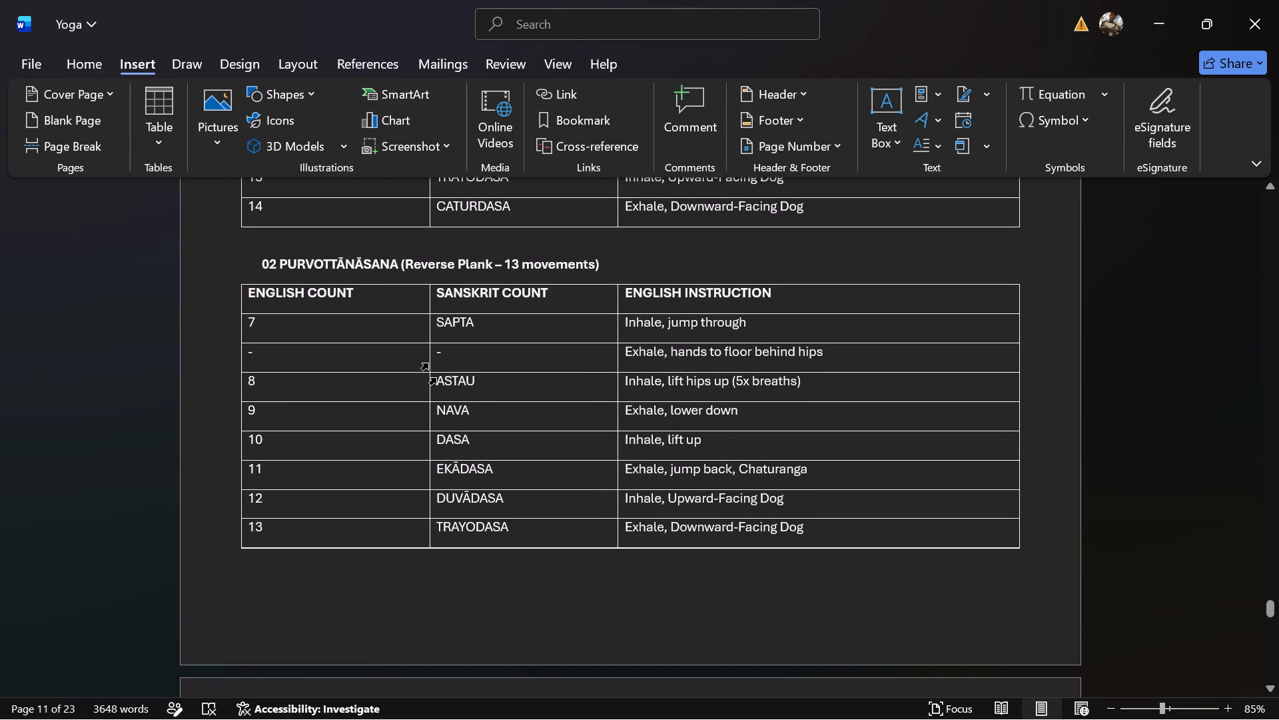
pyautogui.scroll(1, 436, 378)
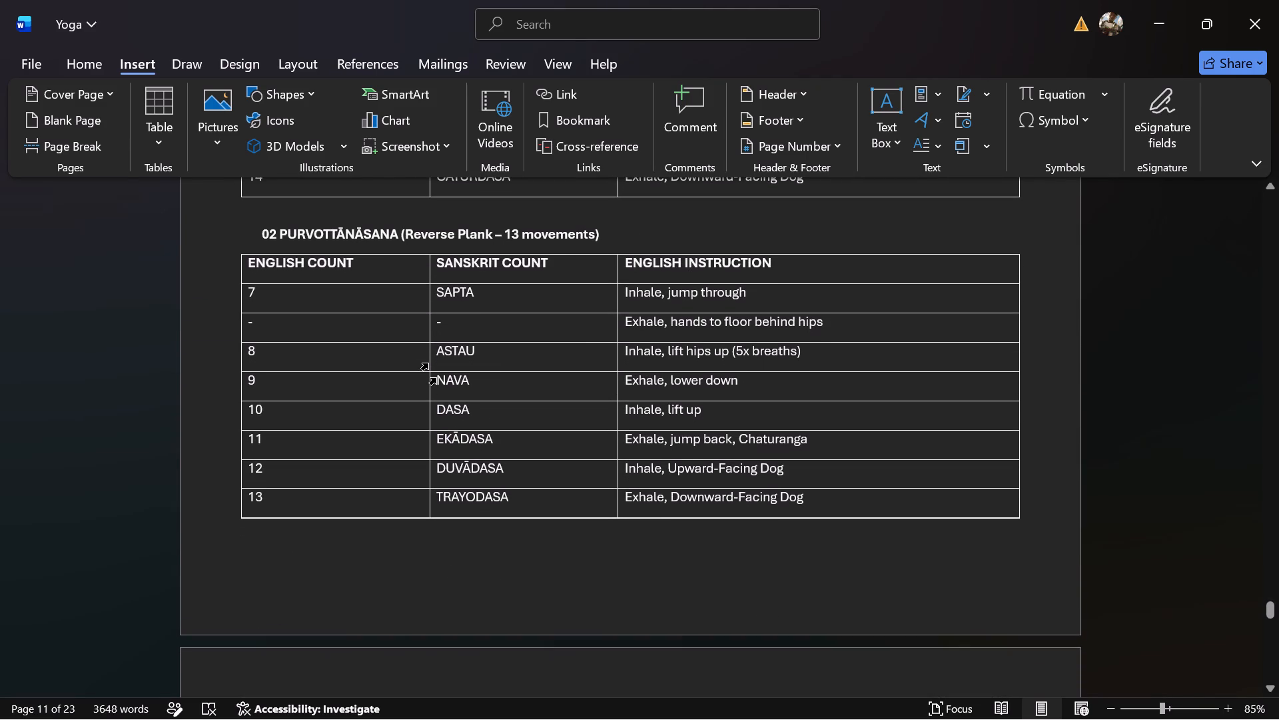
pyautogui.scroll(1, 436, 378)
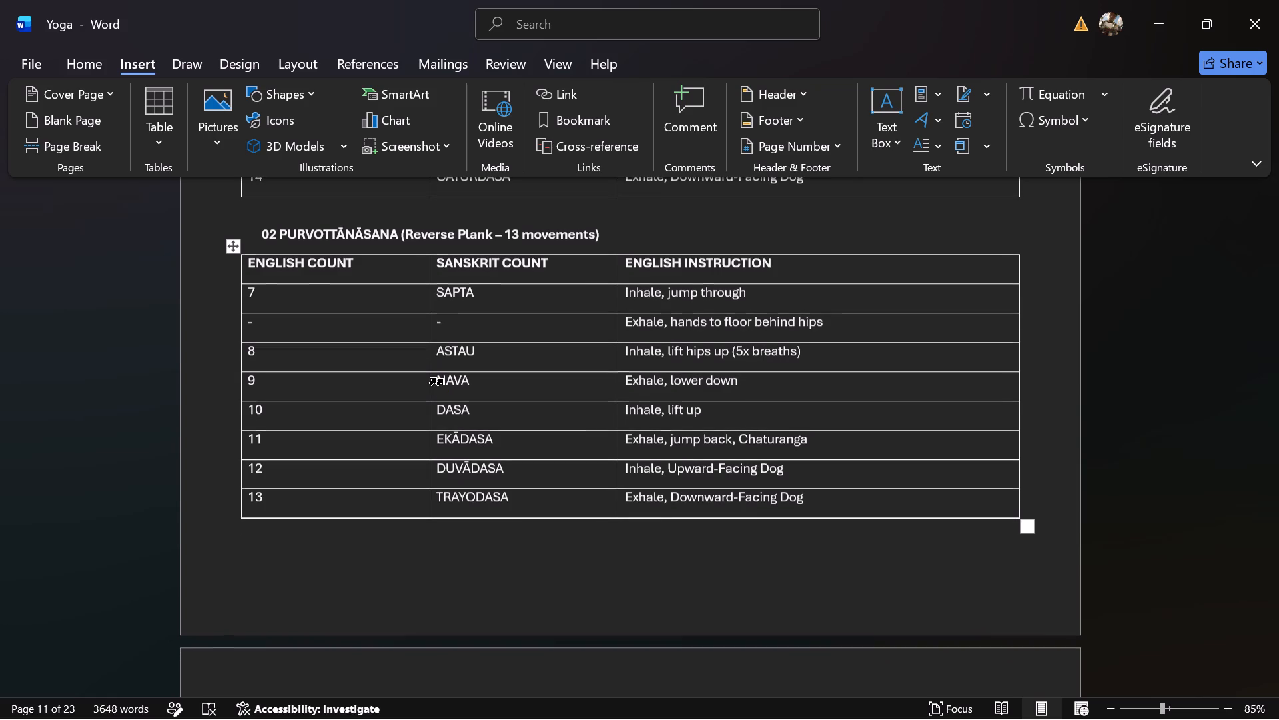
pyautogui.scroll(1, 436, 378)
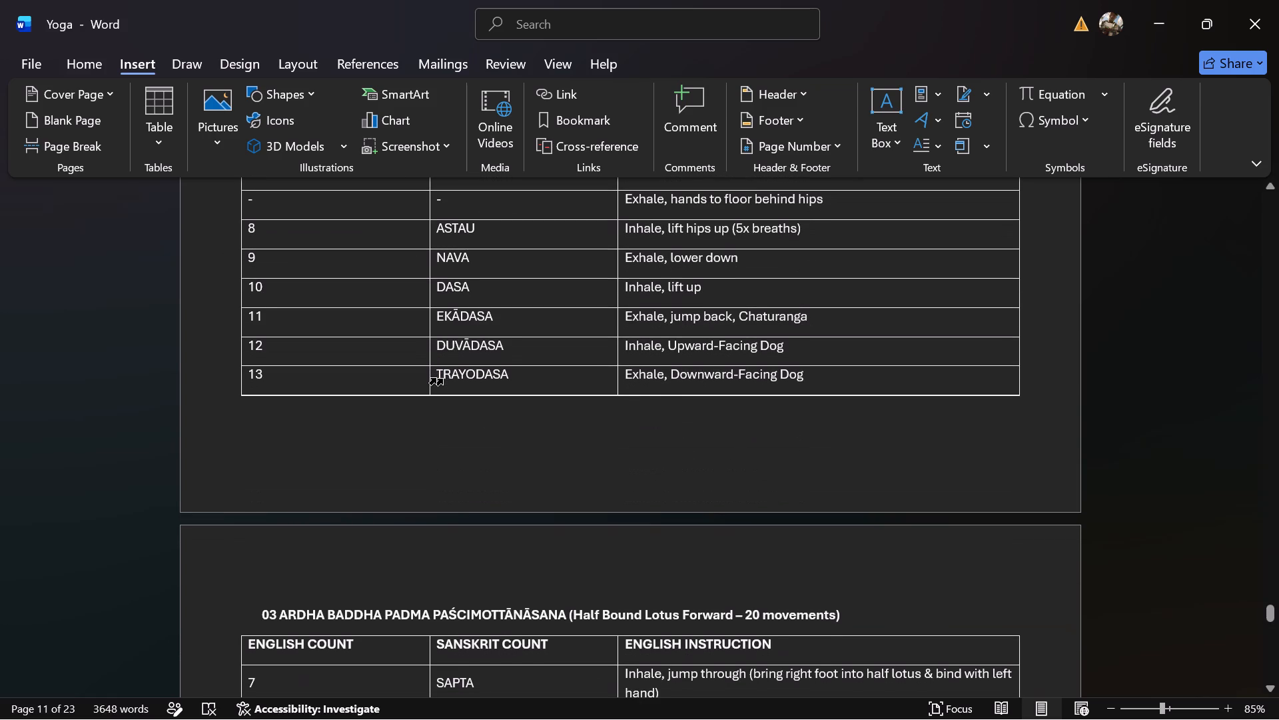
pyautogui.scroll(1, 436, 378)
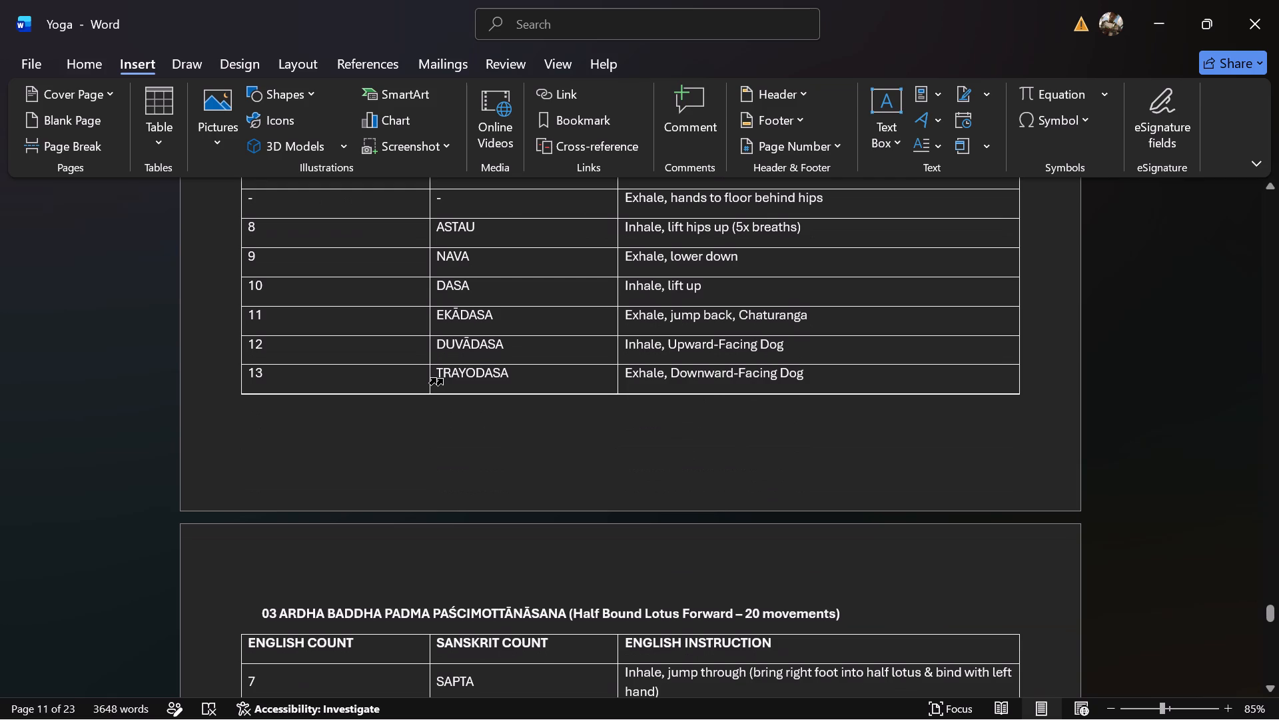
pyautogui.scroll(1, 436, 378)
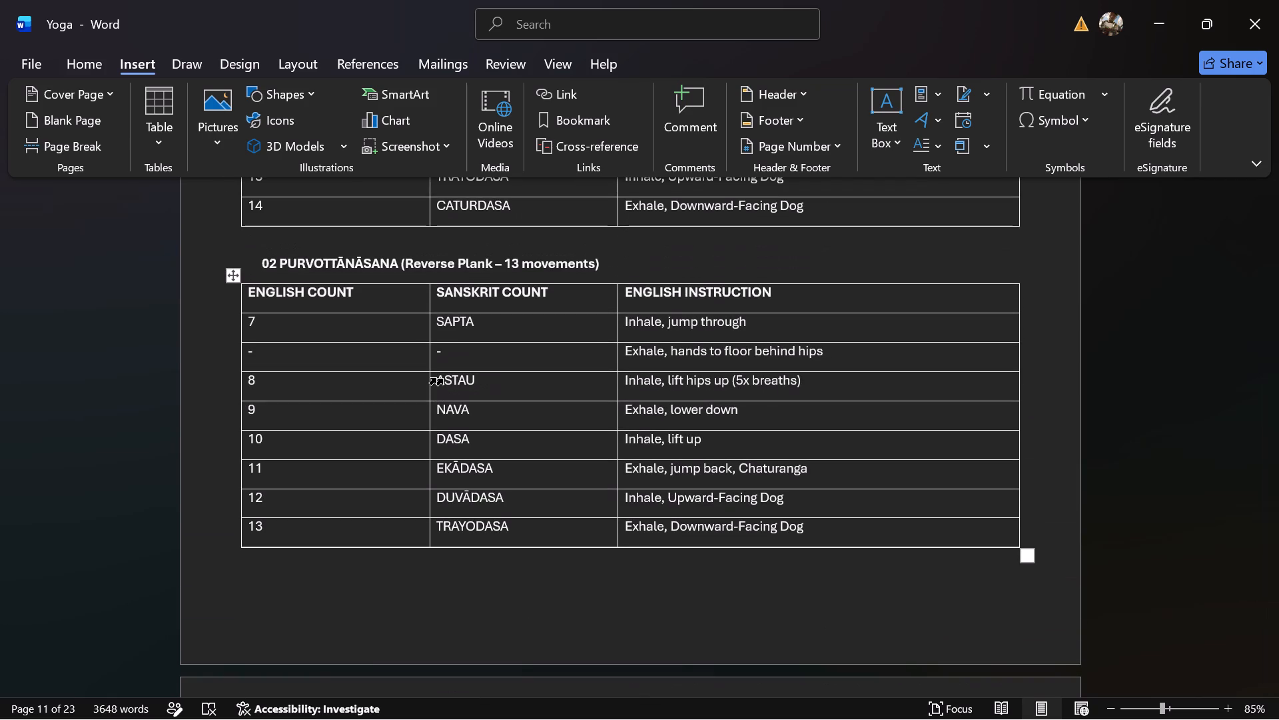
pyautogui.scroll(1, 436, 378)
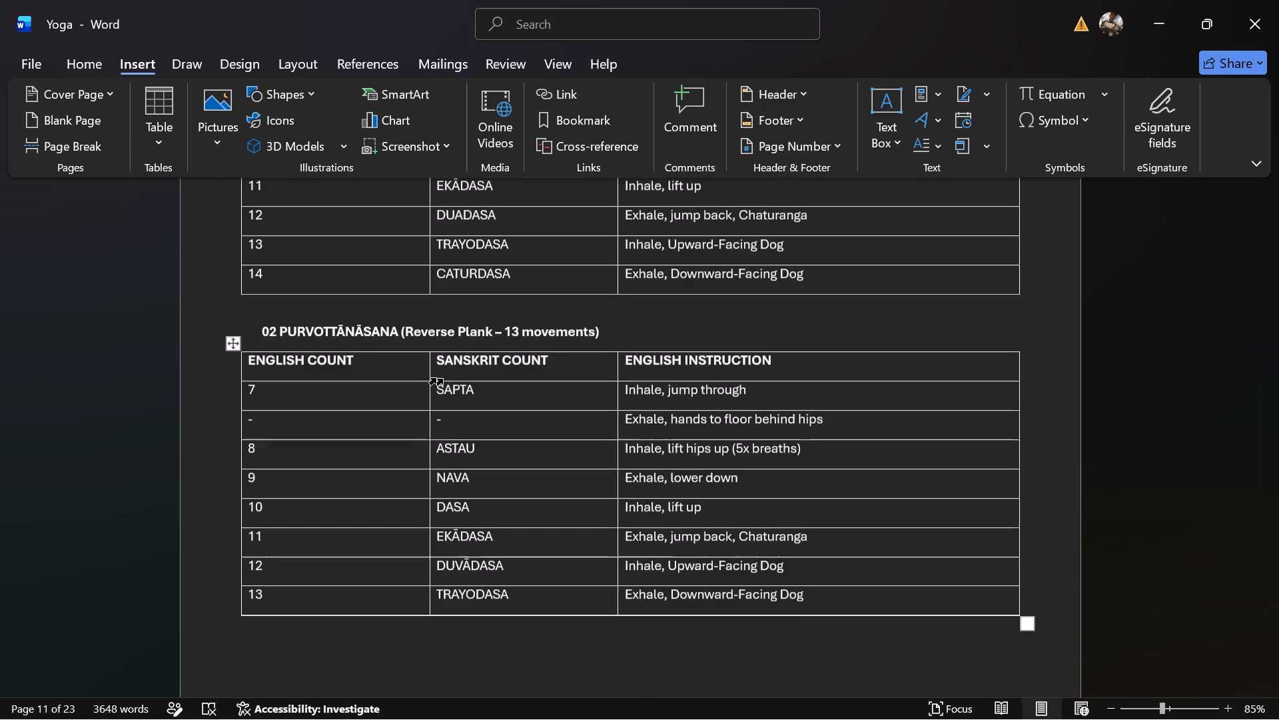
pyautogui.scroll(2, 436, 378)
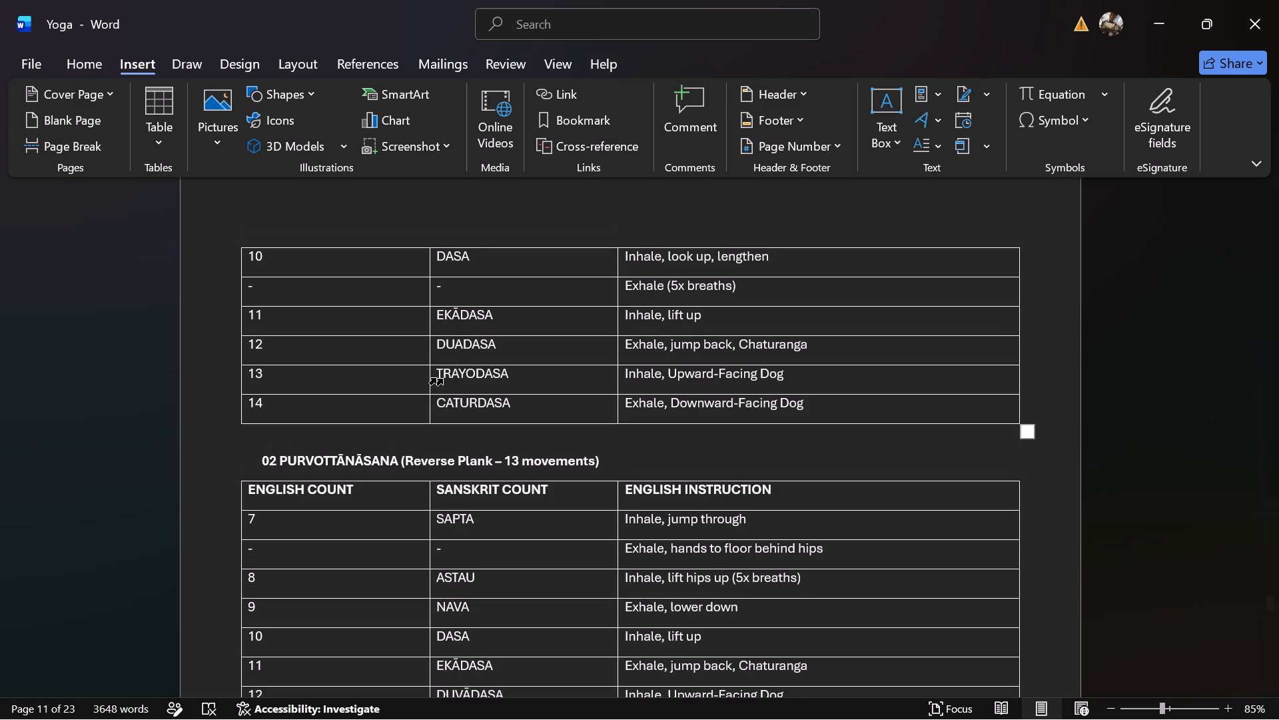
pyautogui.scroll(1, 436, 378)
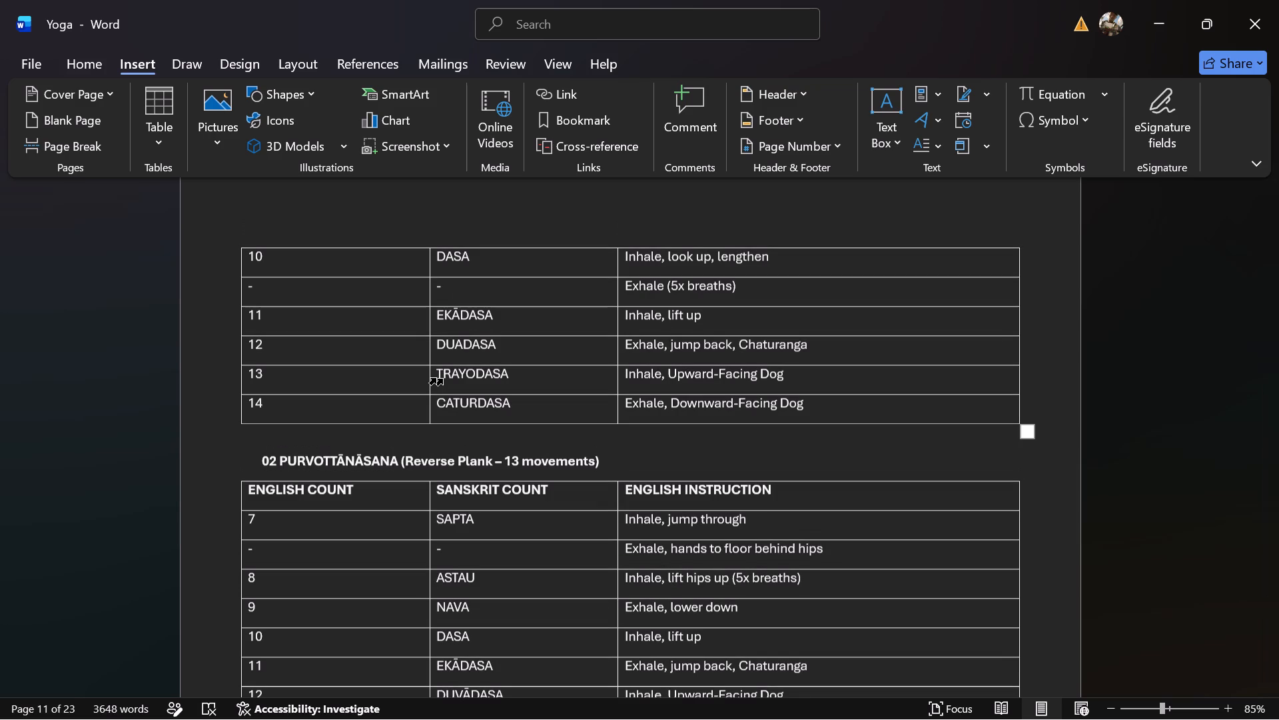
pyautogui.scroll(-1, 436, 378)
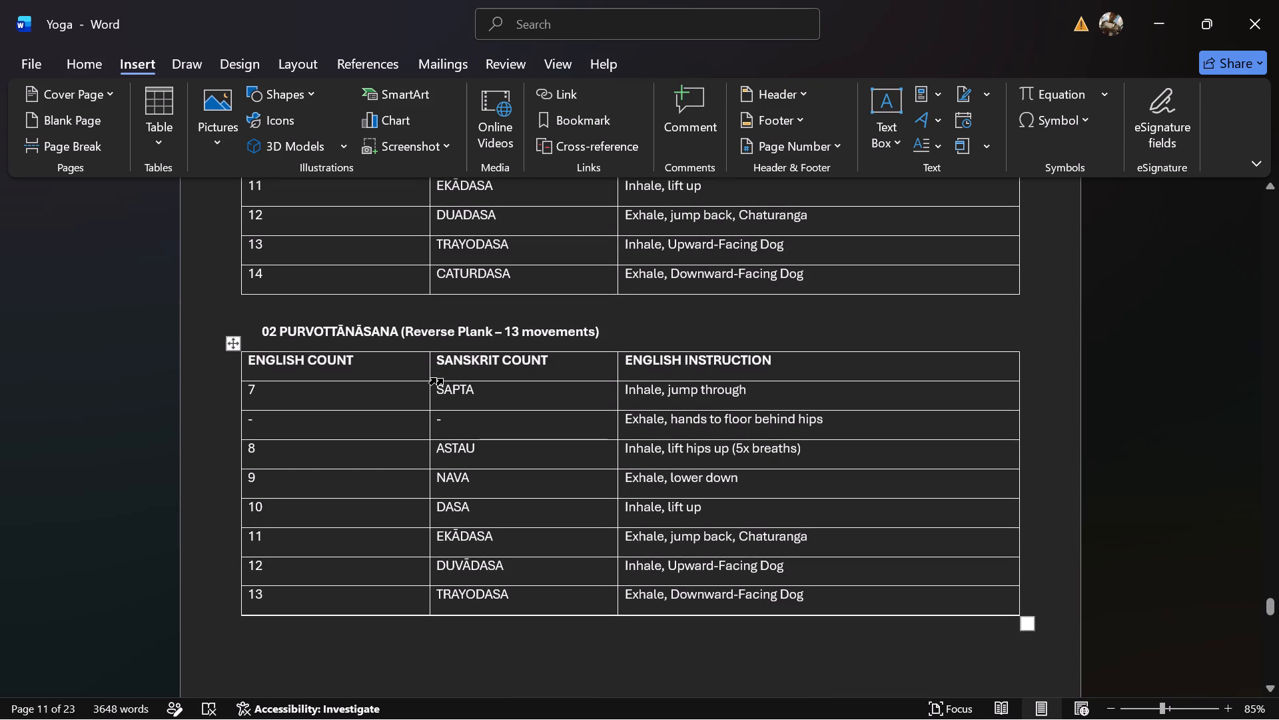
pyautogui.scroll(-1, 436, 378)
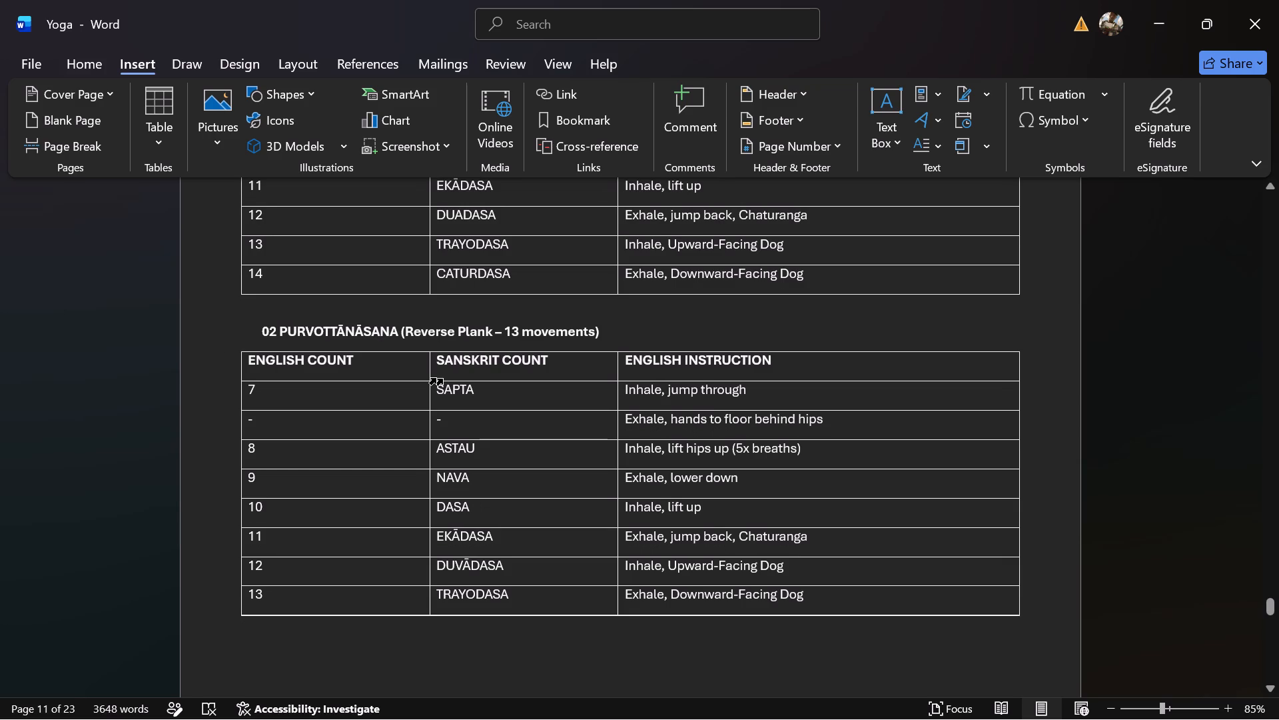
# Examine how the Ardha Baddha Padma Paścimottānāsana table breaks across pages up to the Triāṅga Mukha Ēka Pāda Paścimottānāsana heading.
pyautogui.scroll(-3, 436, 378)
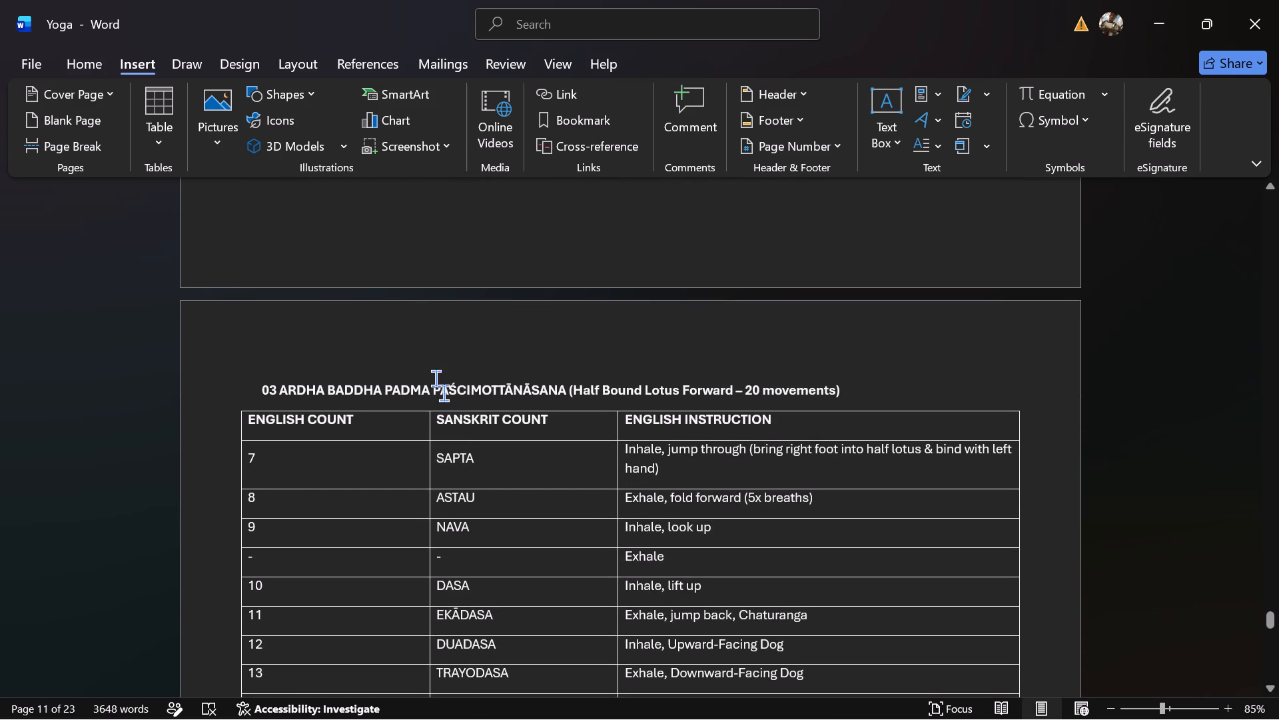
pyautogui.scroll(-1, 436, 378)
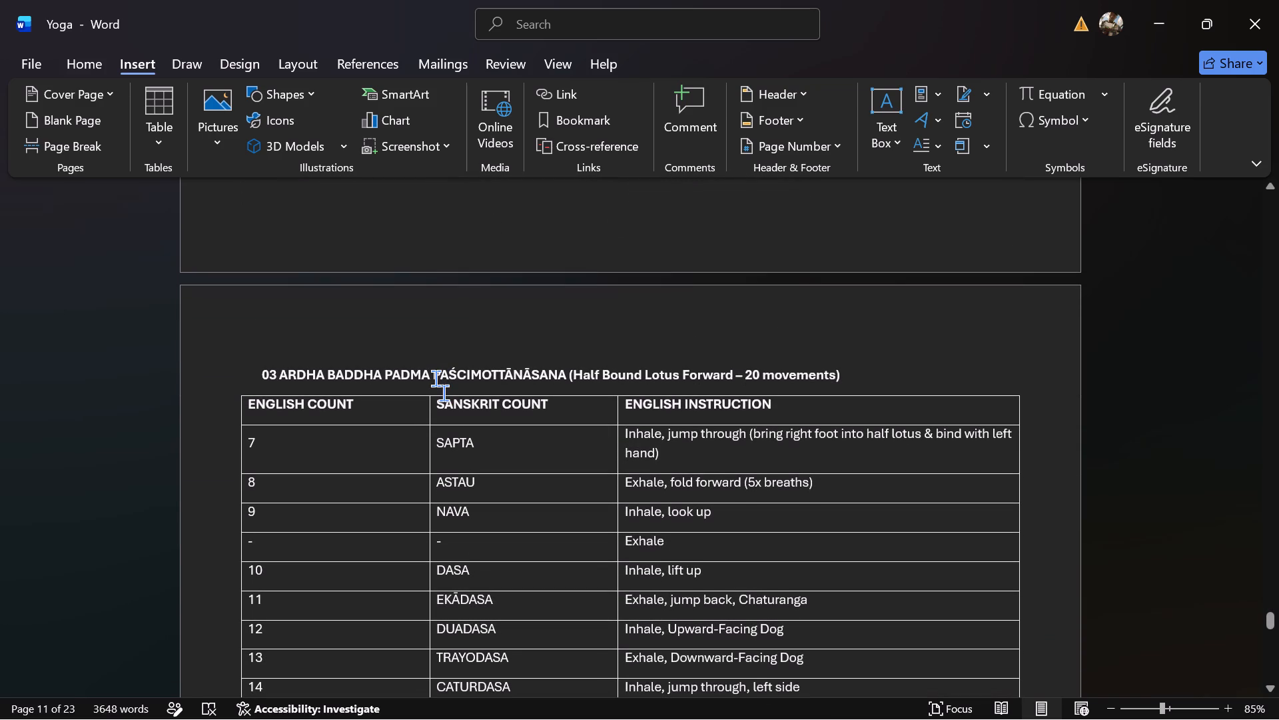
pyautogui.scroll(-1, 436, 378)
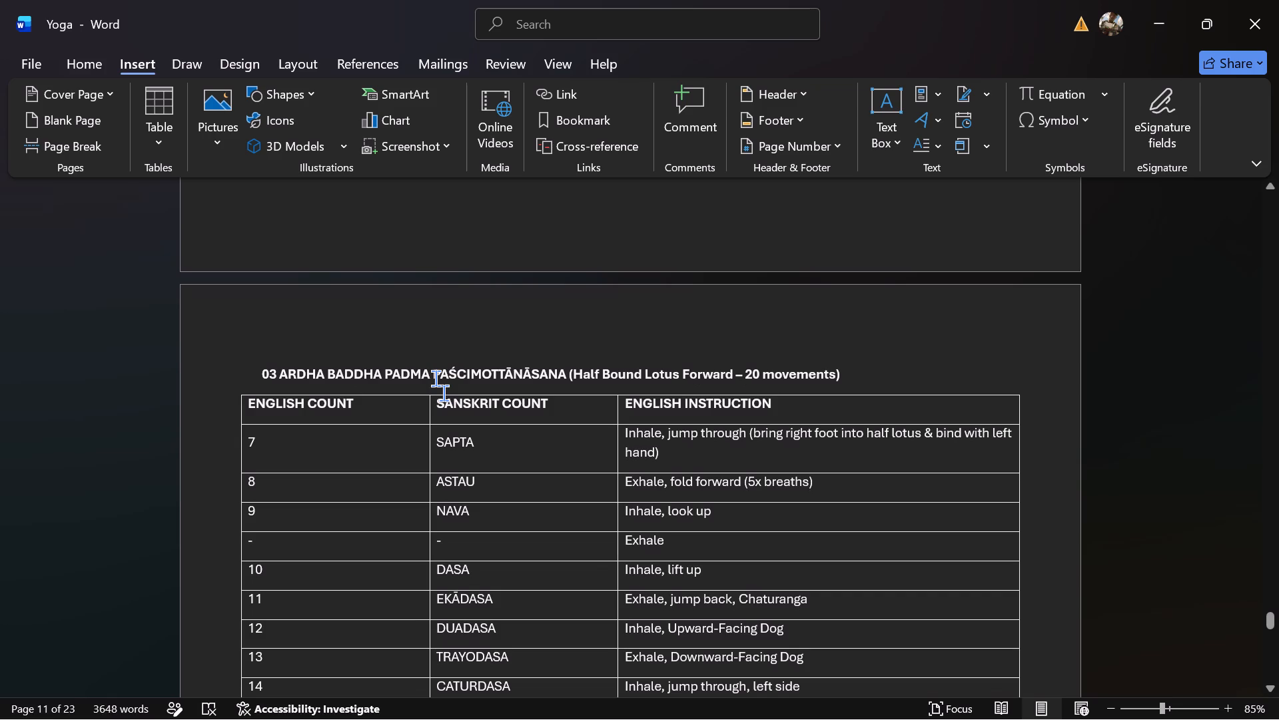
pyautogui.scroll(-1, 436, 378)
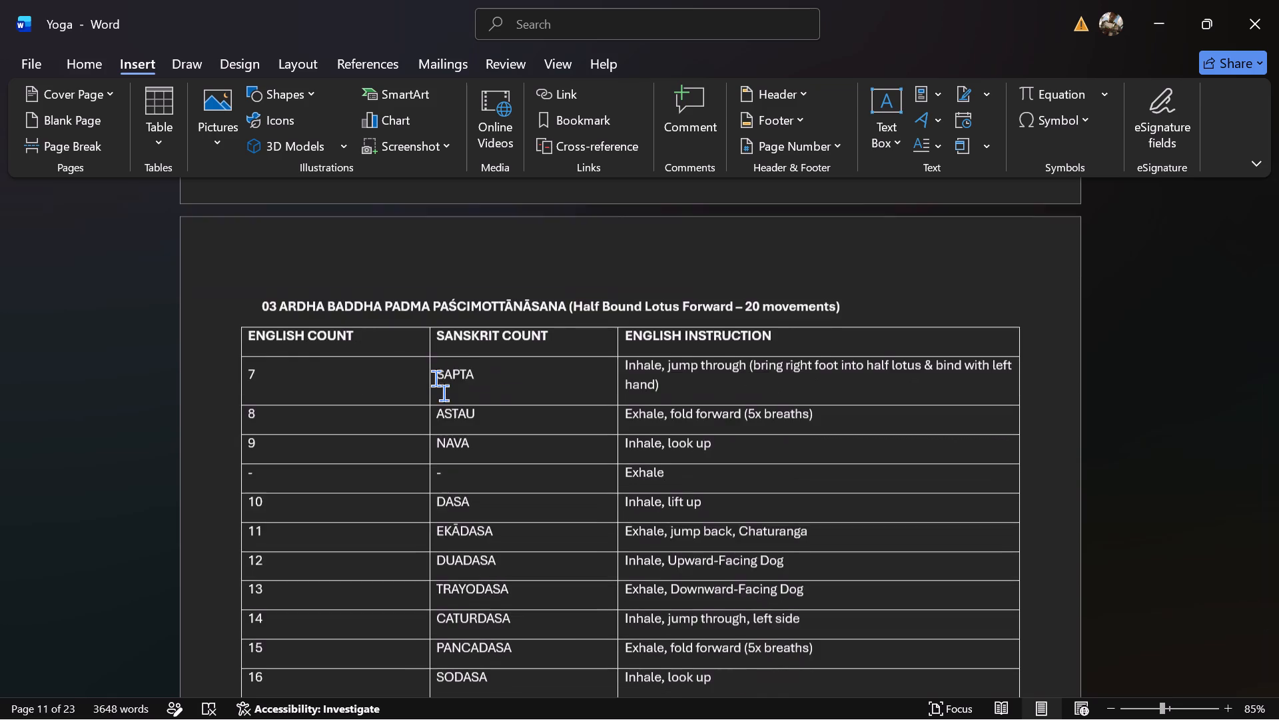
pyautogui.scroll(-1, 436, 378)
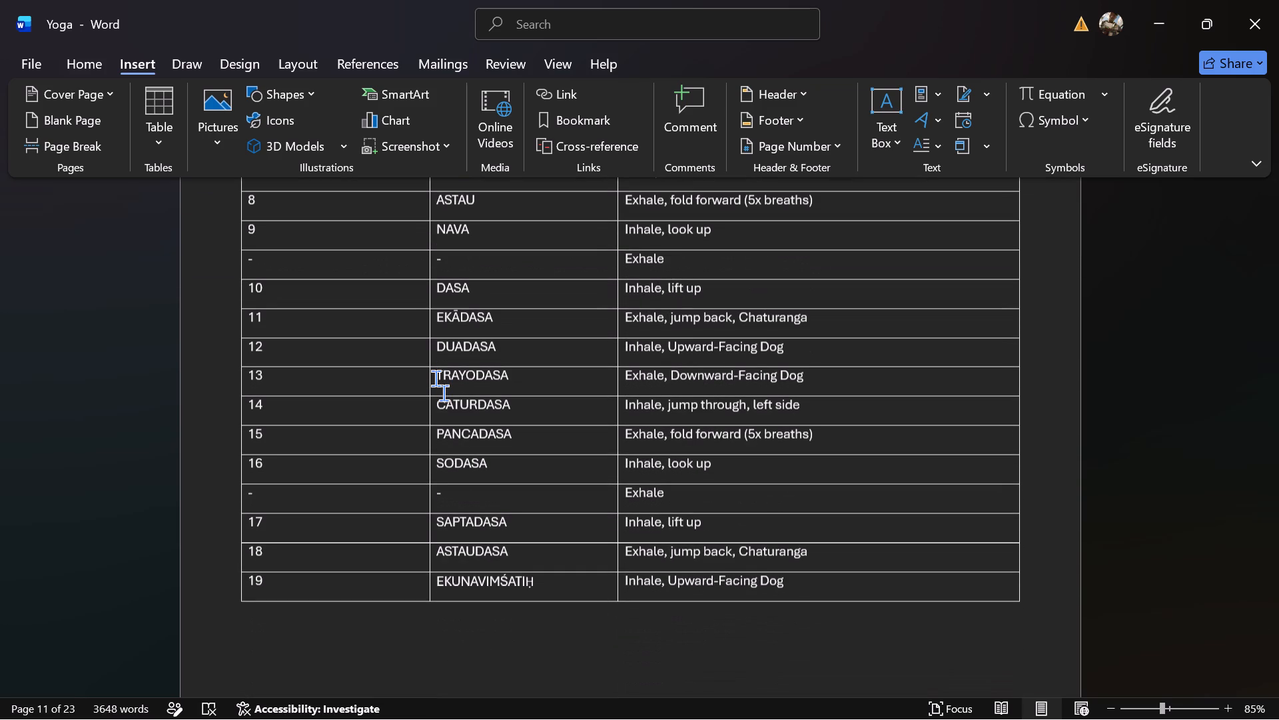
pyautogui.scroll(-2, 436, 378)
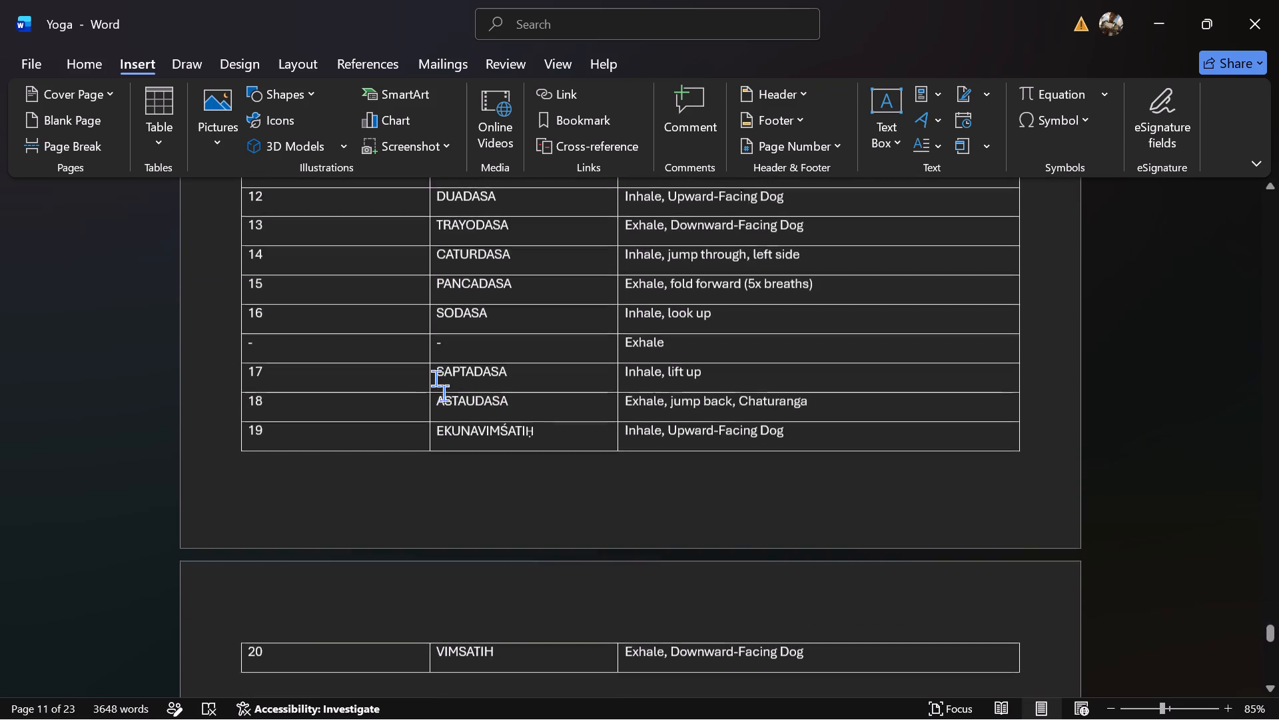
pyautogui.scroll(-1, 436, 378)
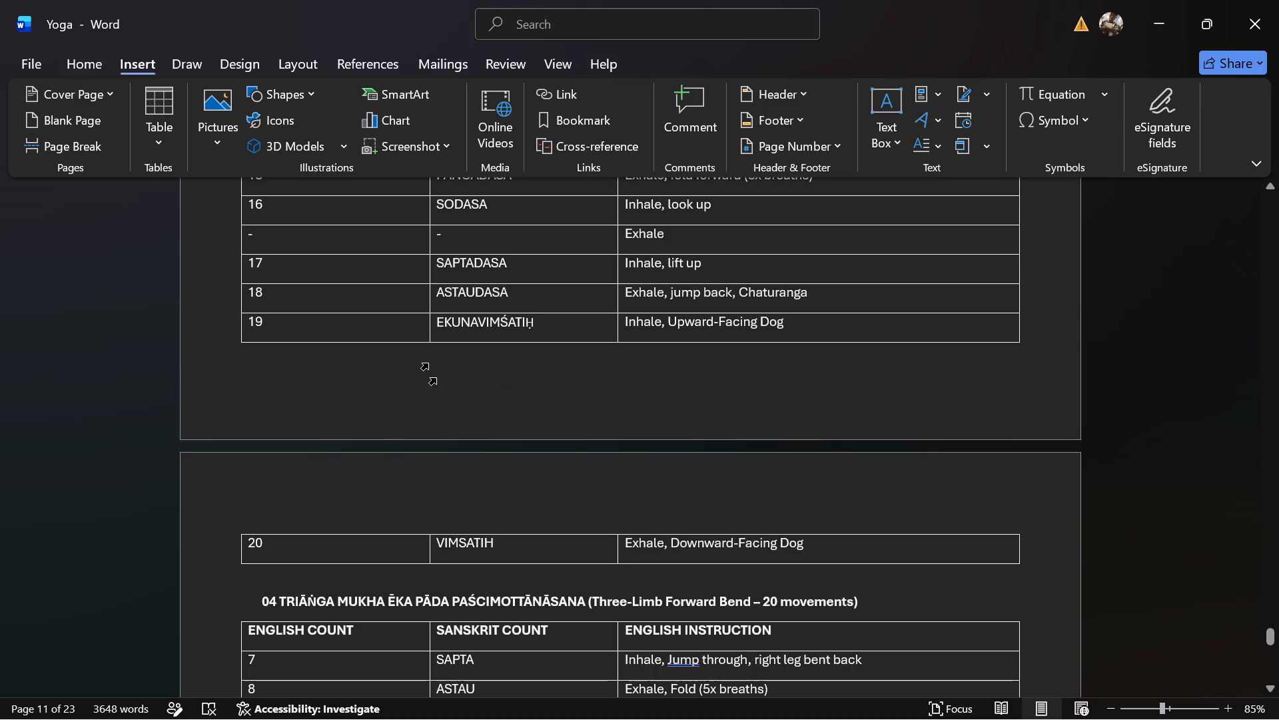
pyautogui.scroll(-1, 436, 377)
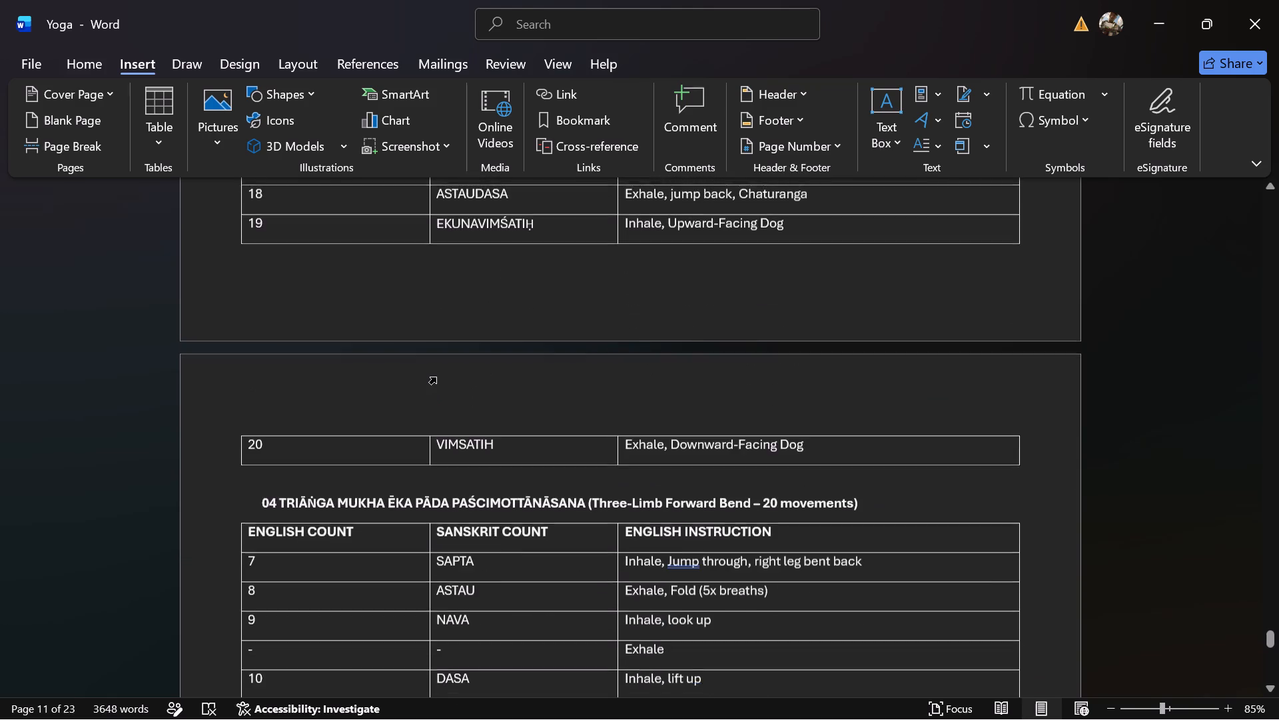
# Examine how the Triāṅga Mukha Ēka Pāda Paścimottānāsana table breaks across the last pages of the document.
pyautogui.scroll(-3, 436, 377)
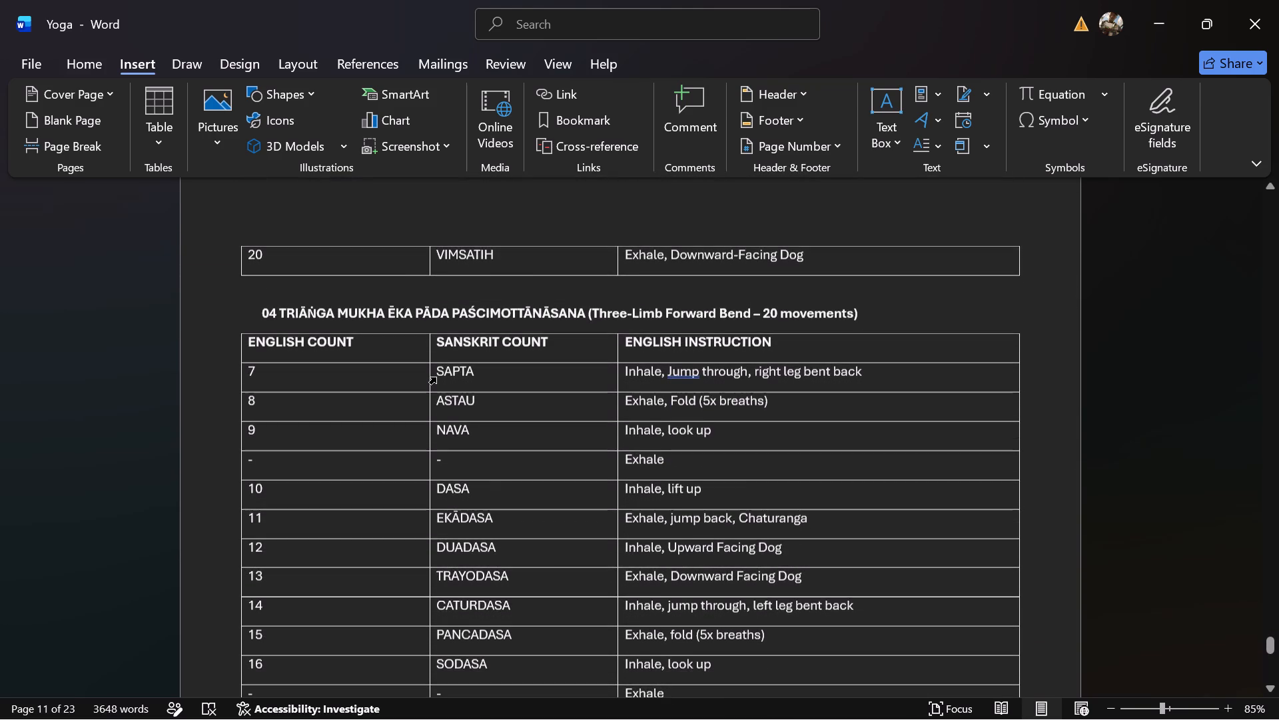
pyautogui.scroll(-4, 436, 377)
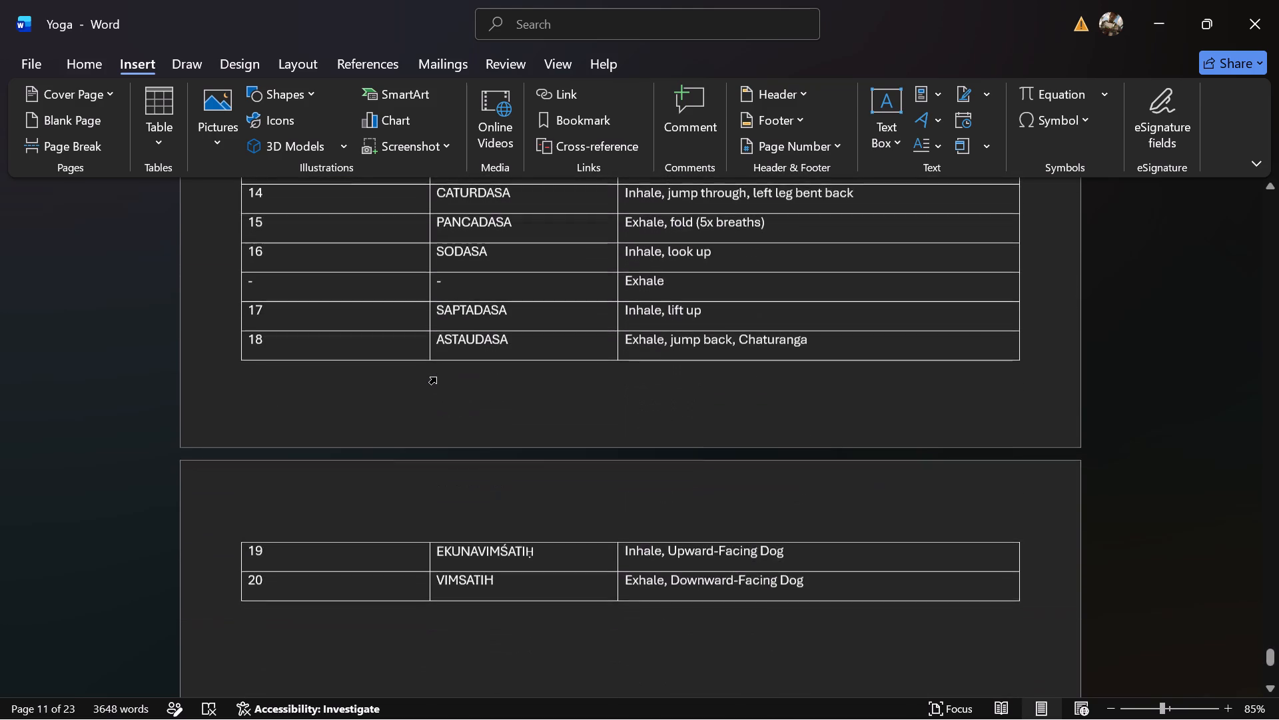
pyautogui.scroll(-6, 436, 377)
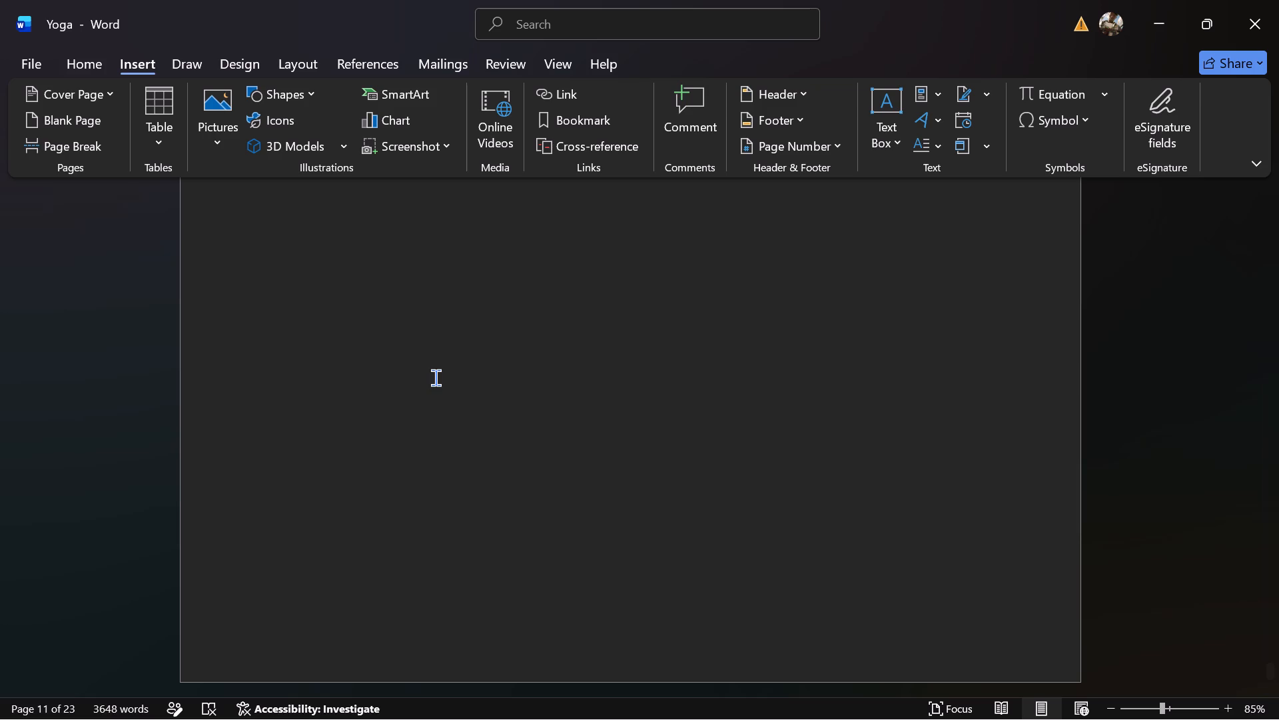
pyautogui.scroll(6, 436, 377)
pyautogui.scroll(-1, 436, 377)
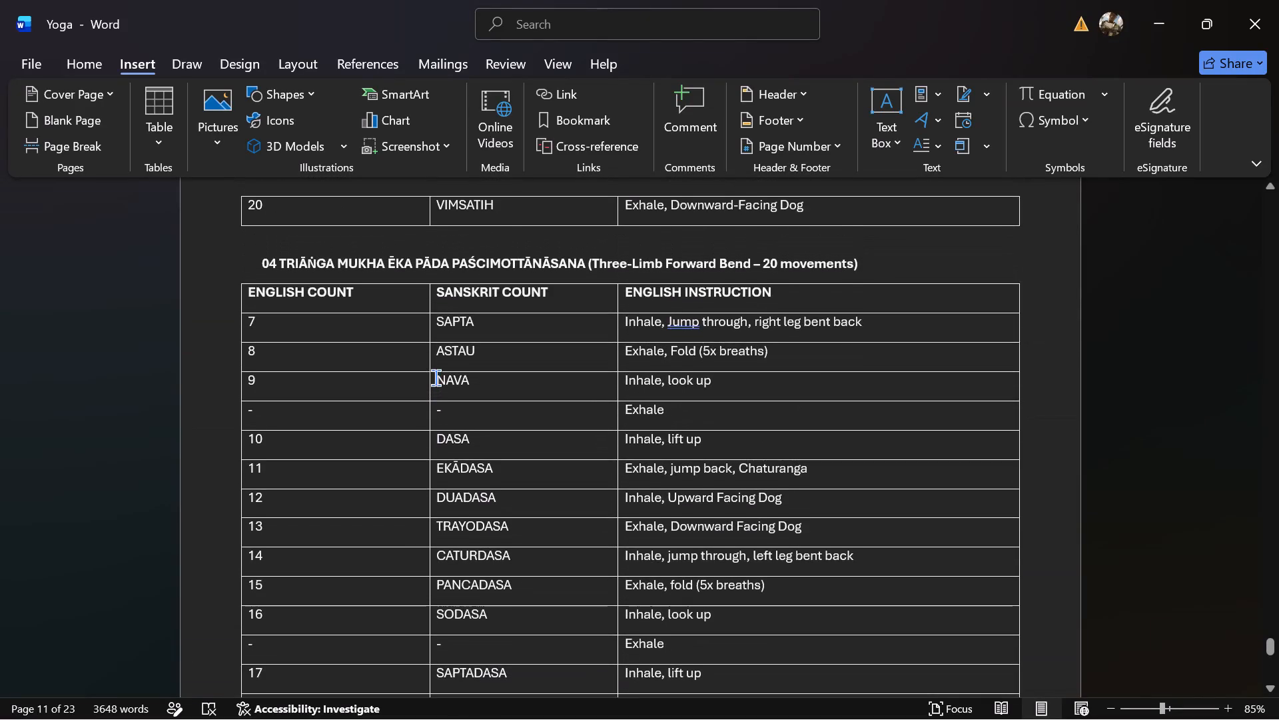
pyautogui.scroll(-4, 436, 377)
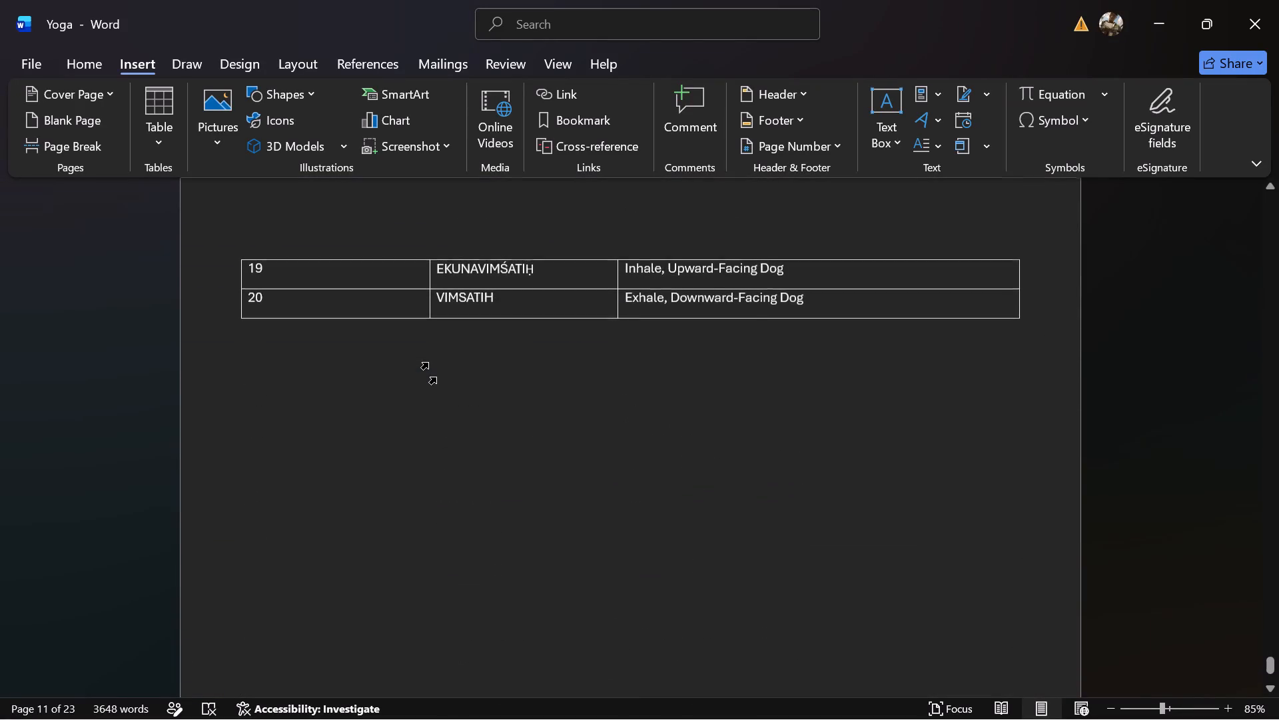
# Add one empty line below the final table at the end of the Yoga document.
pyautogui.scroll(-1, 436, 377)
pyautogui.click(436, 377)
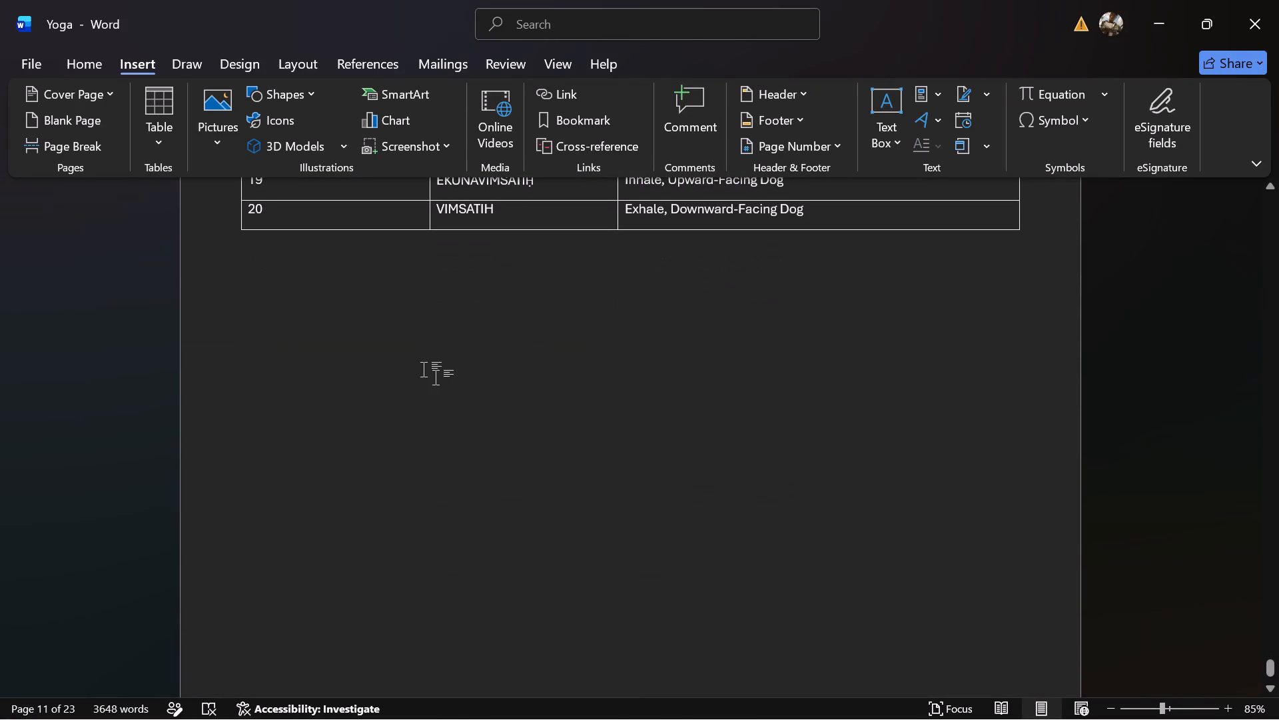
pyautogui.click(251, 376)
pyautogui.press('Return')
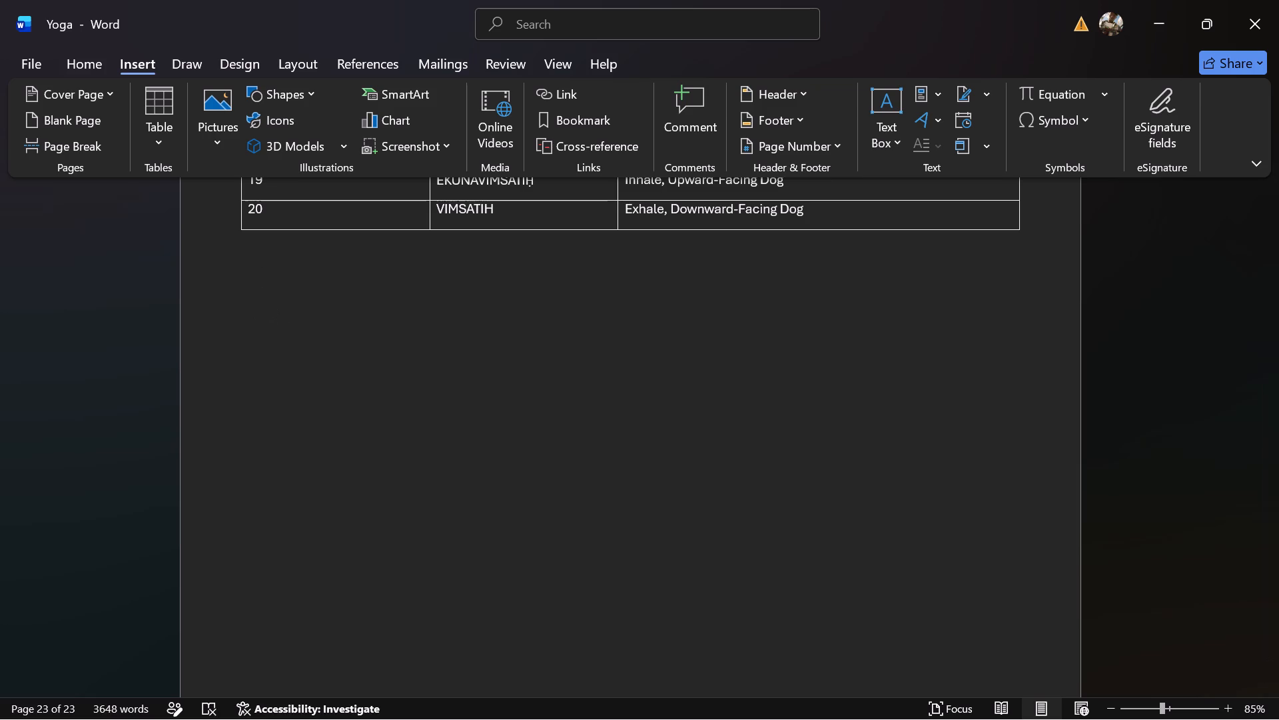
pyautogui.press('Return')
pyautogui.press('BackSpace')
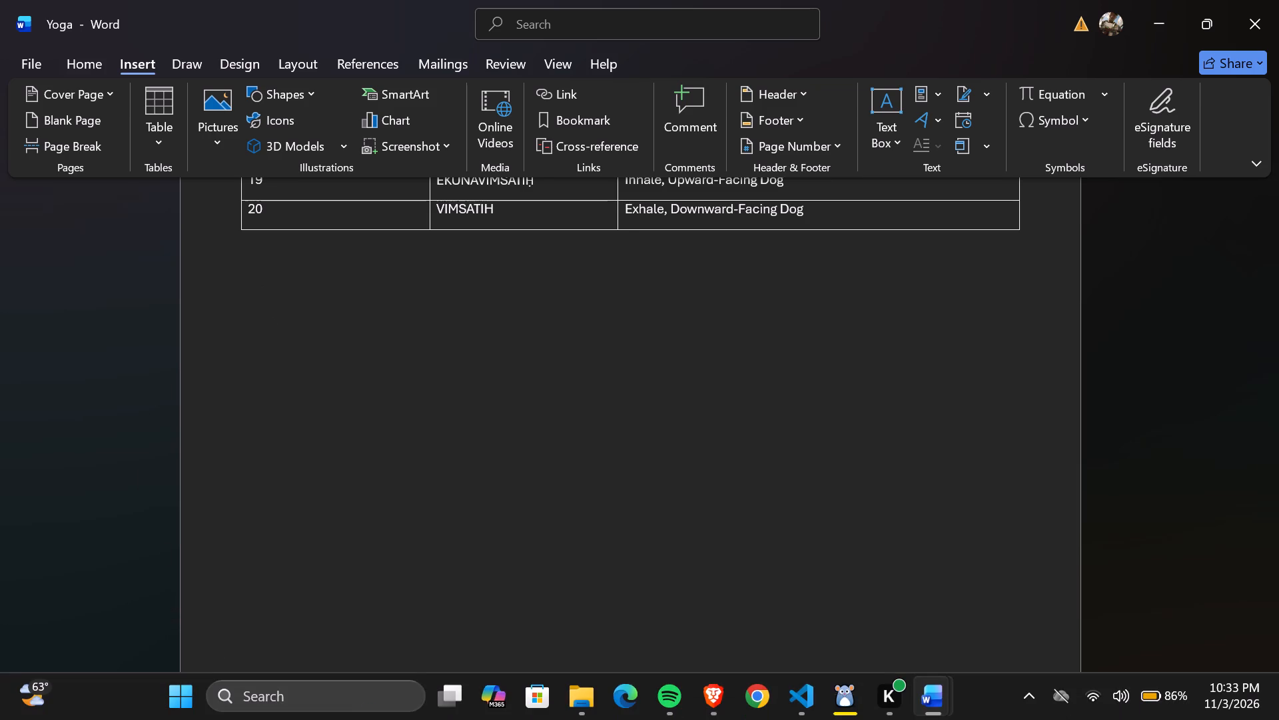
# Open the Ashtanga_Yoga_Third_Chunk document from the Yoga folder in File Explorer and copy its entire contents.
pyautogui.click(561, 705)
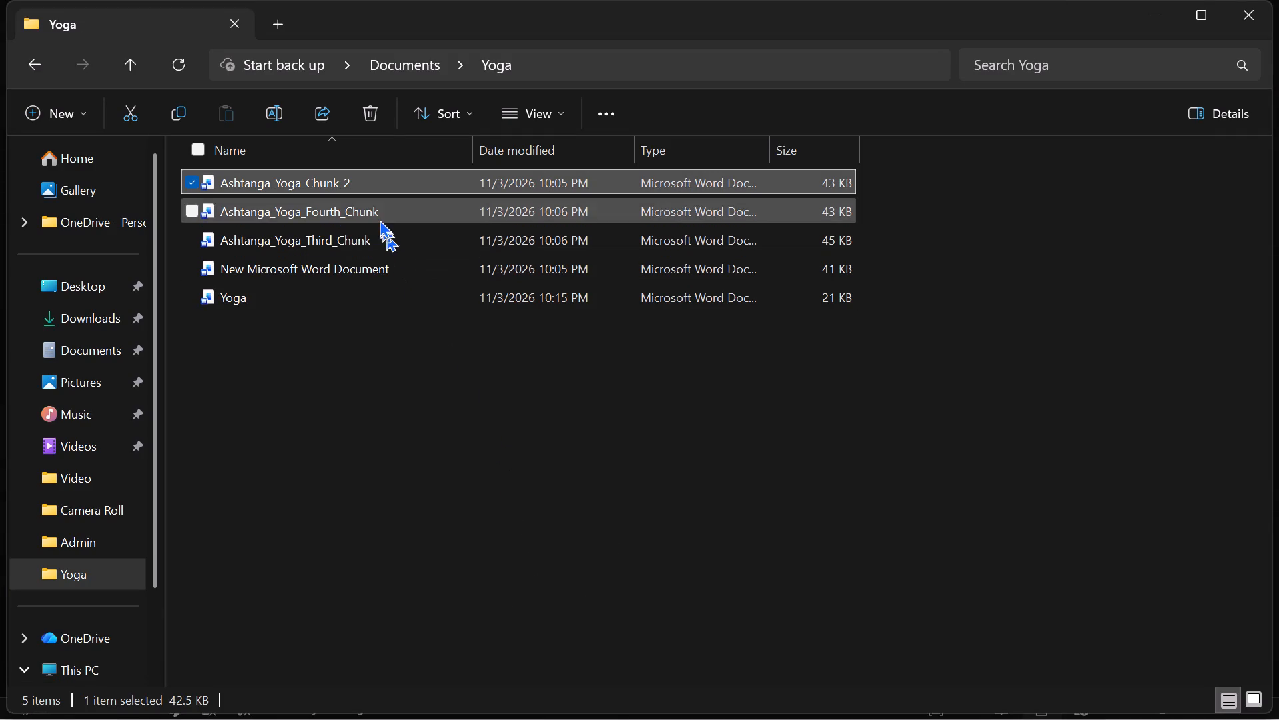
pyautogui.doubleClick(374, 241)
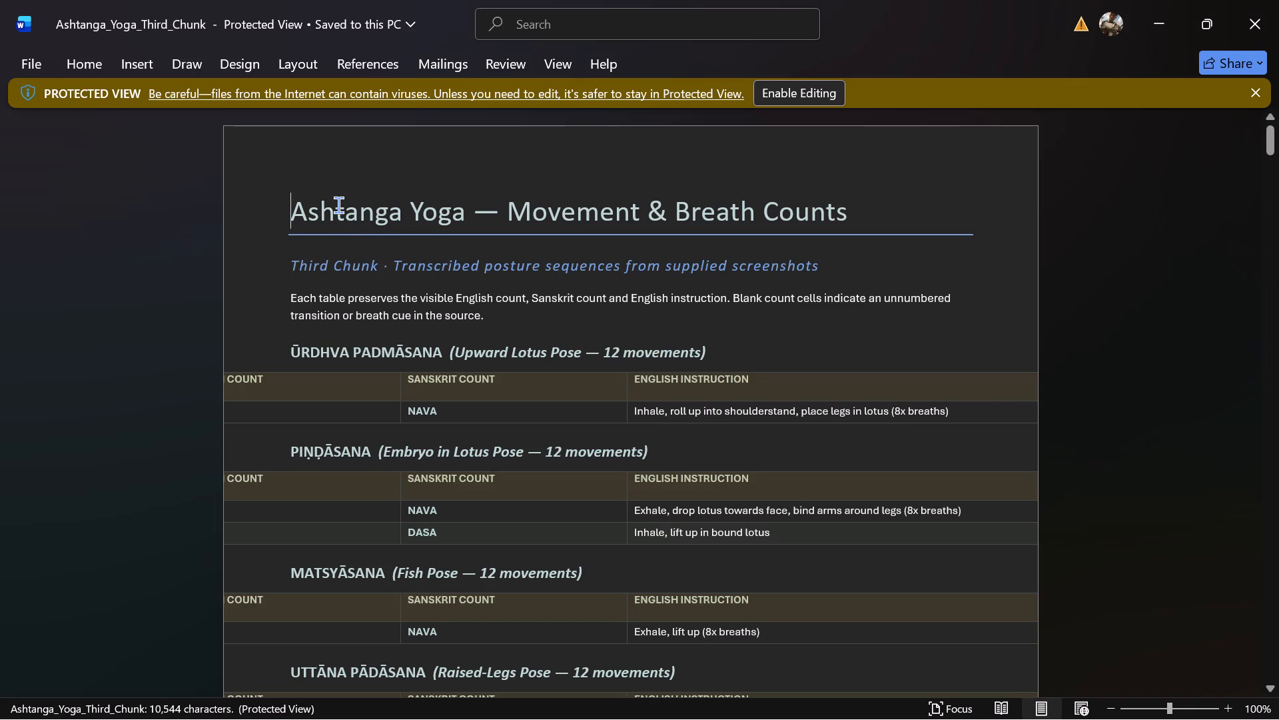
pyautogui.hotkey('ctrl', 'a')
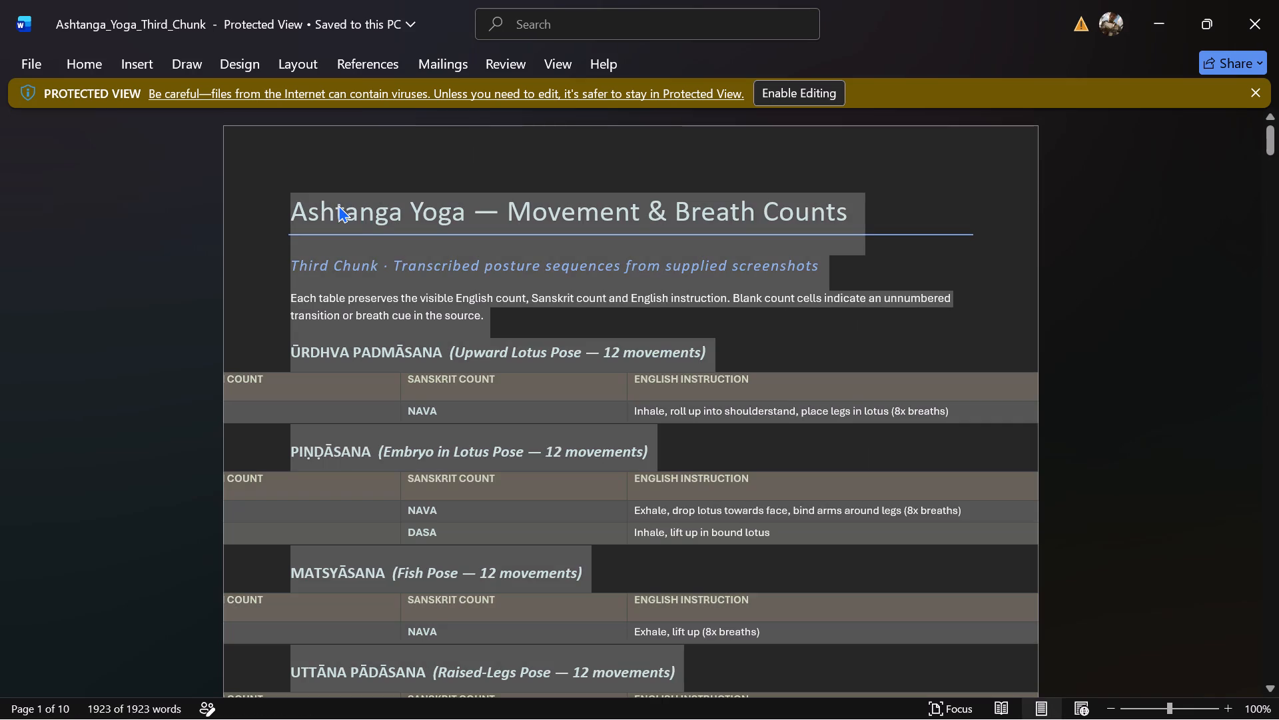
pyautogui.hotkey('ctrl', 'c')
pyautogui.hotkey('ctrl', 'c')
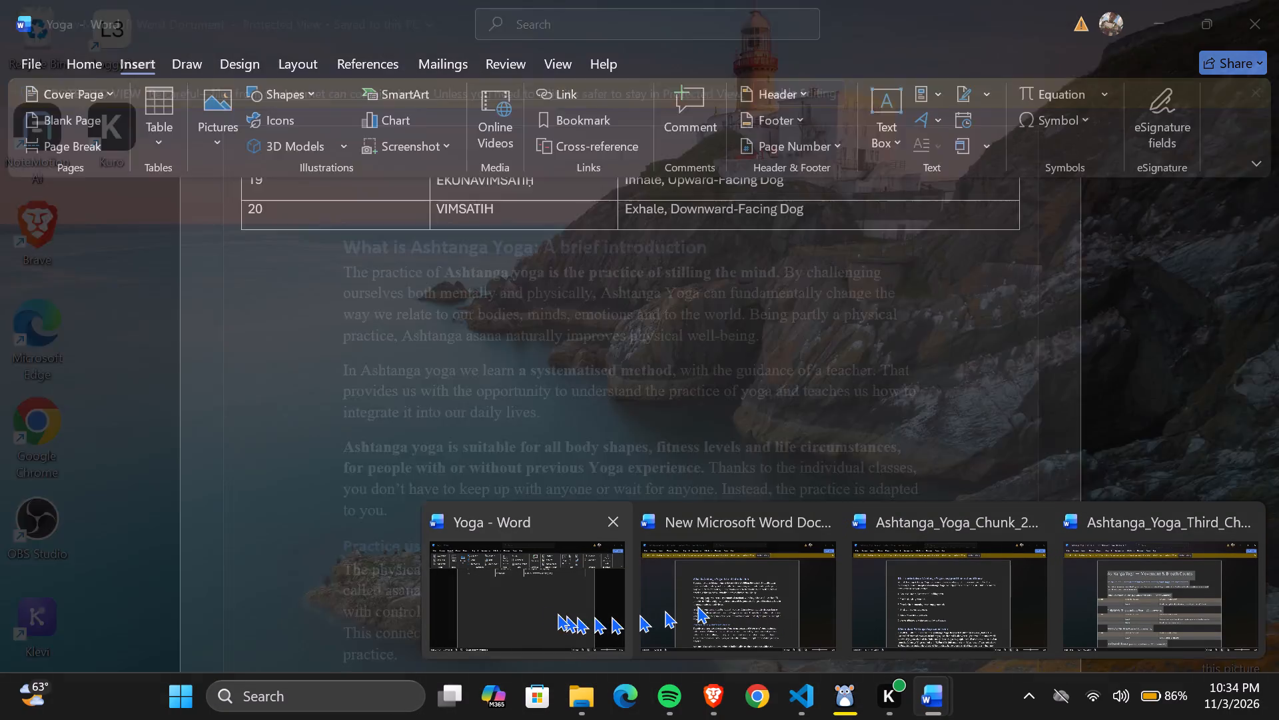
# Switch back to the Yoga document and paste the copied Third Chunk contents below its final table.
pyautogui.click(537, 605)
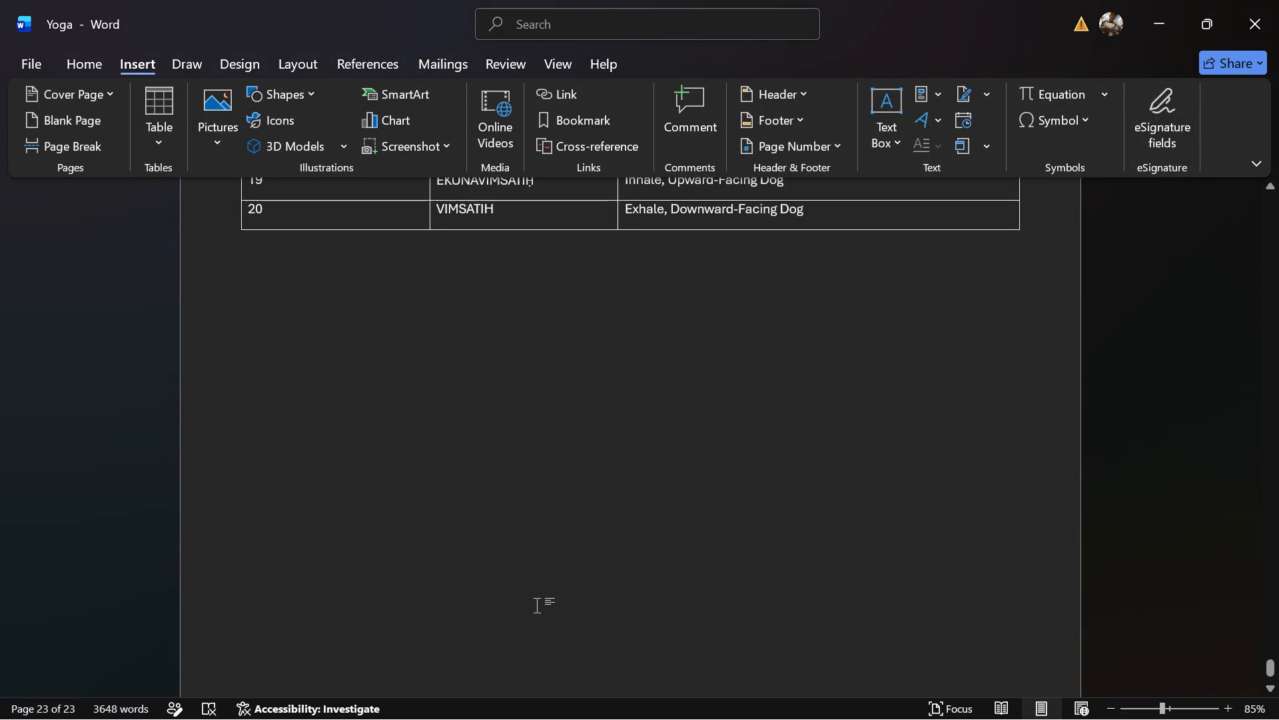
pyautogui.hotkey('ctrl', 'v')
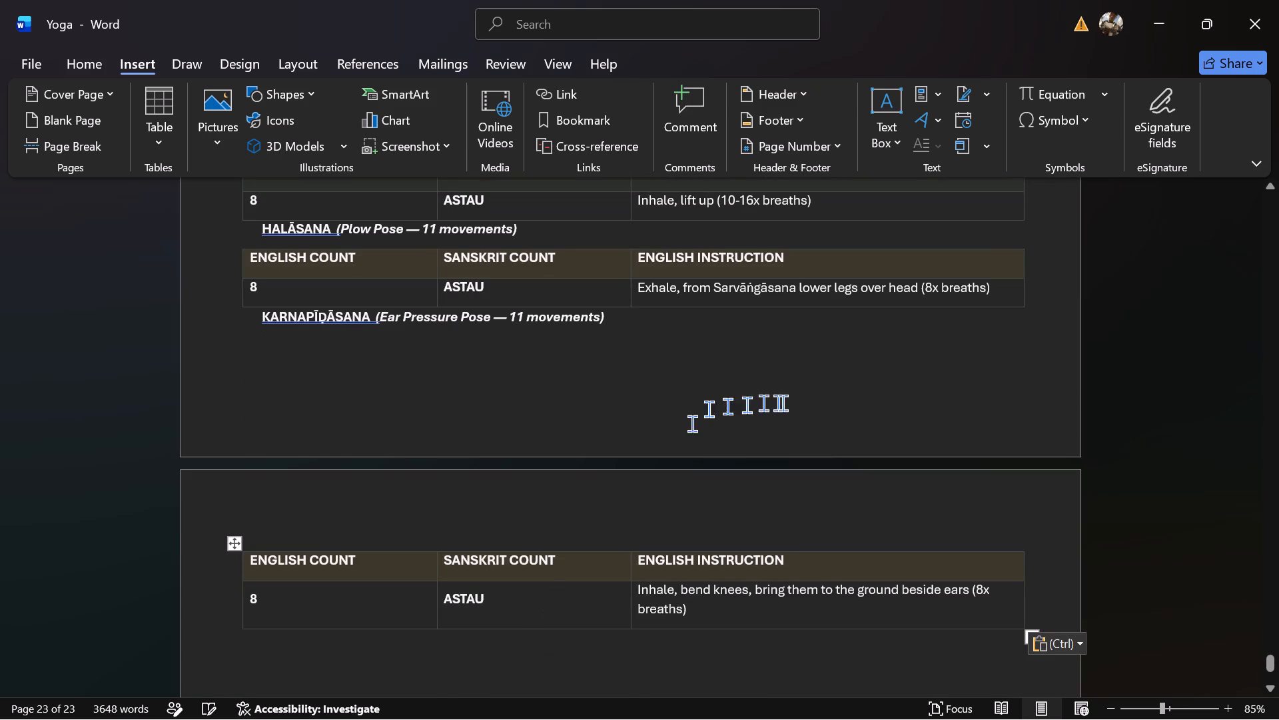
# Review the pasted posture tables from Karnapīḍāsana back to the Third Chunk introduction, placing the cursor near that introduction.
pyautogui.scroll(10, 794, 392)
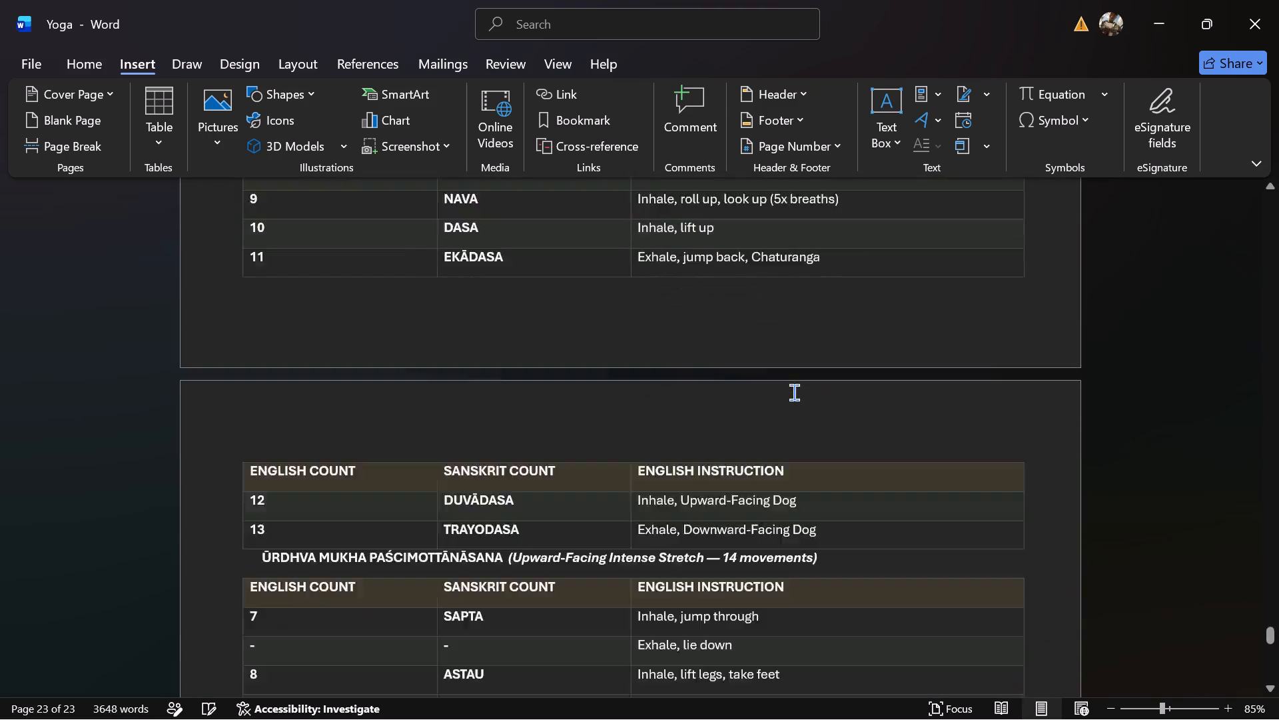
pyautogui.scroll(10, 794, 392)
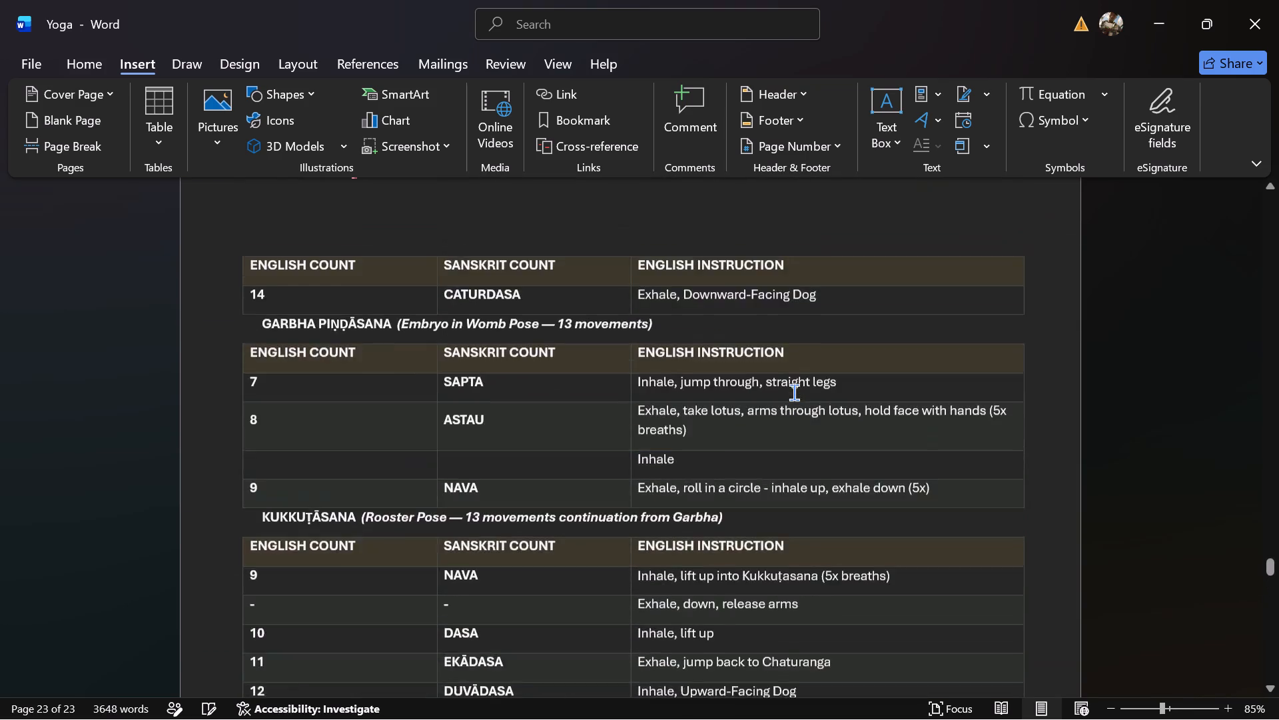
pyautogui.scroll(10, 794, 392)
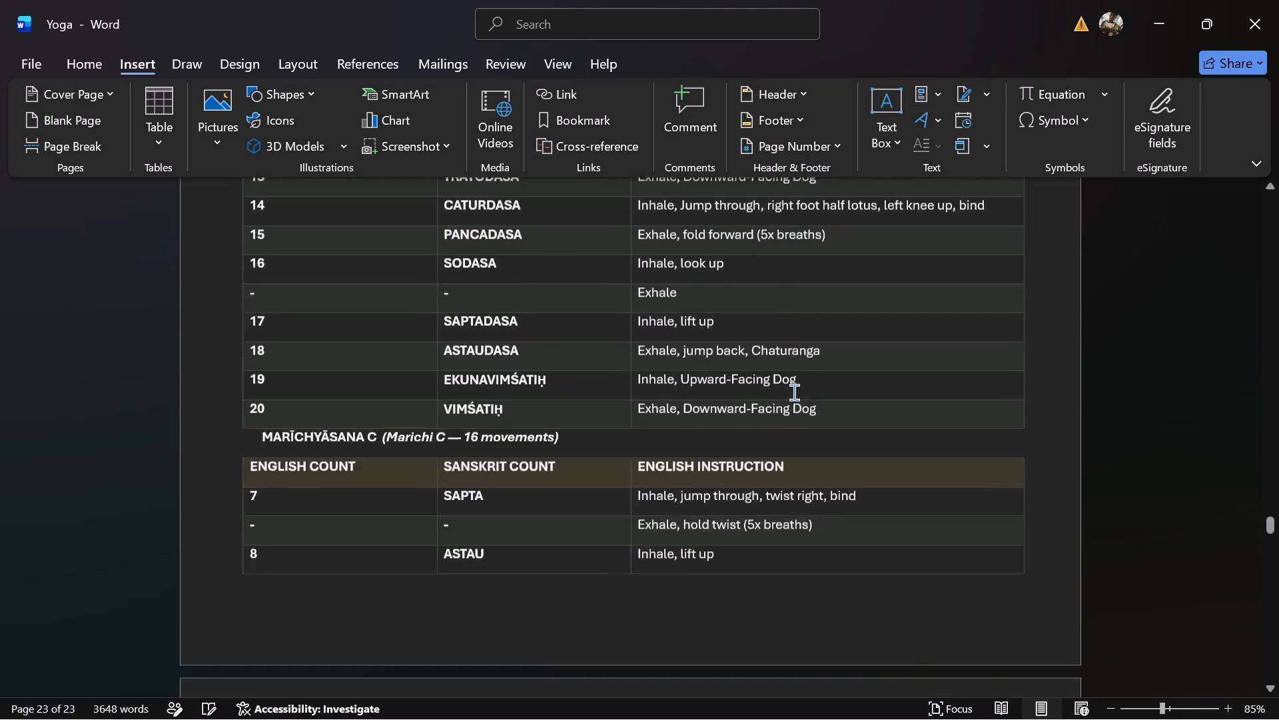
pyautogui.scroll(8, 794, 392)
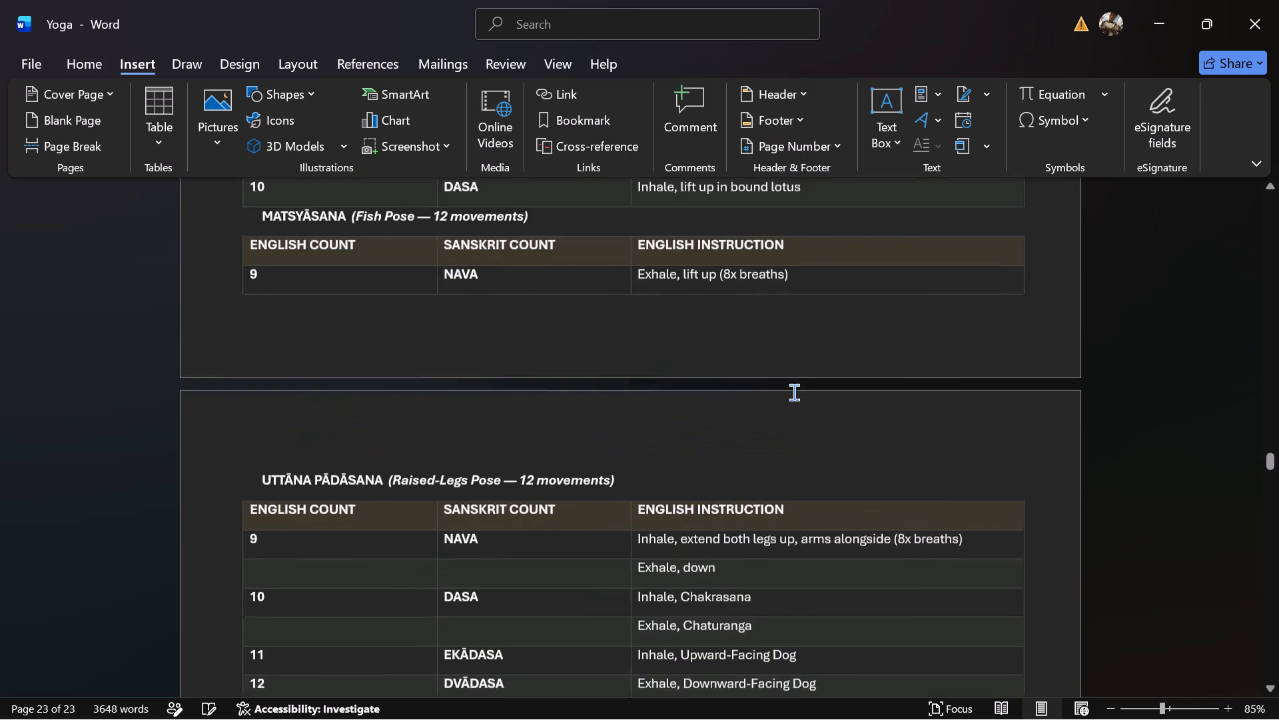
pyautogui.scroll(8, 794, 392)
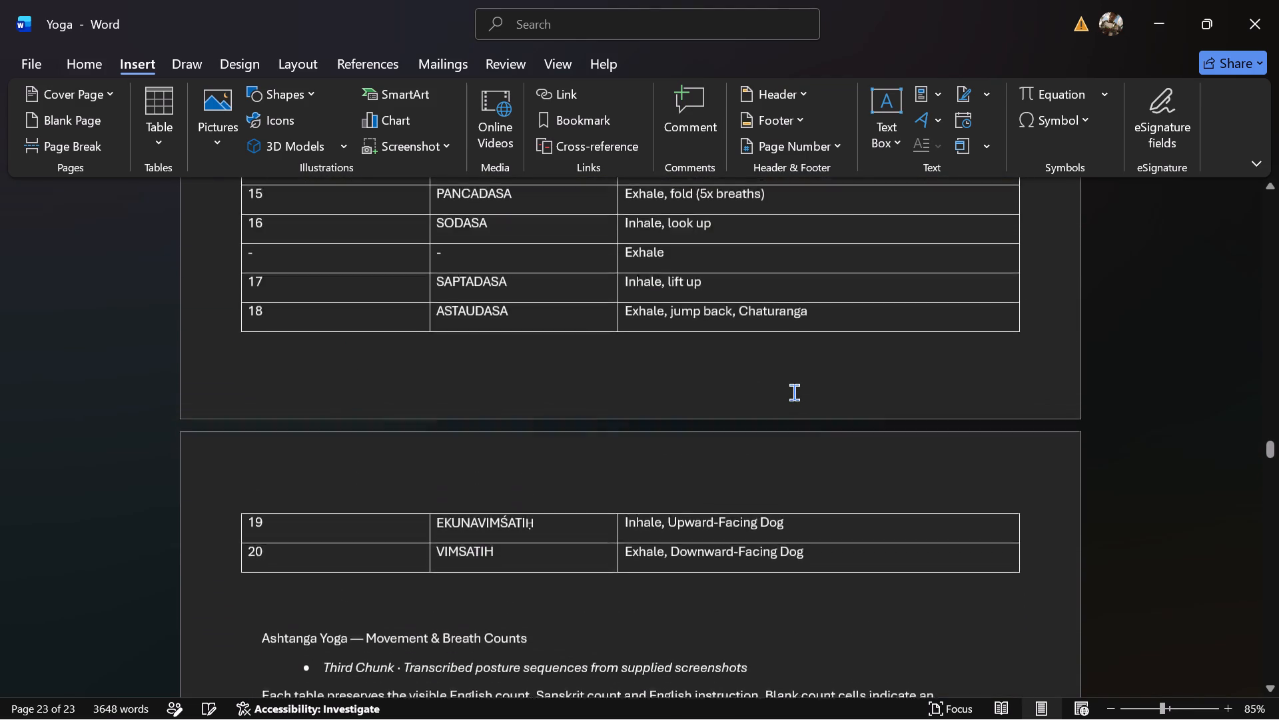
pyautogui.scroll(-1, 794, 392)
pyautogui.click(794, 392)
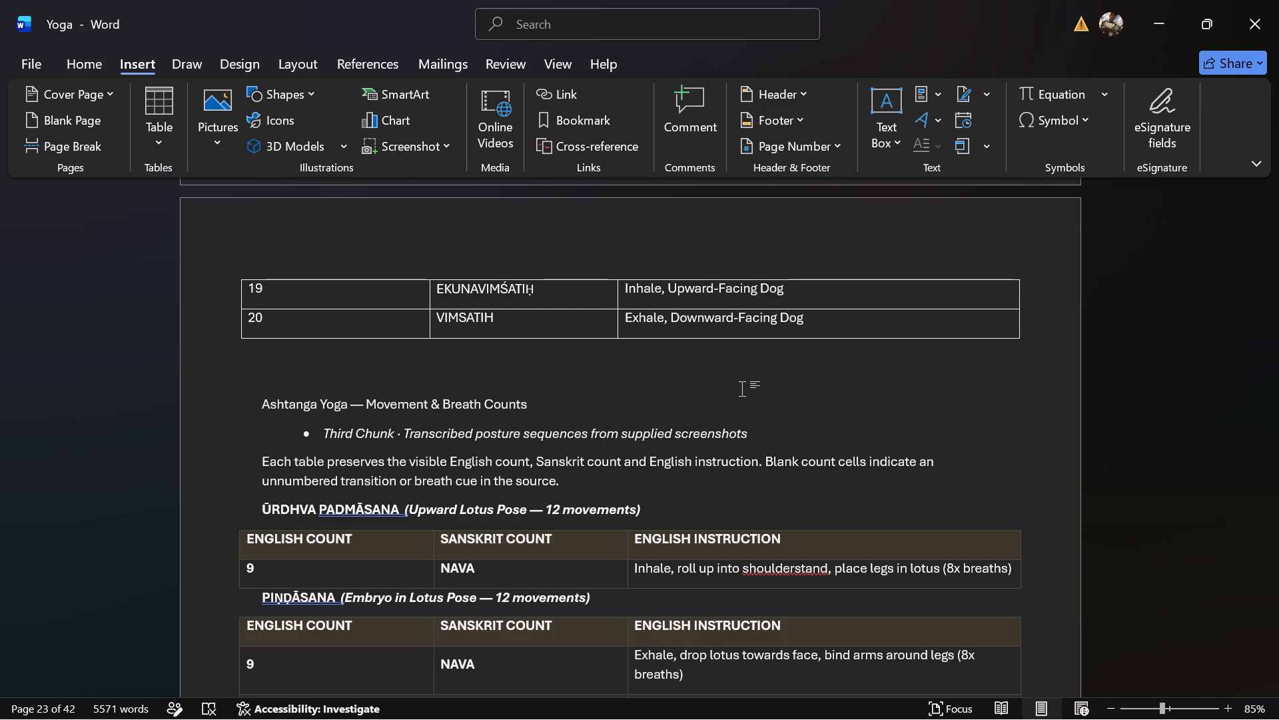
# Examine the transition from the Triāṅga Mukha Ēka Pāda Paścimottānāsana table into the pasted tables, through Jānu Śīrṣāsana A.
pyautogui.scroll(1, 742, 389)
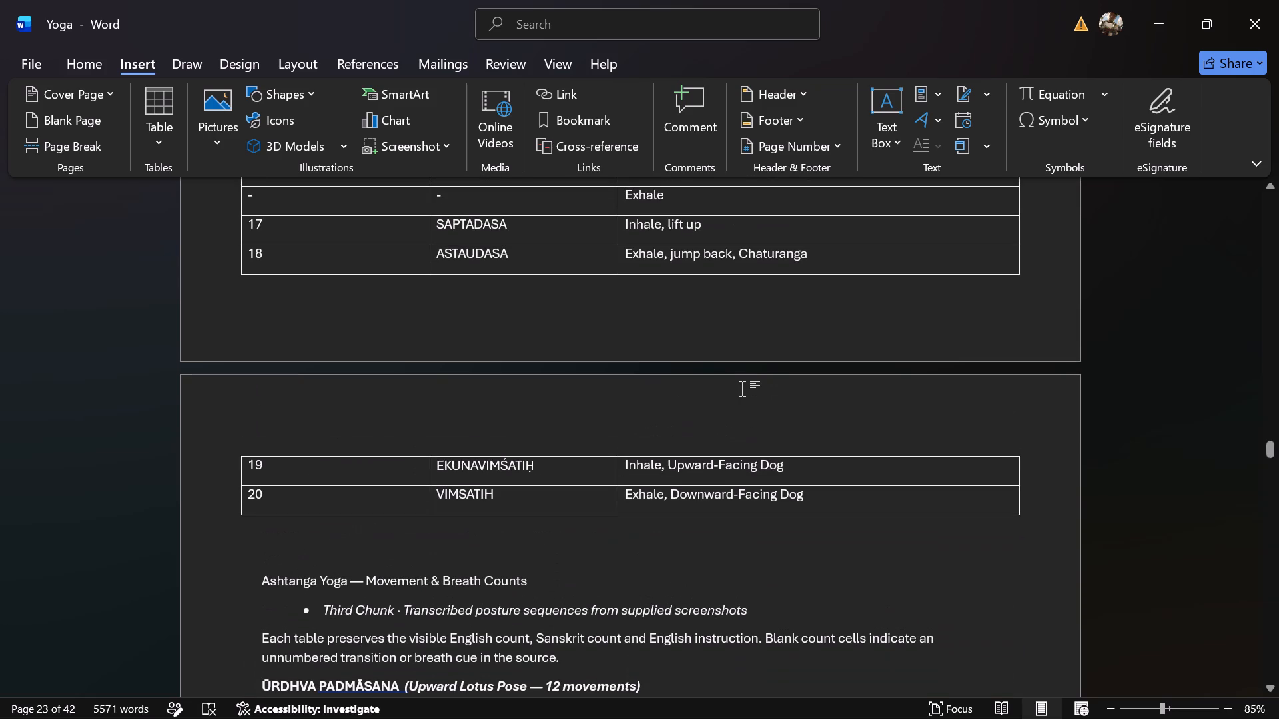
pyautogui.scroll(6, 742, 389)
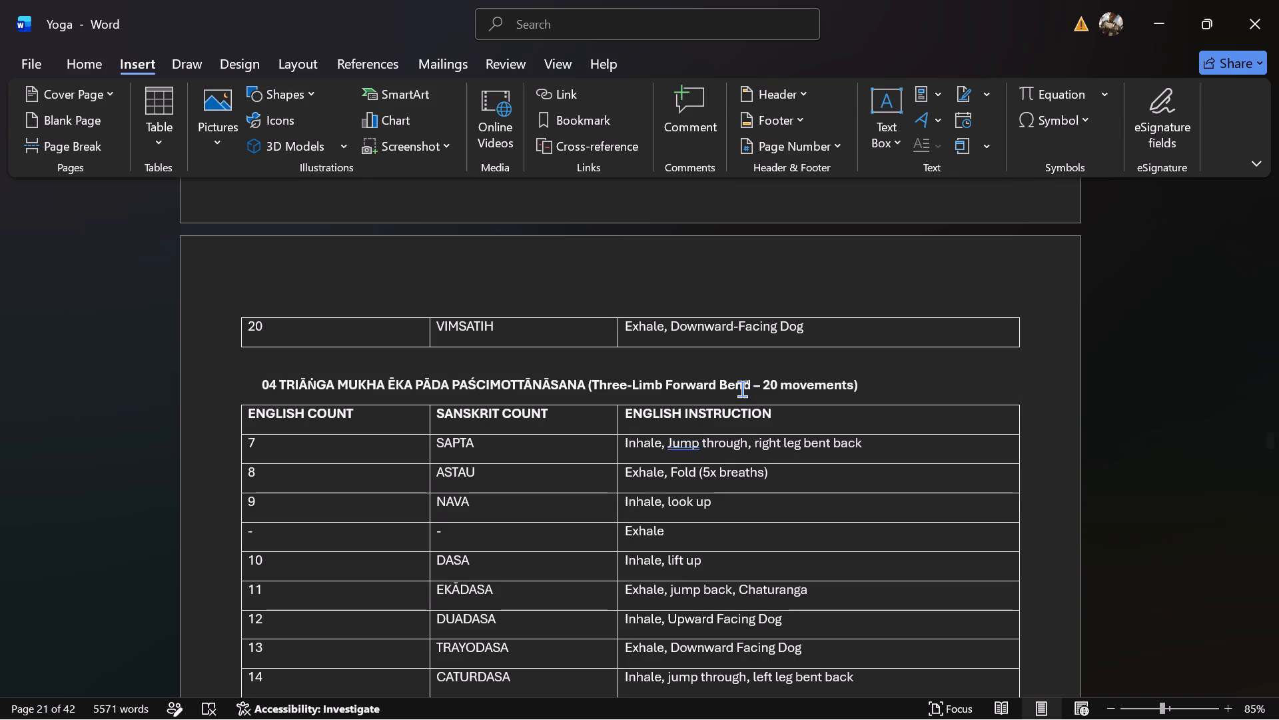
pyautogui.scroll(1, 742, 389)
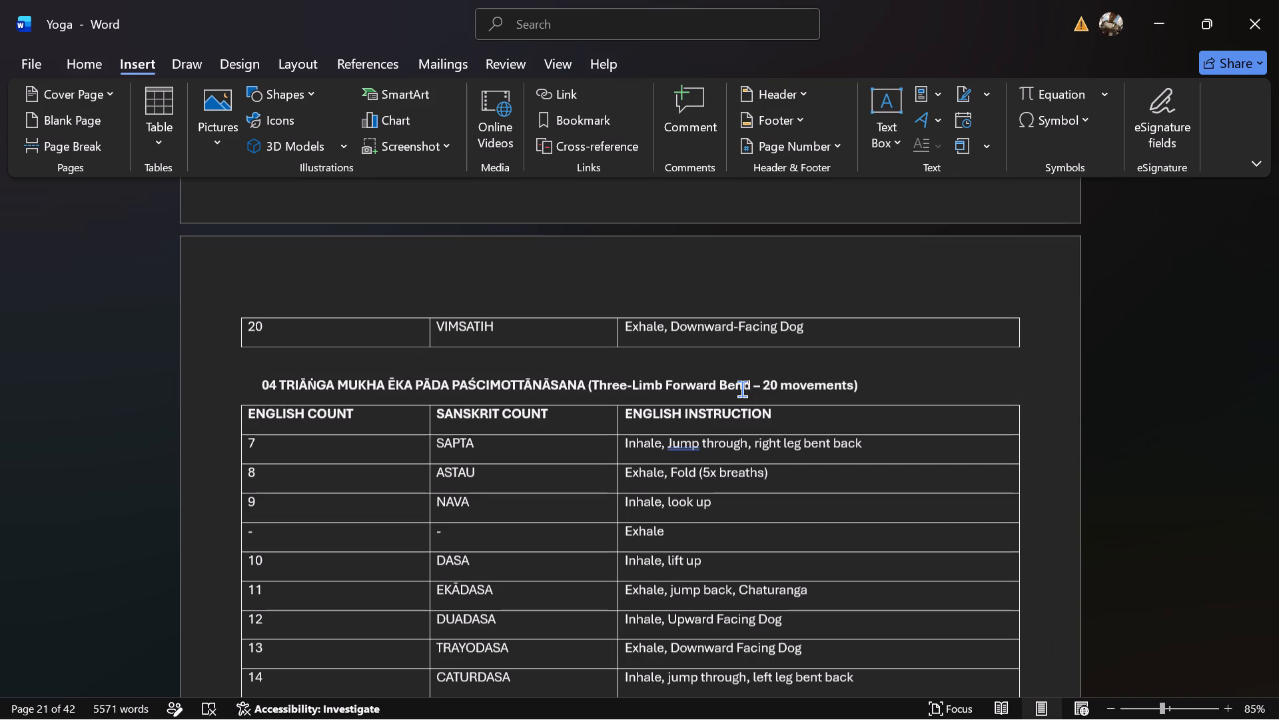
pyautogui.scroll(-5, 742, 389)
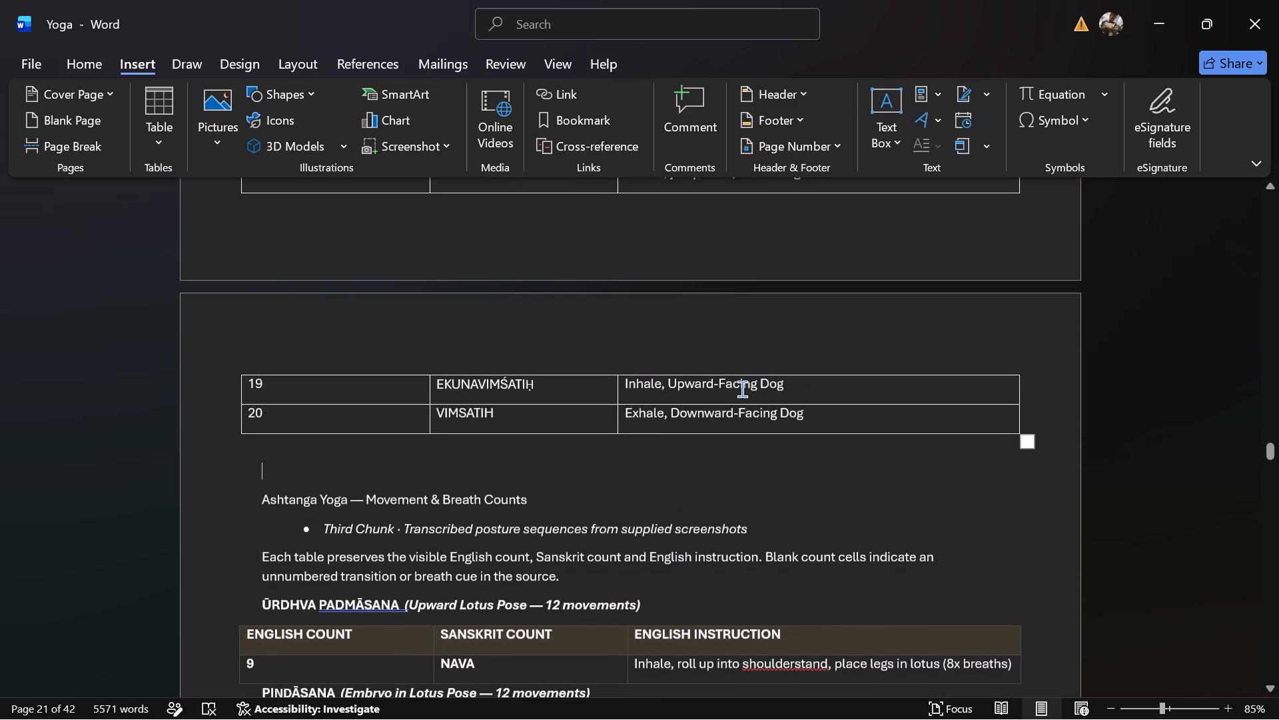
pyautogui.scroll(-1, 742, 389)
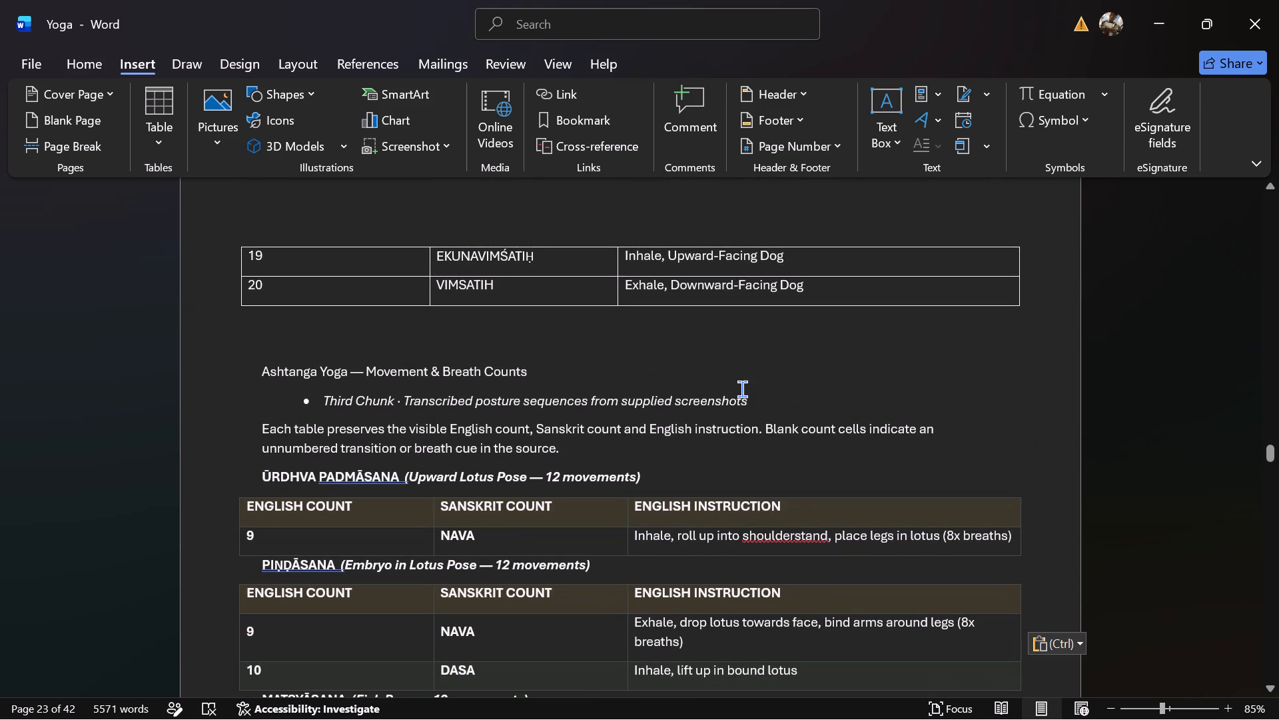
pyautogui.scroll(-1, 742, 389)
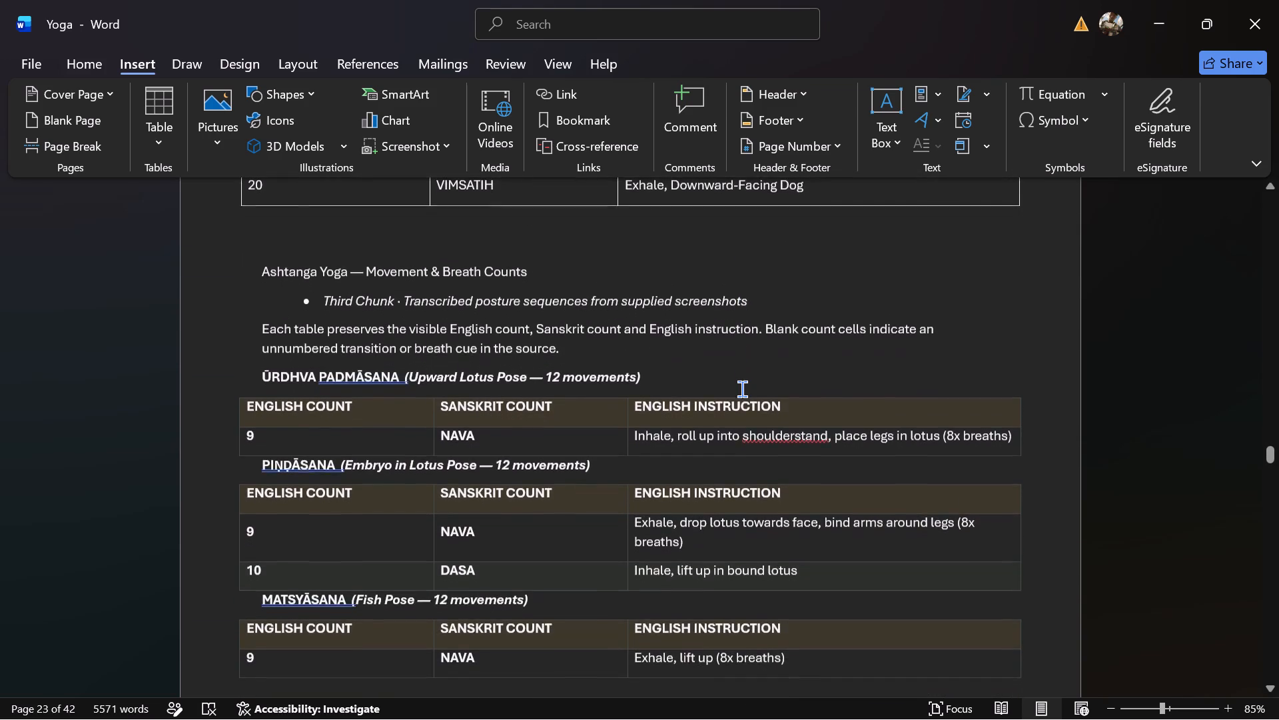
pyautogui.scroll(-2, 742, 389)
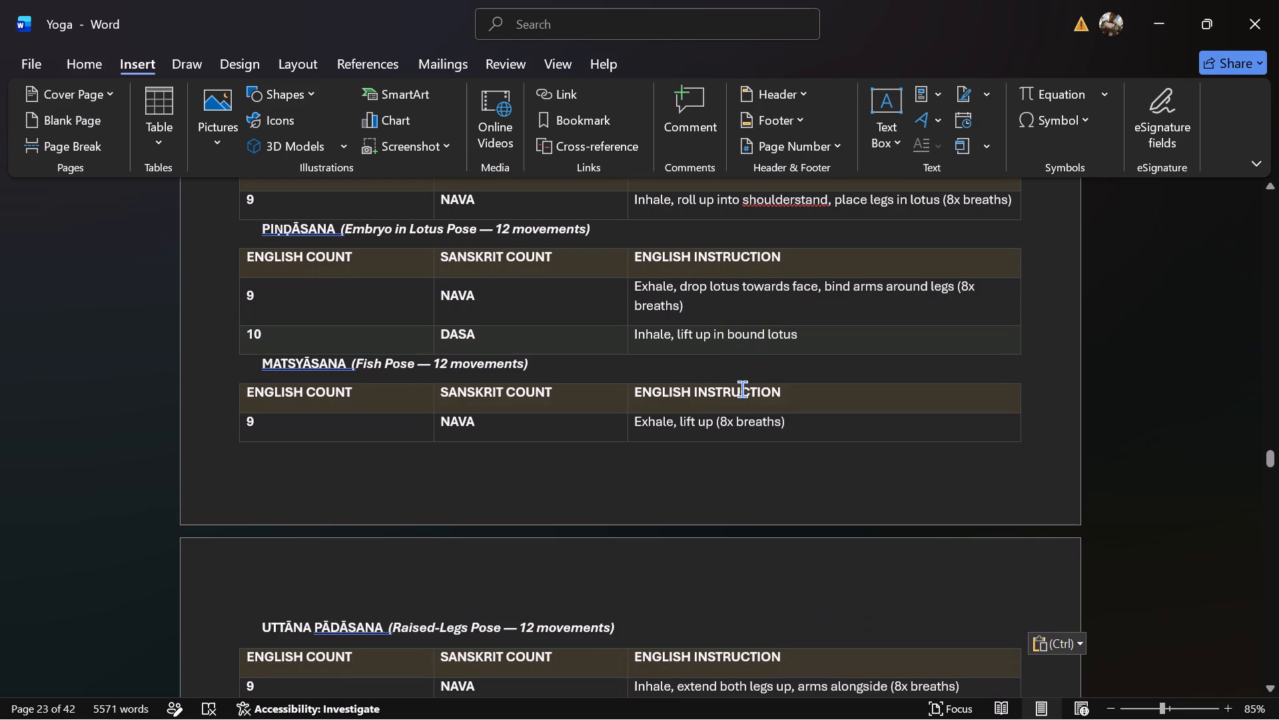
pyautogui.scroll(-4, 742, 389)
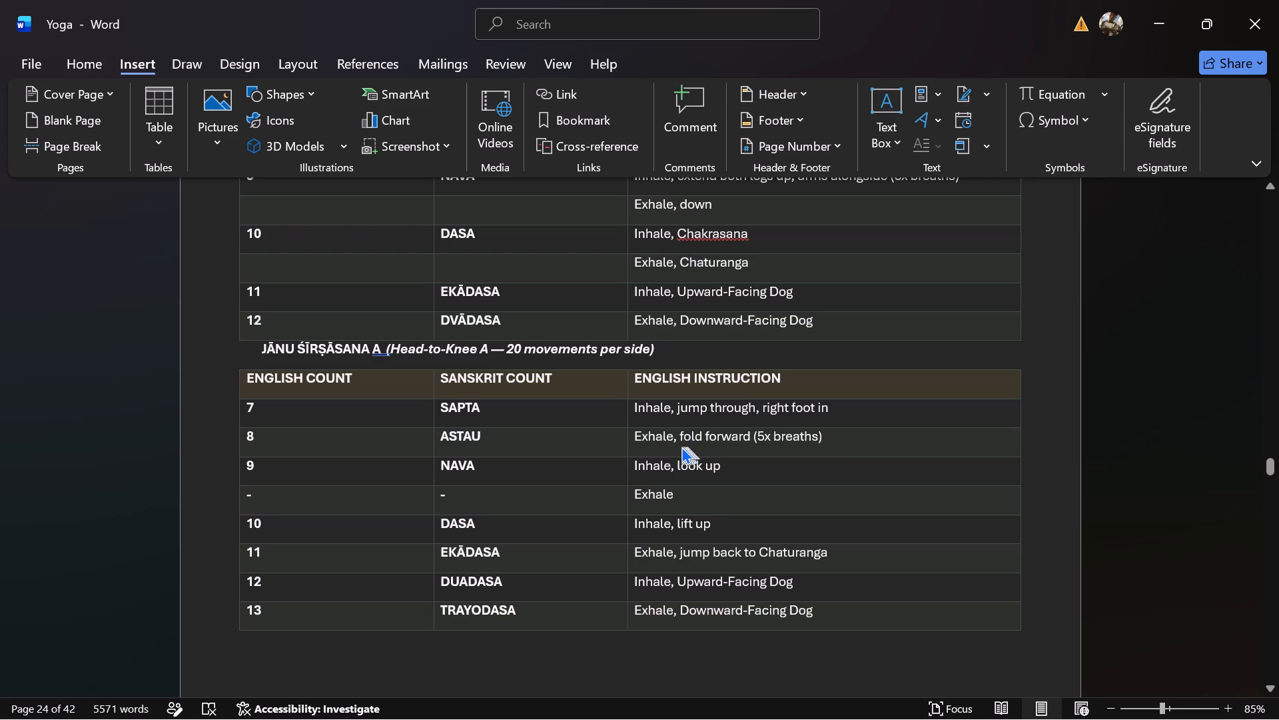
pyautogui.scroll(3, 826, 373)
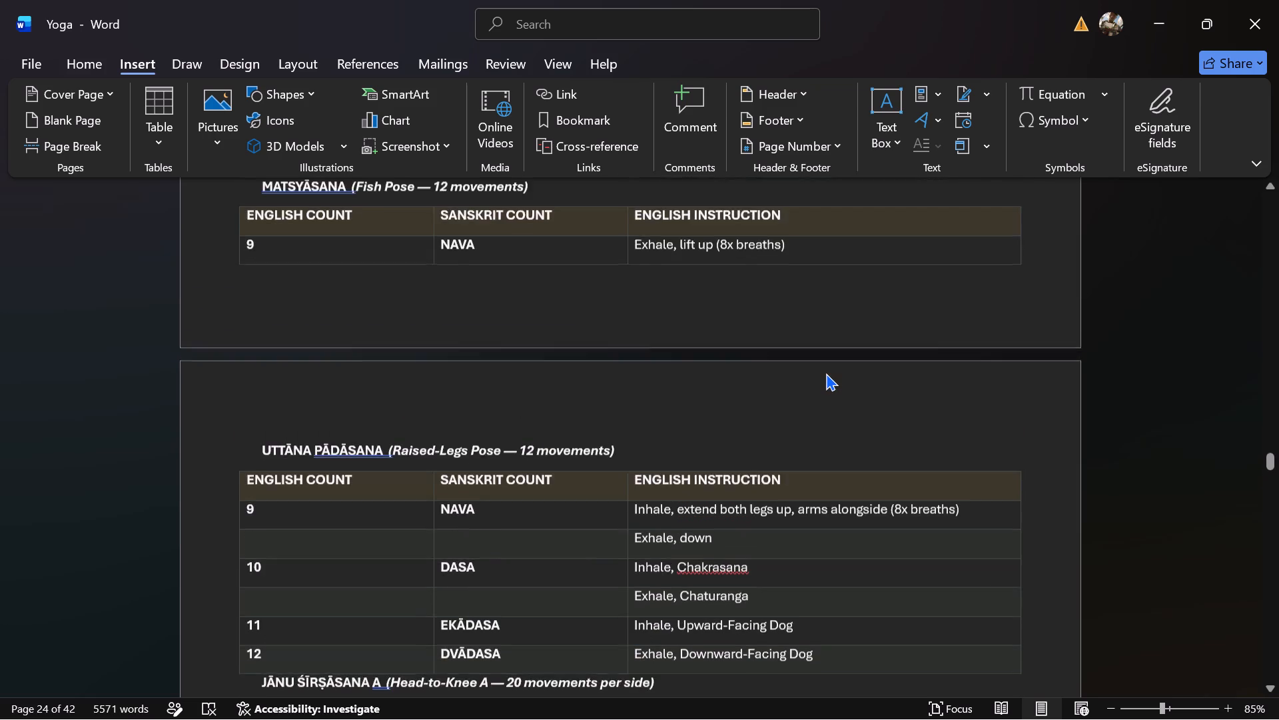
pyautogui.scroll(-3, 826, 373)
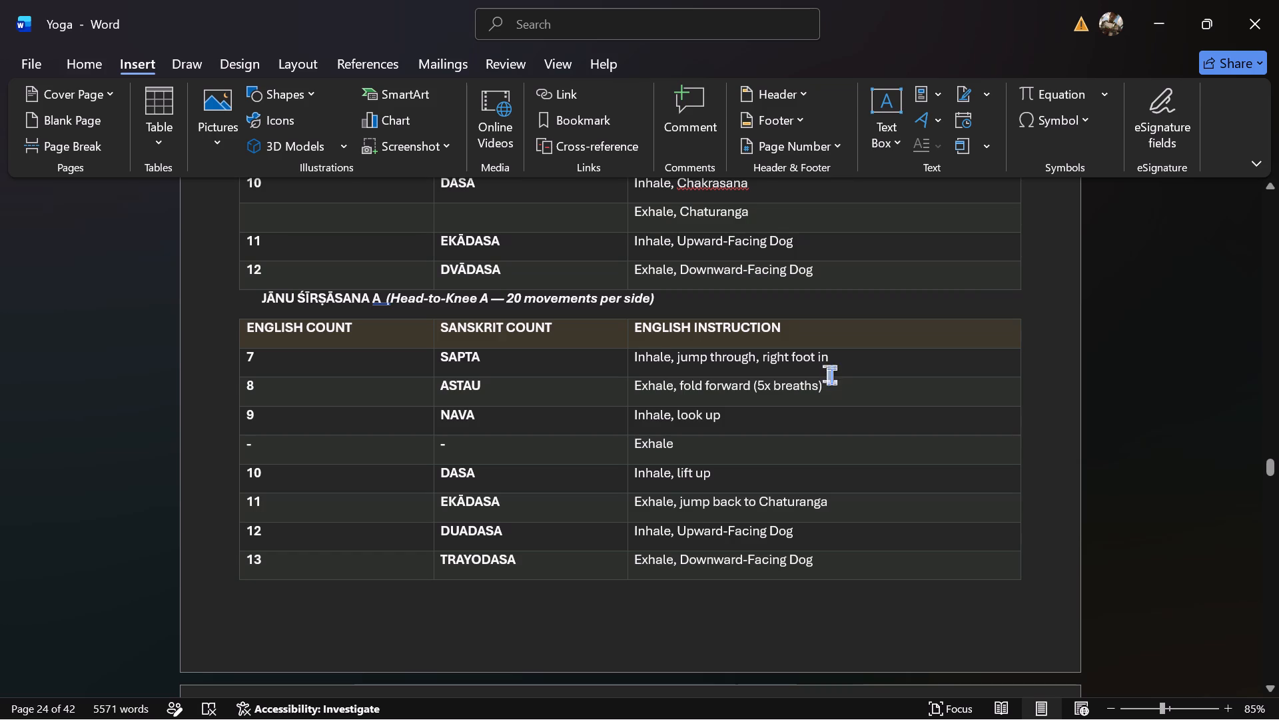
# Compare the existing Triāṅga Mukha Ēka Pāda Paścimottānāsana table with the pasted tables up to the Jānu Śīrṣāsana B heading.
pyautogui.scroll(5, 827, 373)
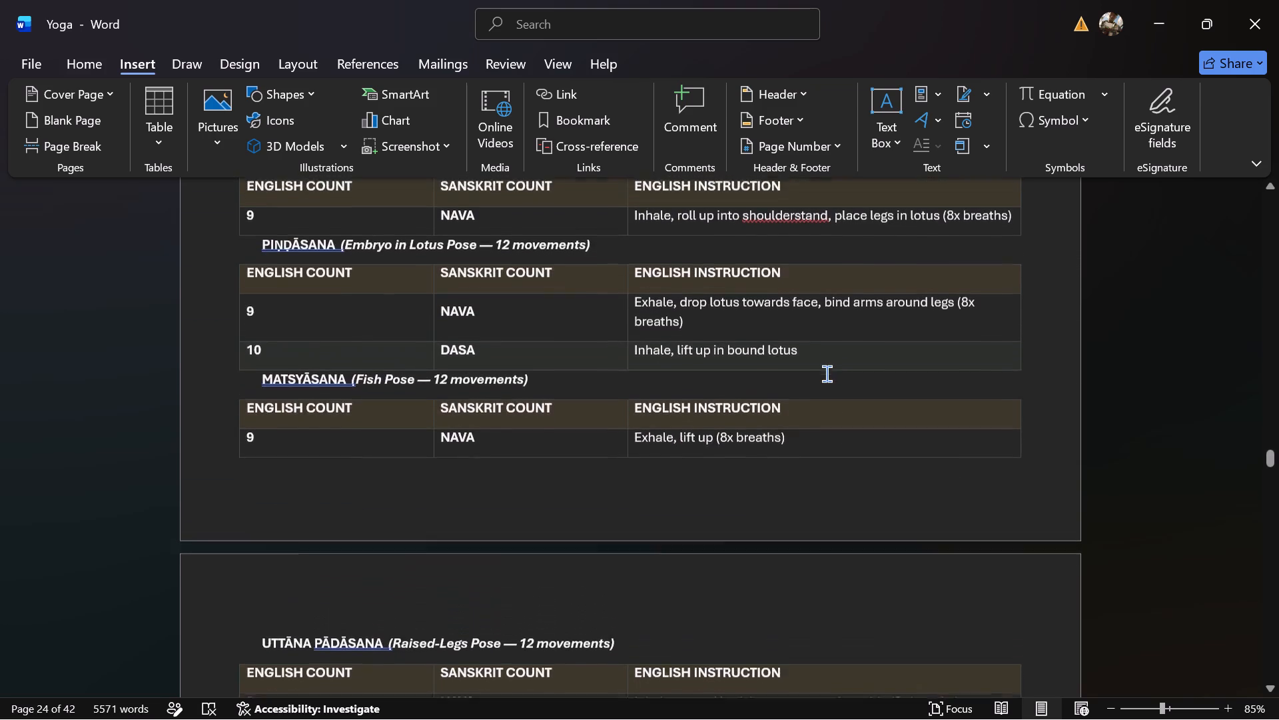
pyautogui.scroll(3, 827, 373)
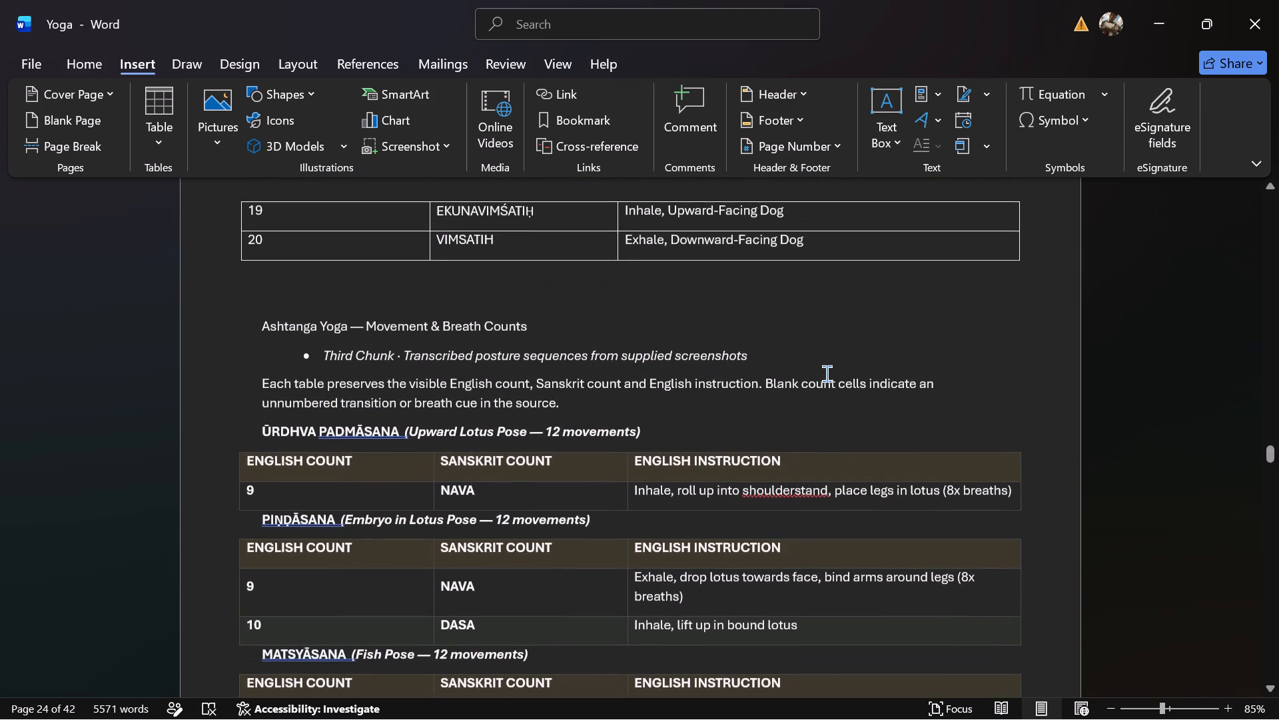
pyautogui.scroll(7, 827, 373)
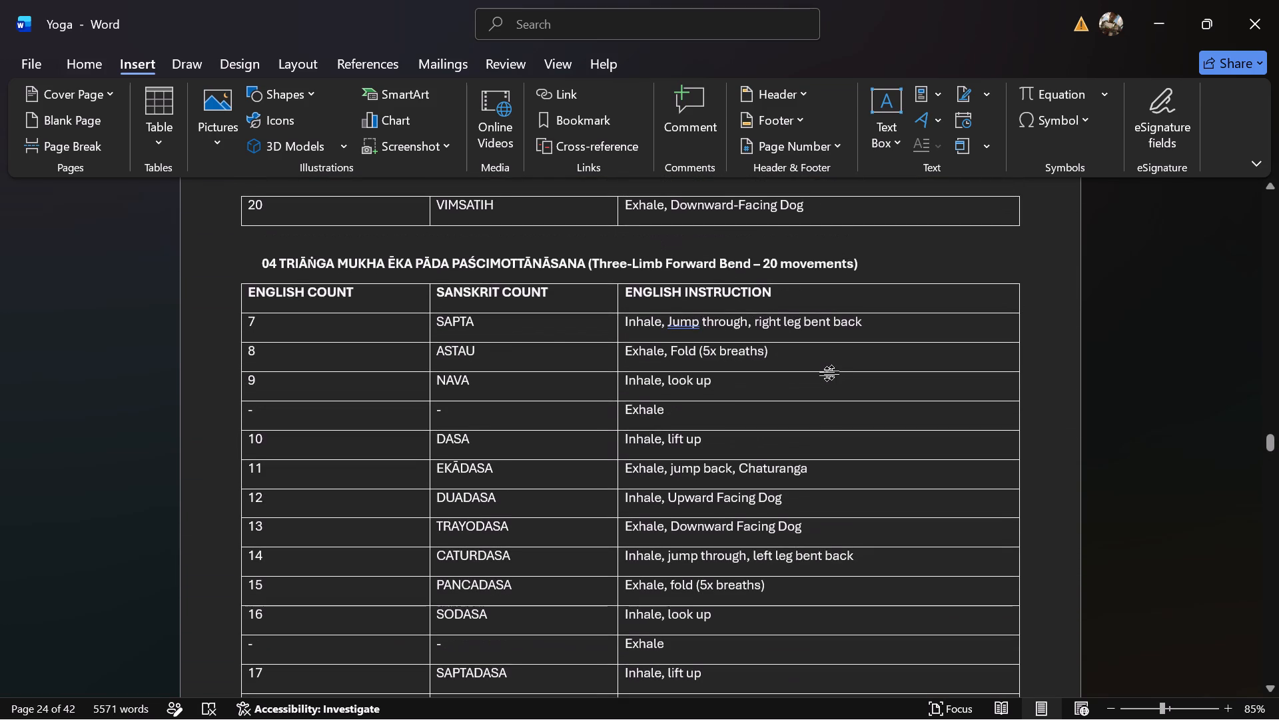
pyautogui.scroll(-2, 827, 373)
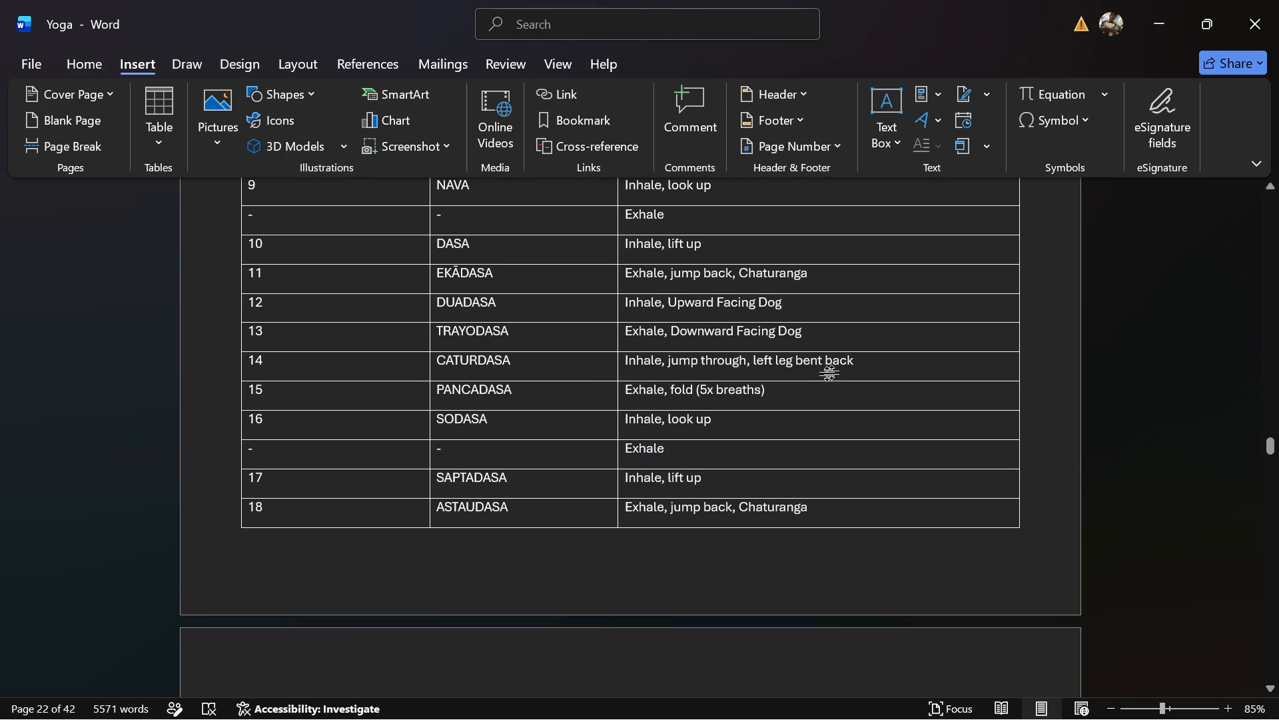
pyautogui.scroll(-2, 827, 373)
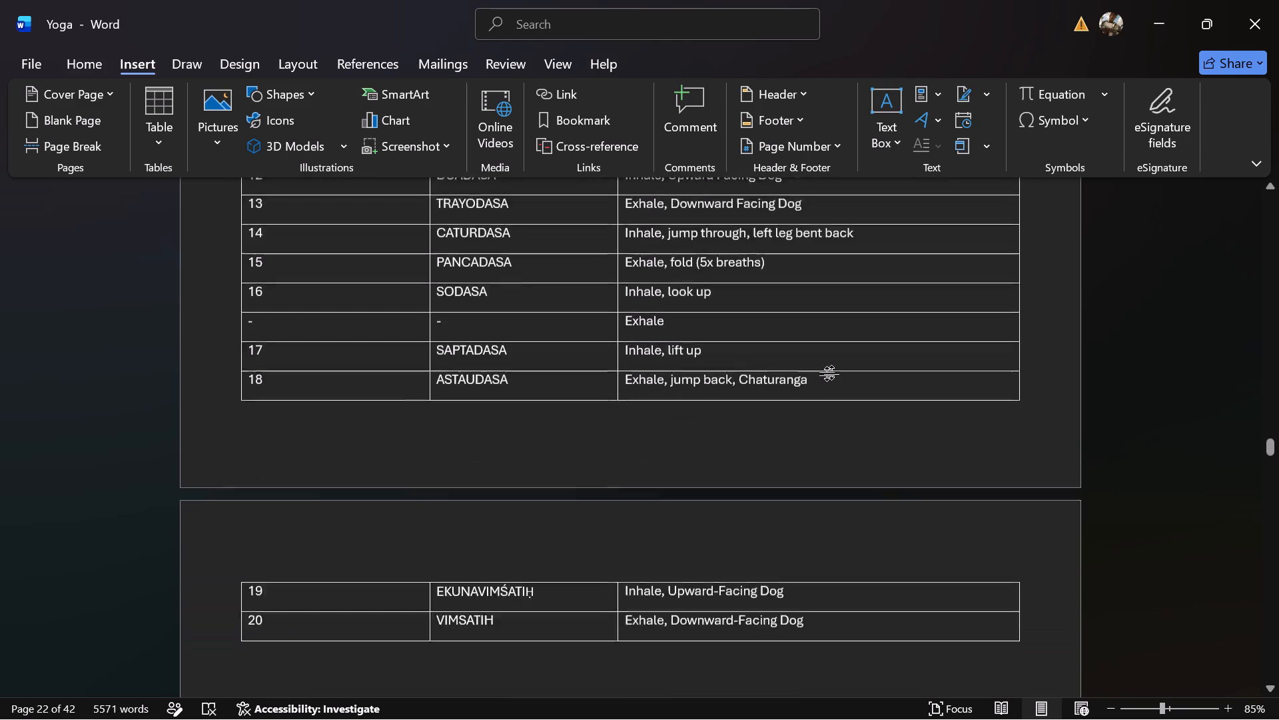
pyautogui.scroll(-4, 827, 373)
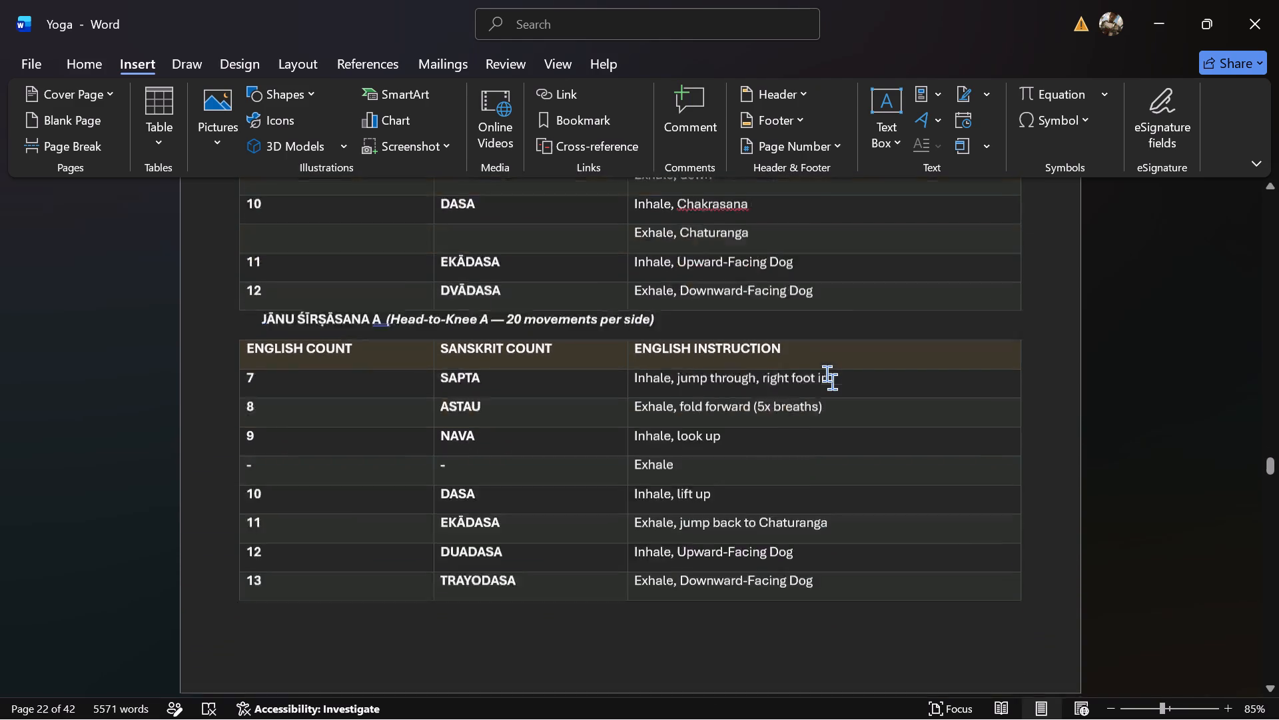
pyautogui.scroll(-3, 827, 373)
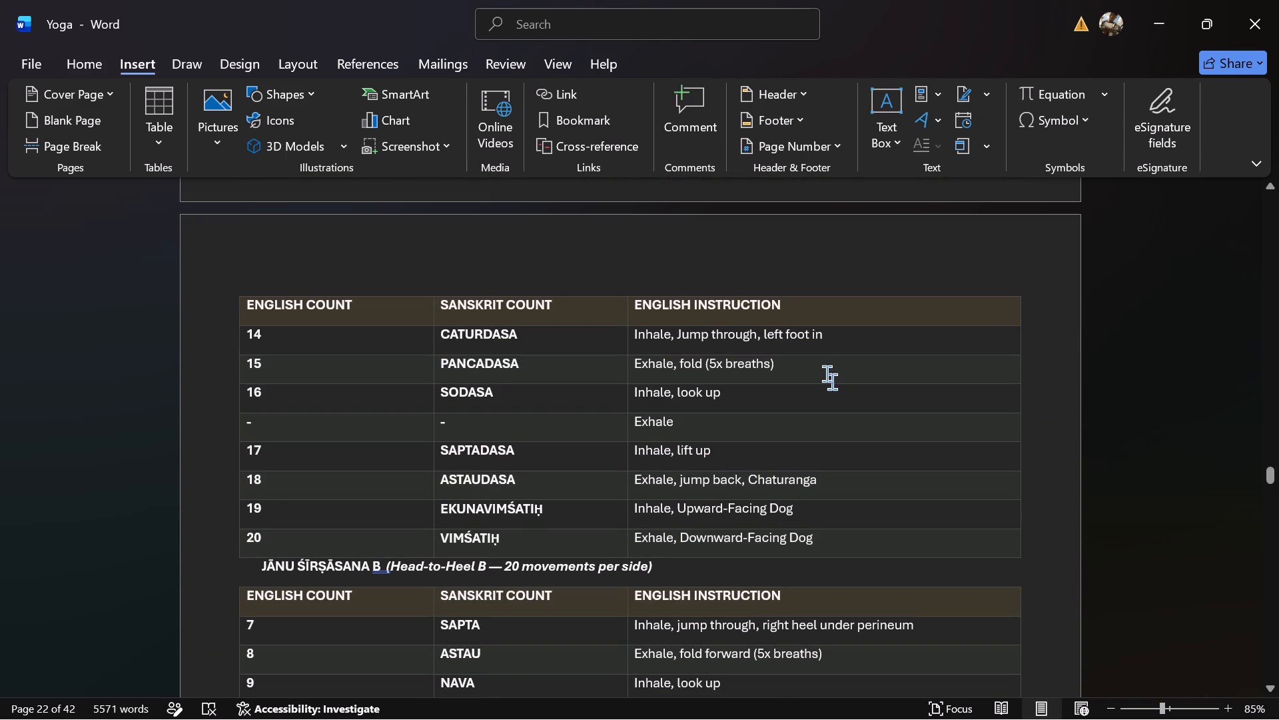
pyautogui.scroll(-1, 827, 373)
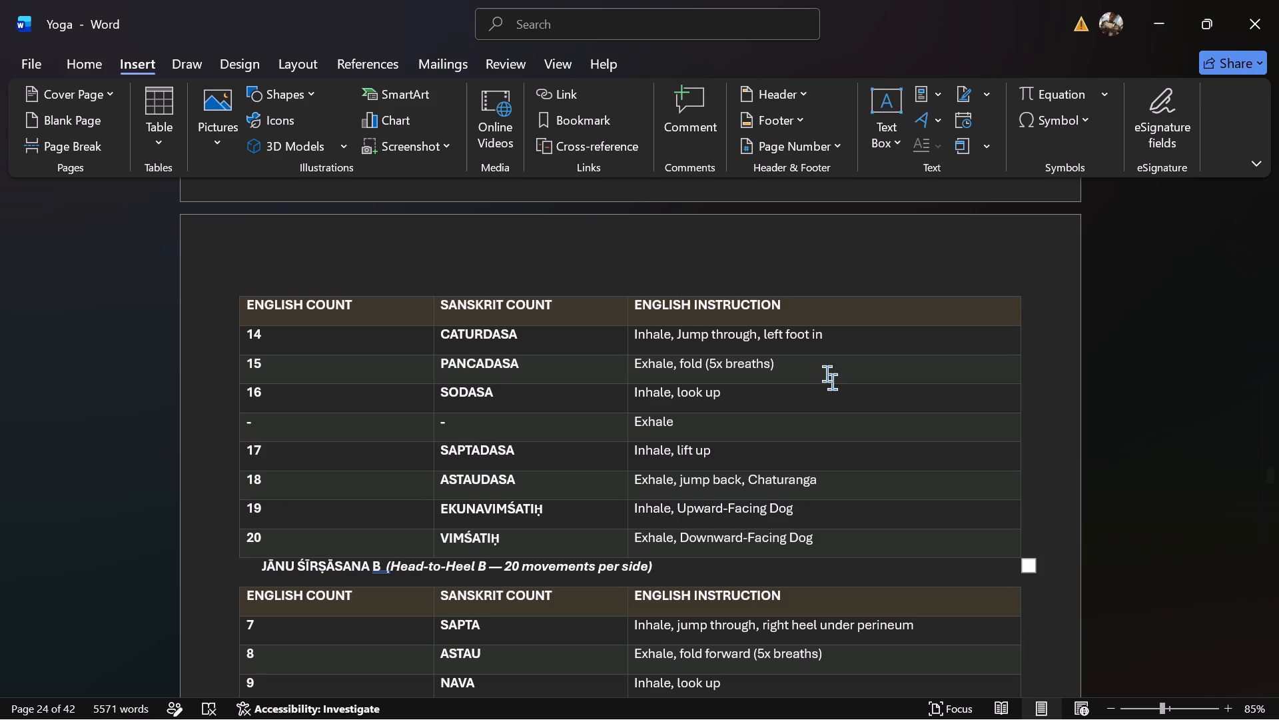
# Examine how the pasted Jānu Śīrṣāsana A, B and C tables break across pages, up to the Marīchyāsana A heading.
pyautogui.scroll(3, 827, 373)
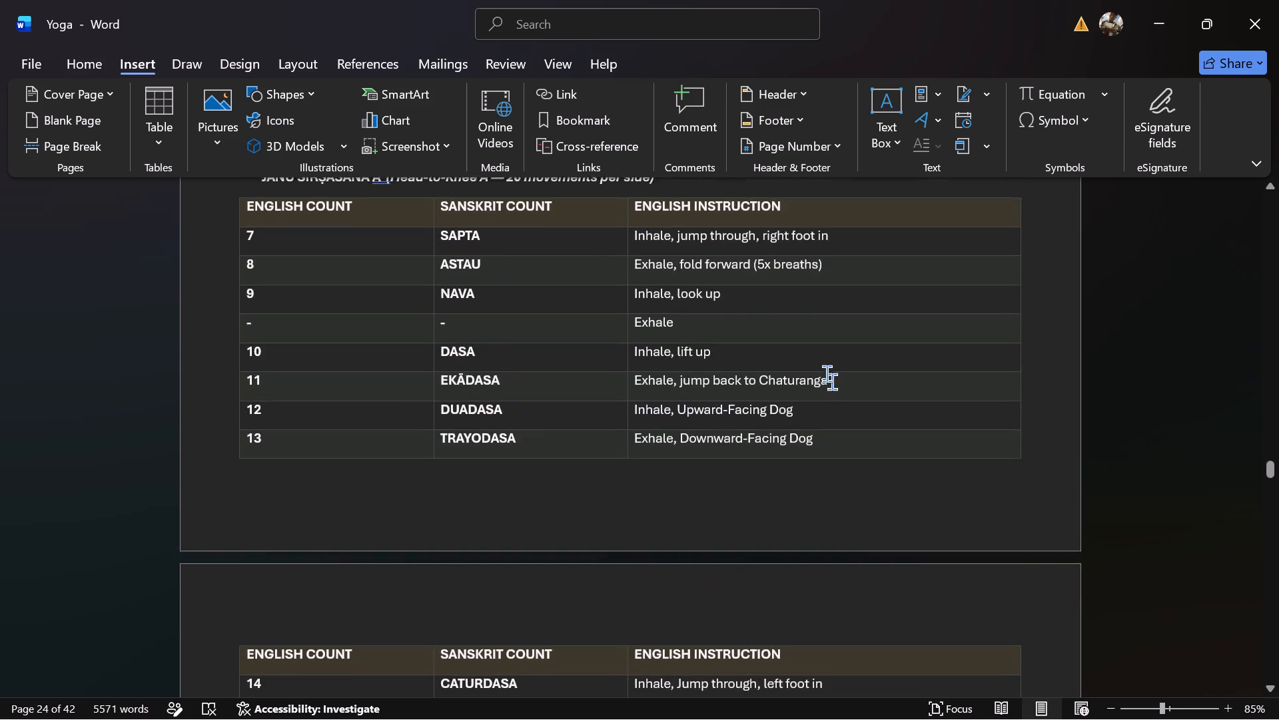
pyautogui.scroll(2, 827, 373)
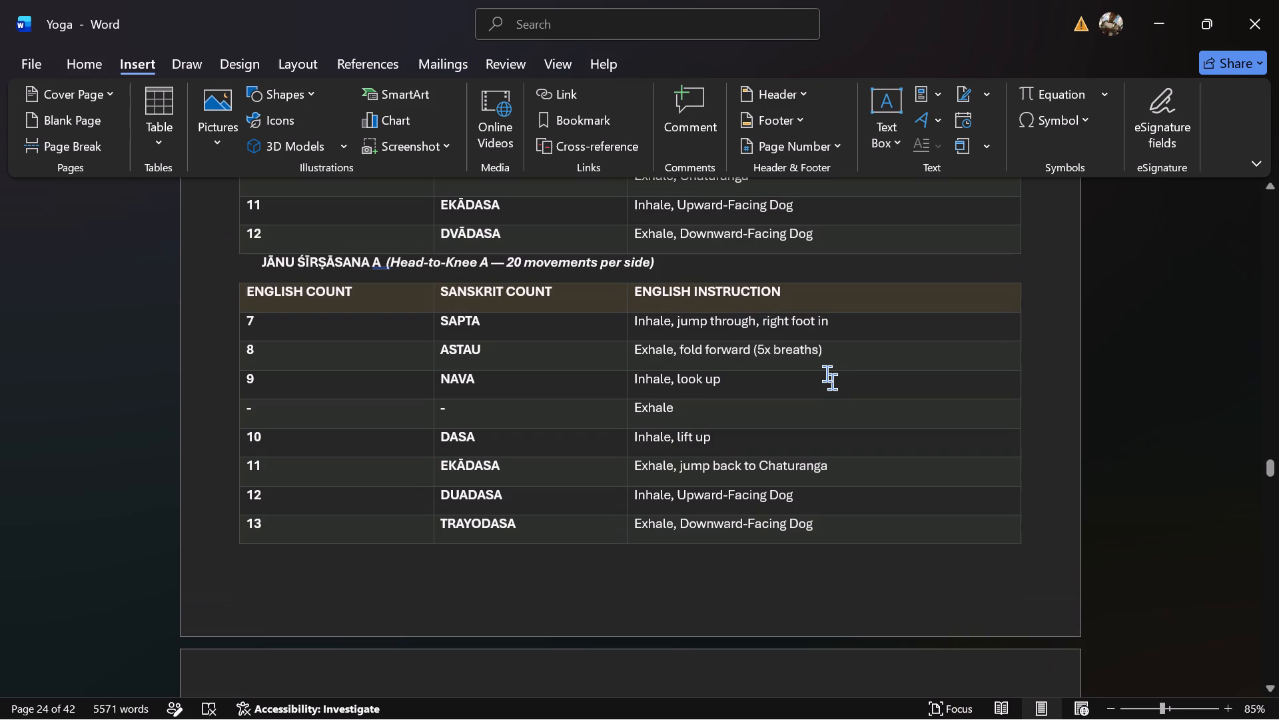
pyautogui.scroll(-2, 827, 373)
pyautogui.scroll(1, 827, 373)
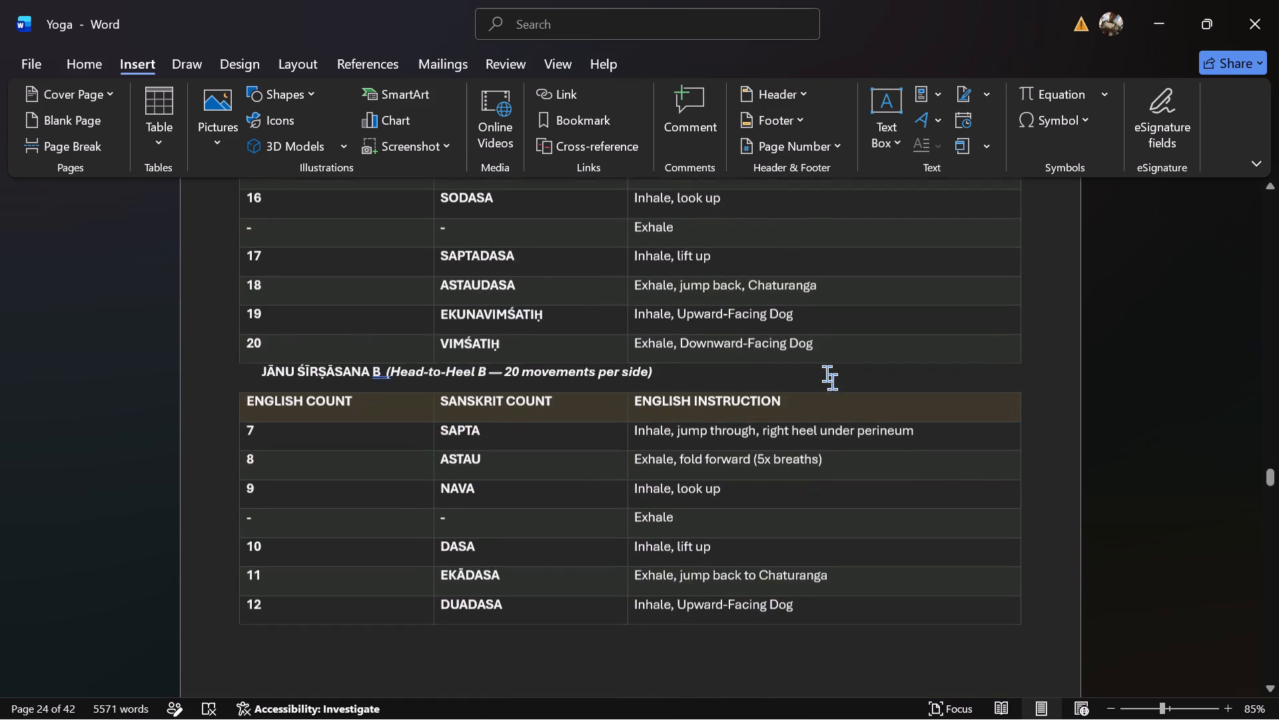
pyautogui.scroll(4, 827, 373)
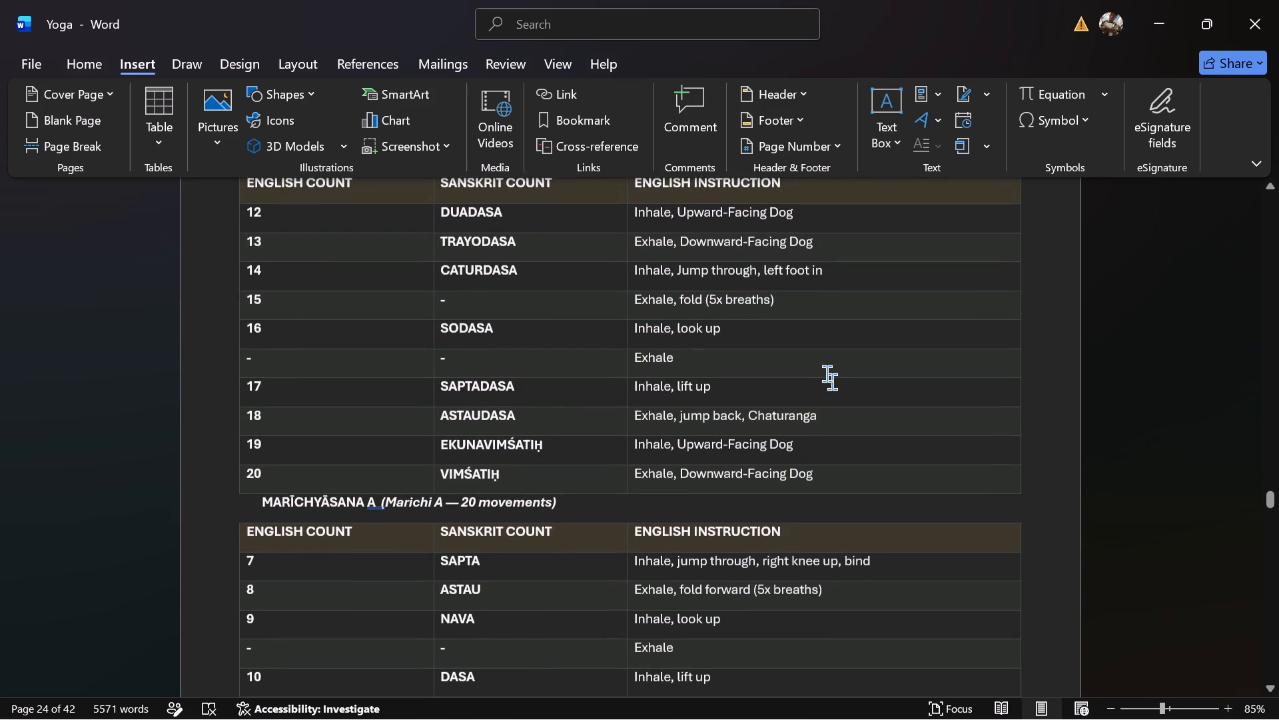
pyautogui.scroll(8, 827, 373)
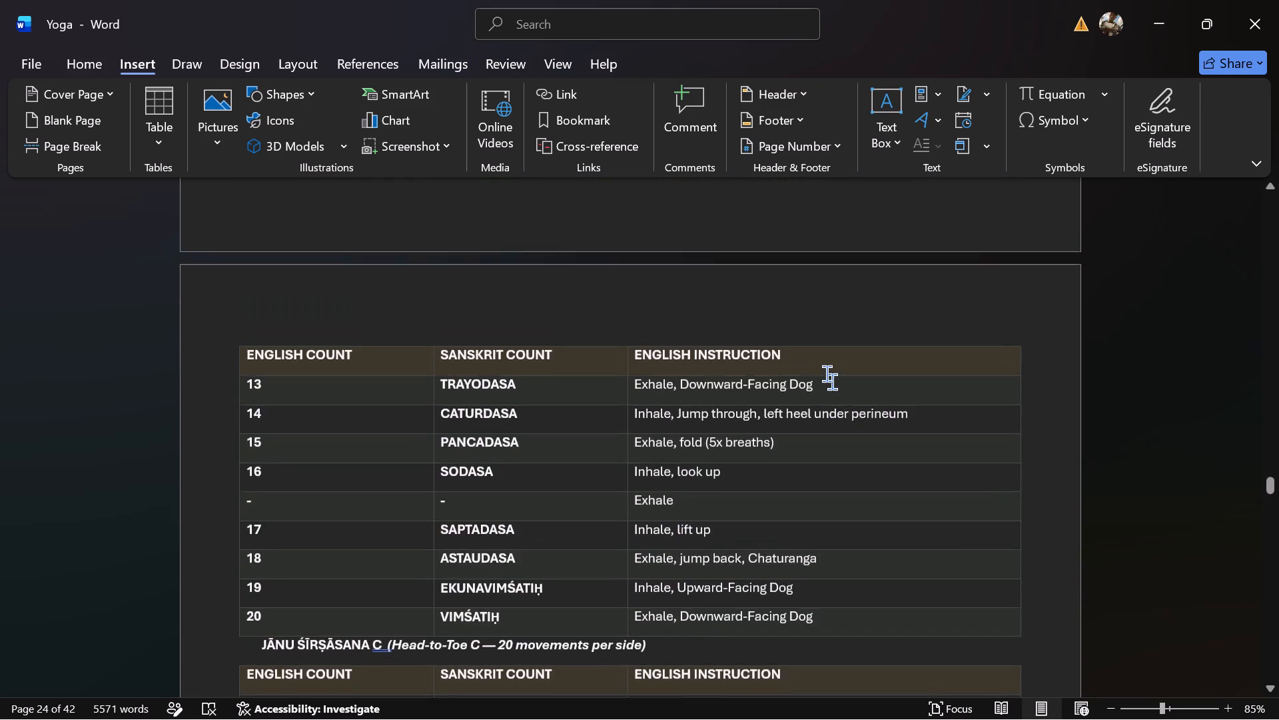
pyautogui.scroll(5, 827, 373)
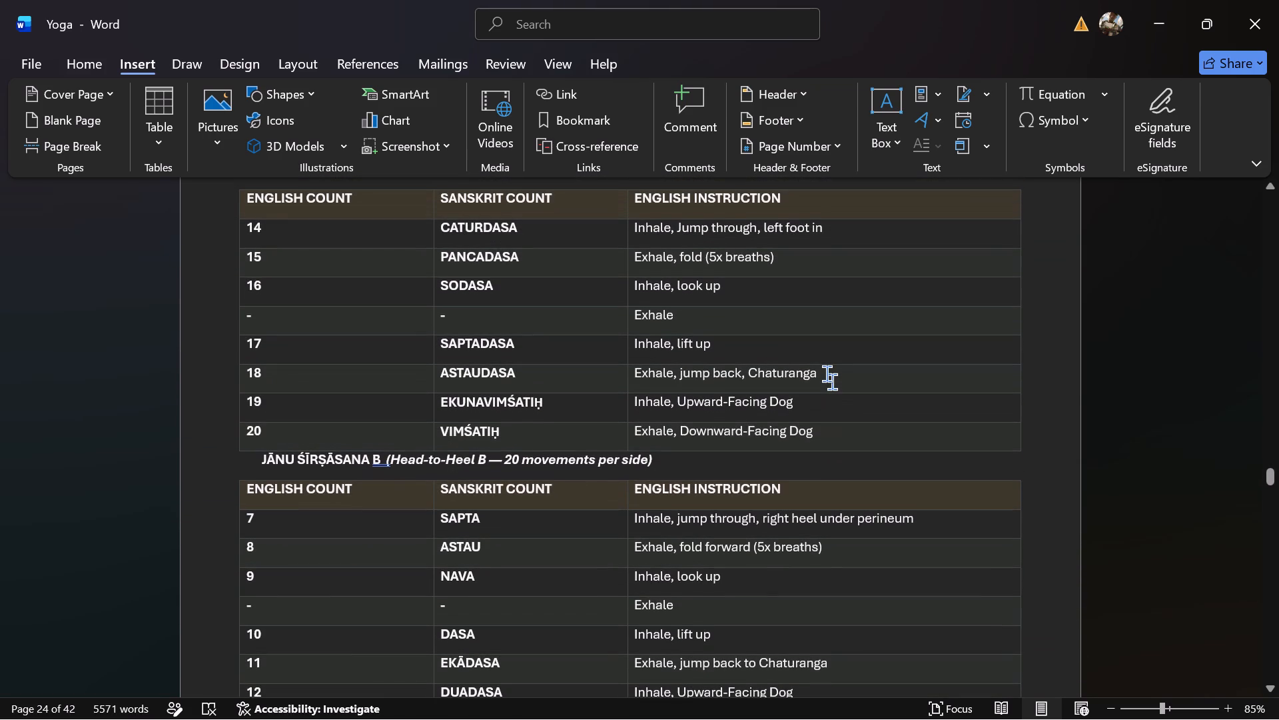
pyautogui.scroll(1, 827, 373)
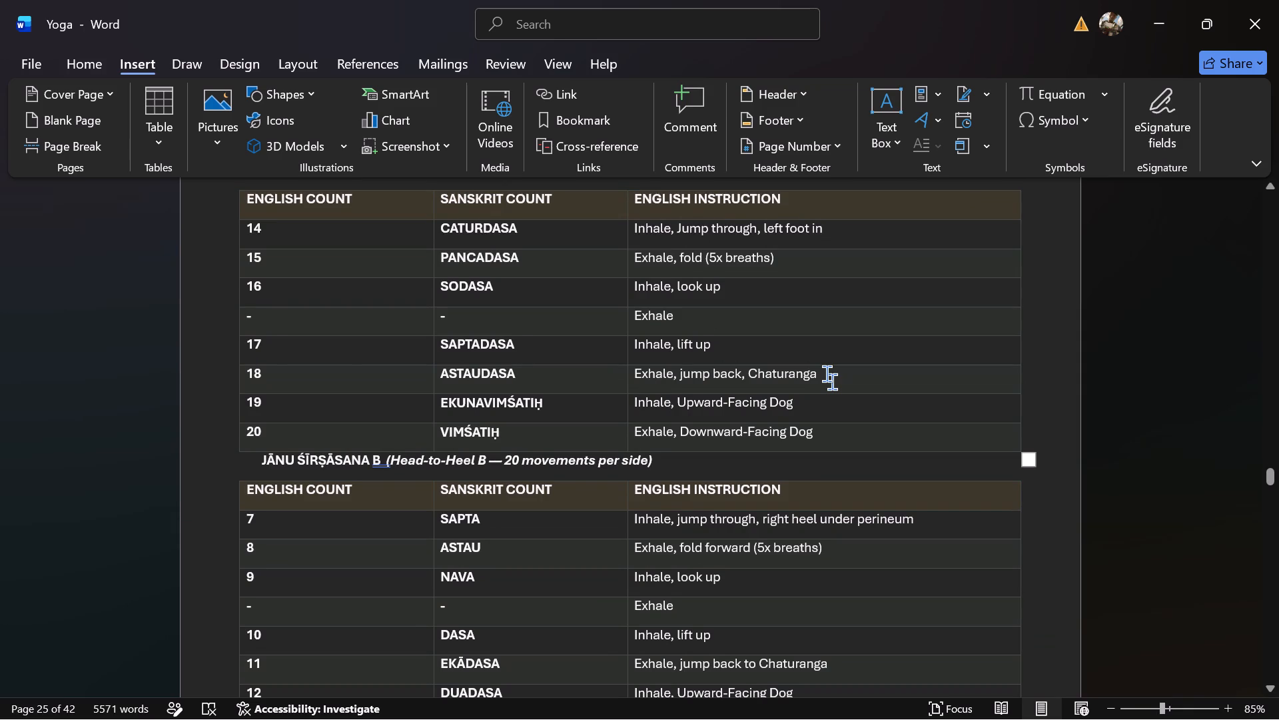
pyautogui.scroll(5, 827, 373)
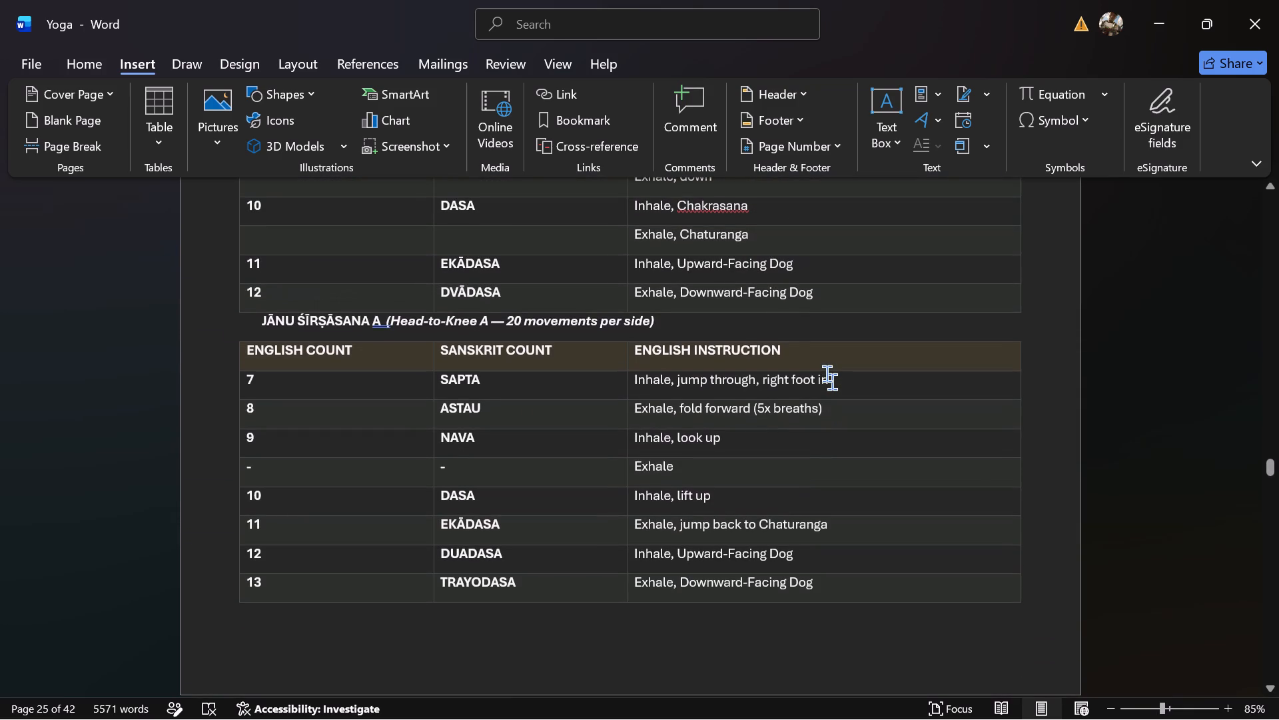
# Examine the pasted tables from Uttāna Pādāsana through Jānu Śīrṣāsana A, B and C to the start of Marīchyāsana A.
pyautogui.scroll(3, 827, 373)
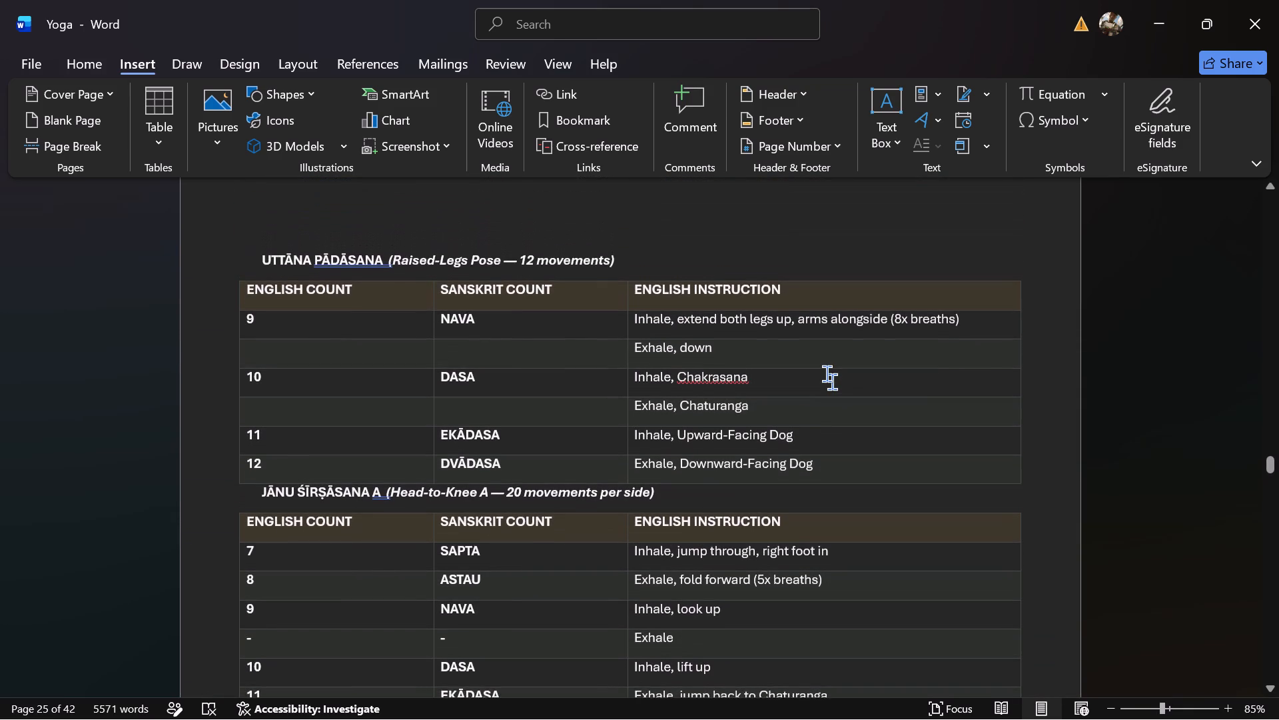
pyautogui.scroll(1, 827, 373)
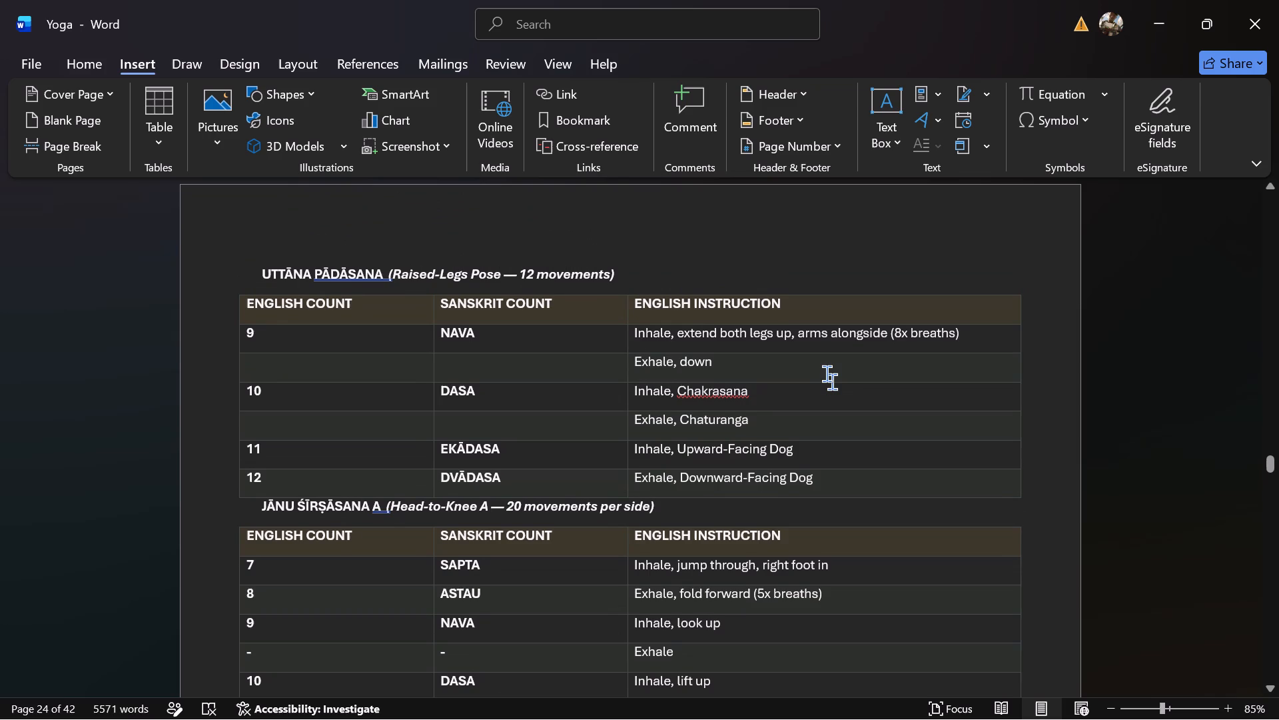
pyautogui.scroll(1, 827, 373)
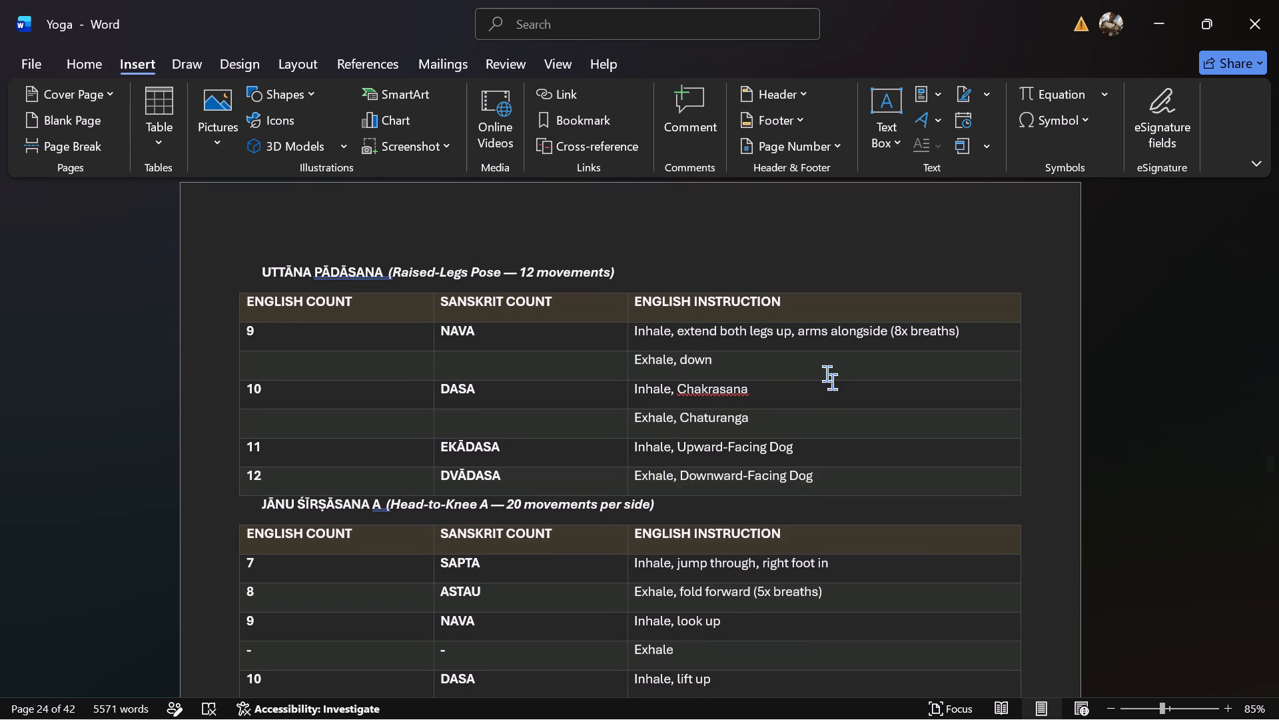
pyautogui.scroll(1, 827, 373)
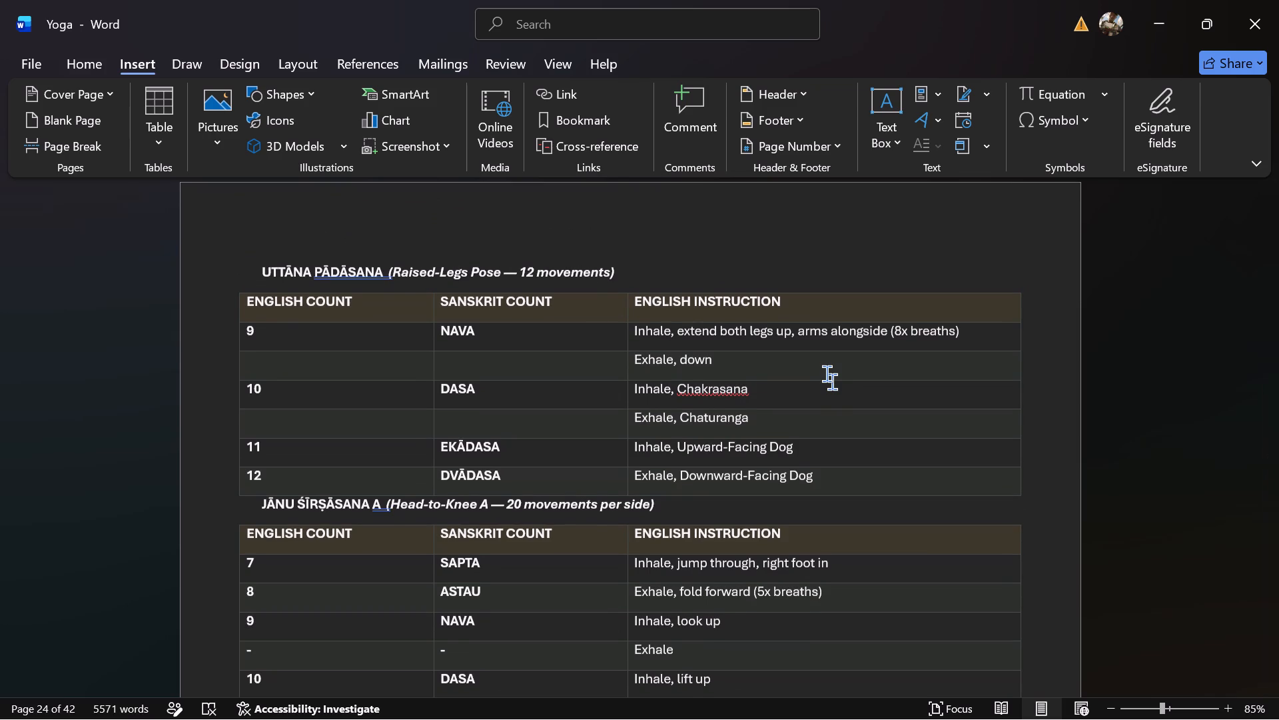
pyautogui.scroll(-1, 827, 373)
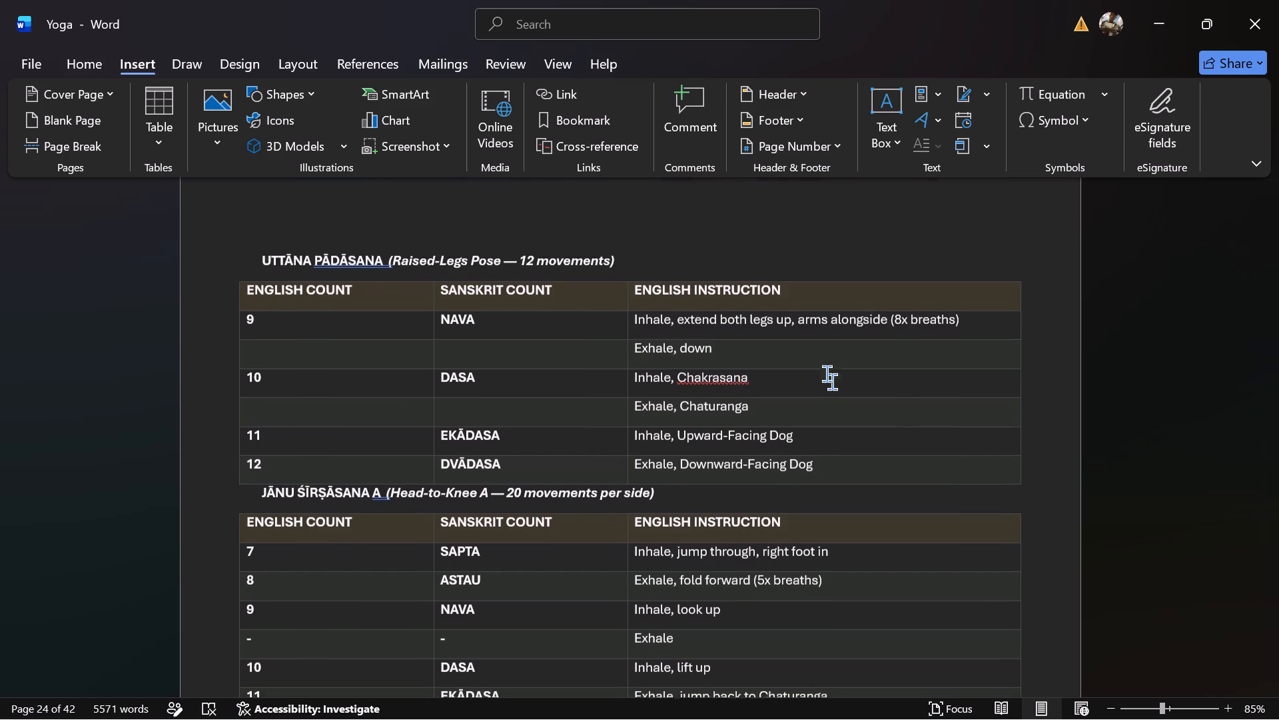
pyautogui.scroll(-5, 827, 373)
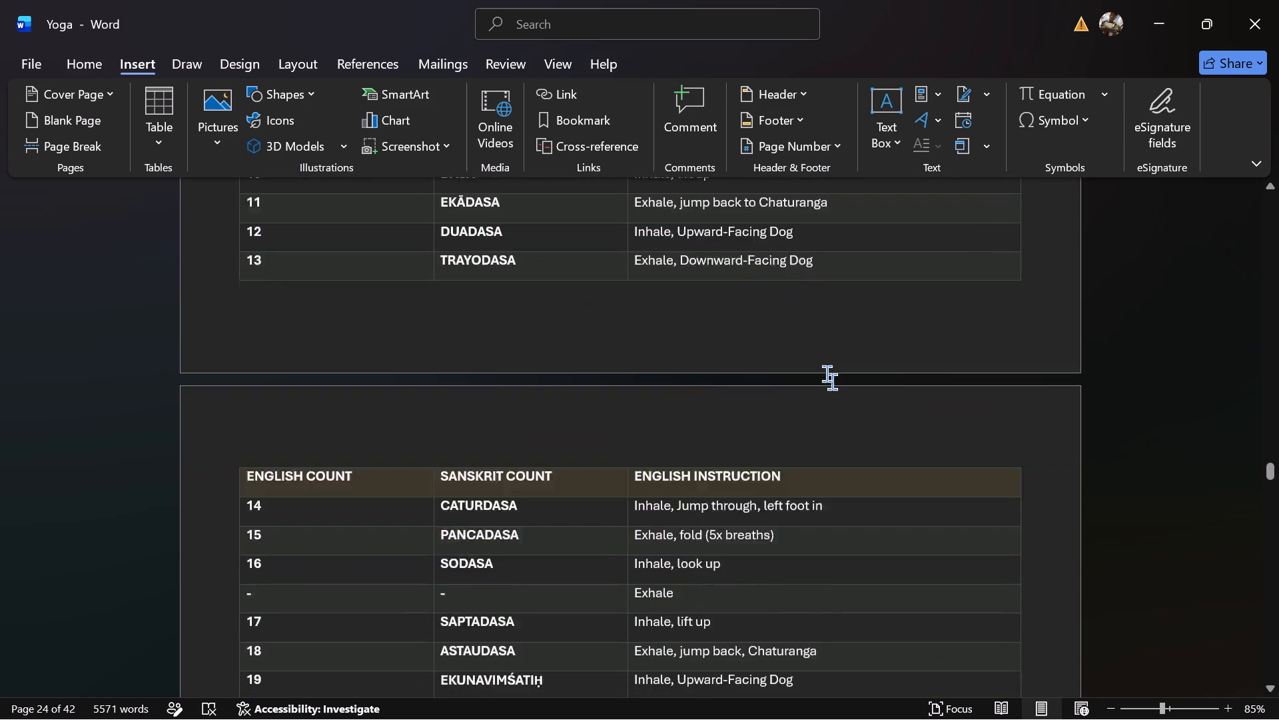
pyautogui.scroll(-5, 827, 373)
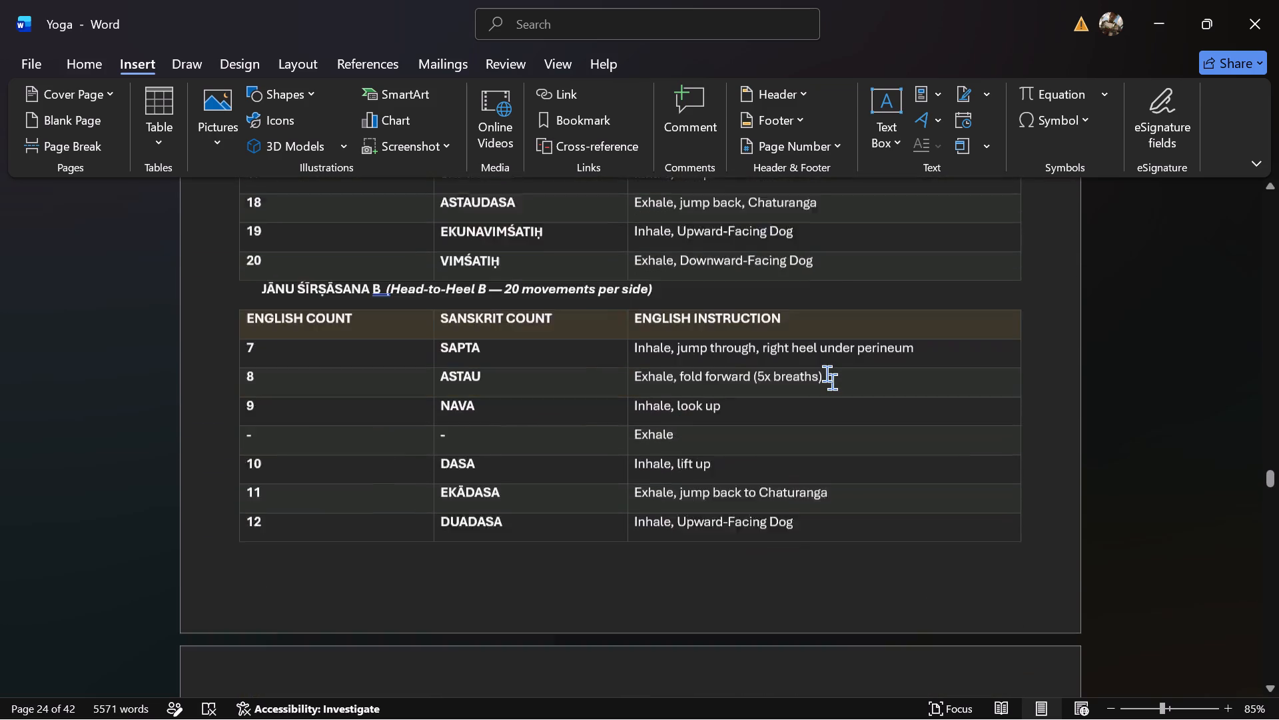
pyautogui.scroll(-6, 827, 373)
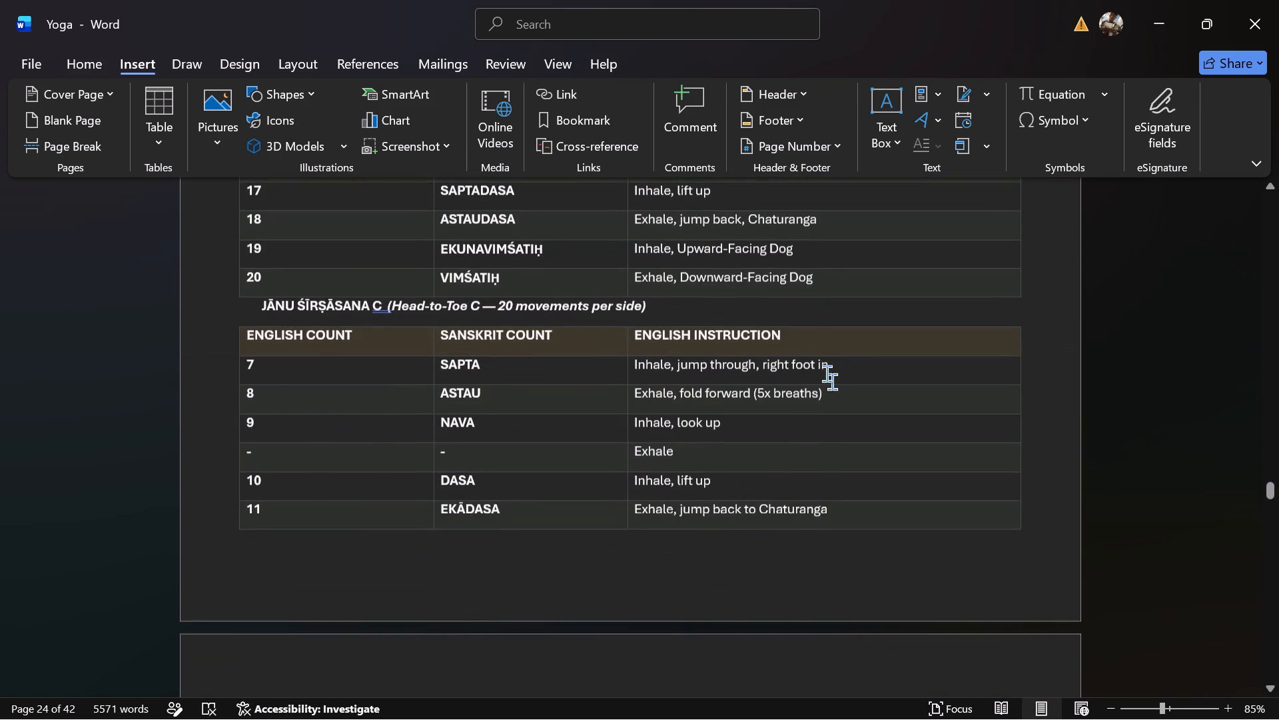
pyautogui.scroll(-5, 827, 373)
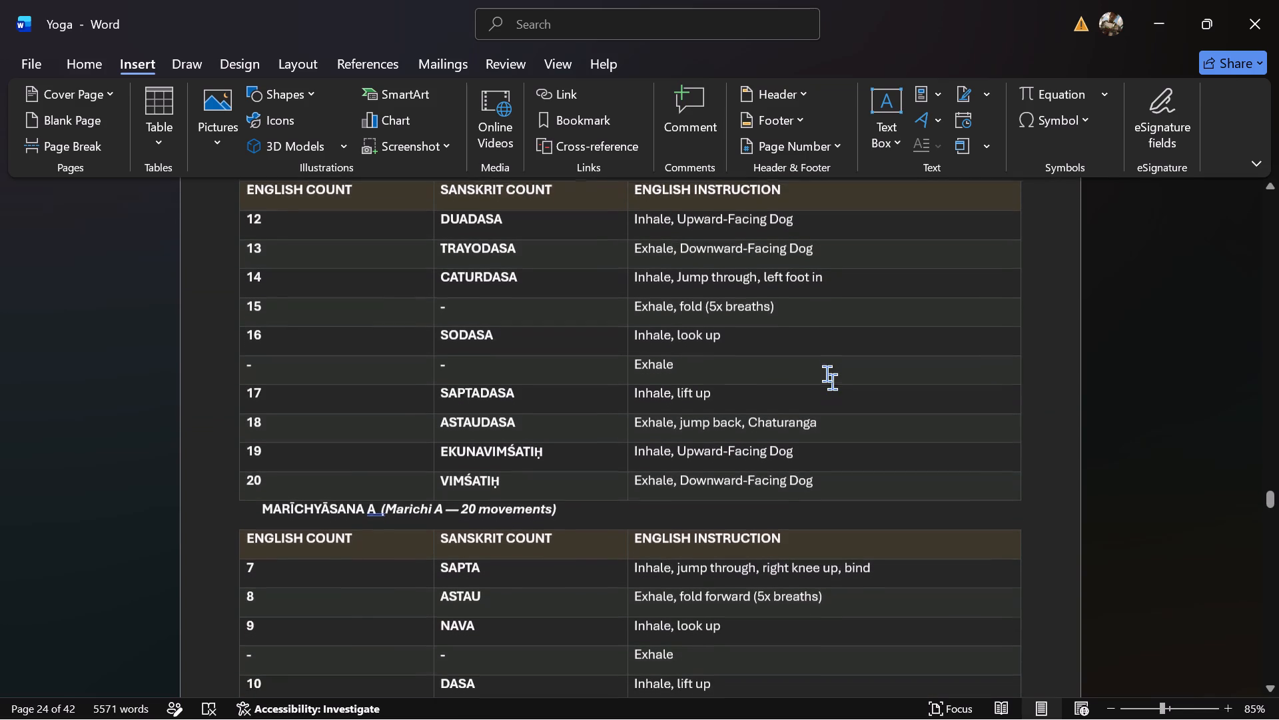
pyautogui.scroll(-2, 827, 373)
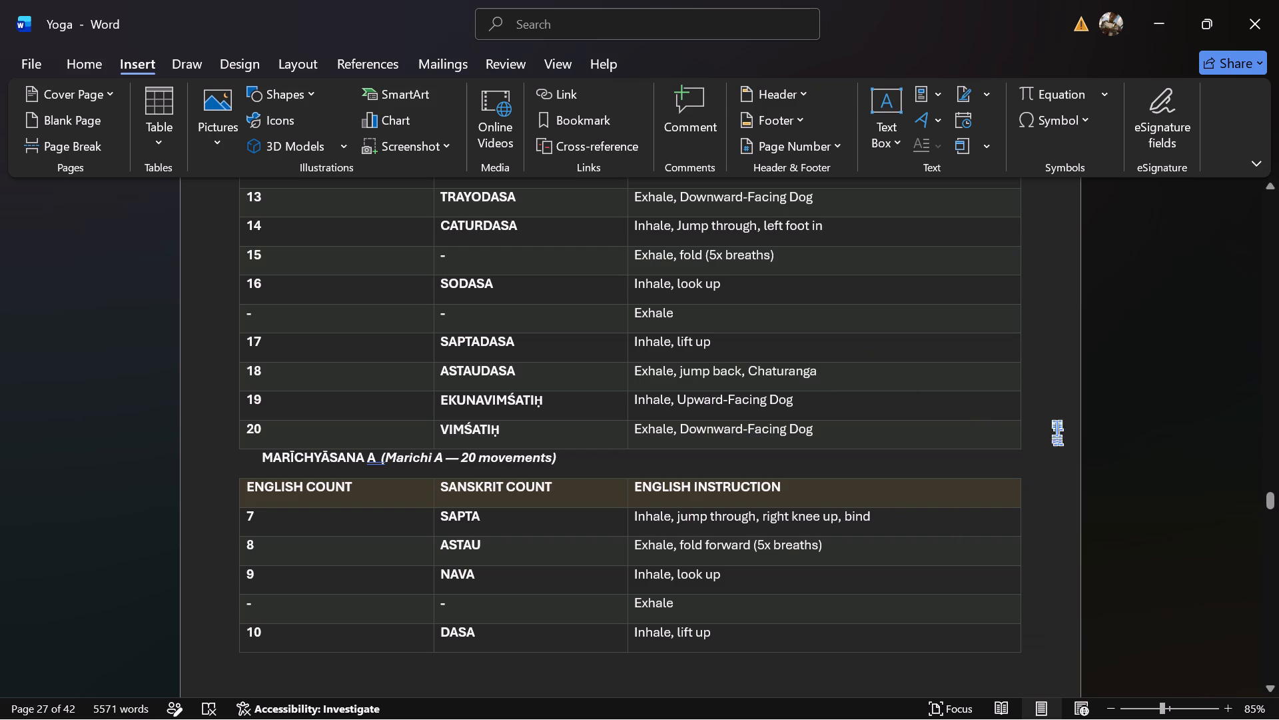
# Cut the Jānu Śīrṣāsana A, B and C headings and tables from between the Uttāna Pādāsana and Marīchyāsana A tables.
pyautogui.moveTo(1047, 439); pyautogui.dragTo(1007, 269)
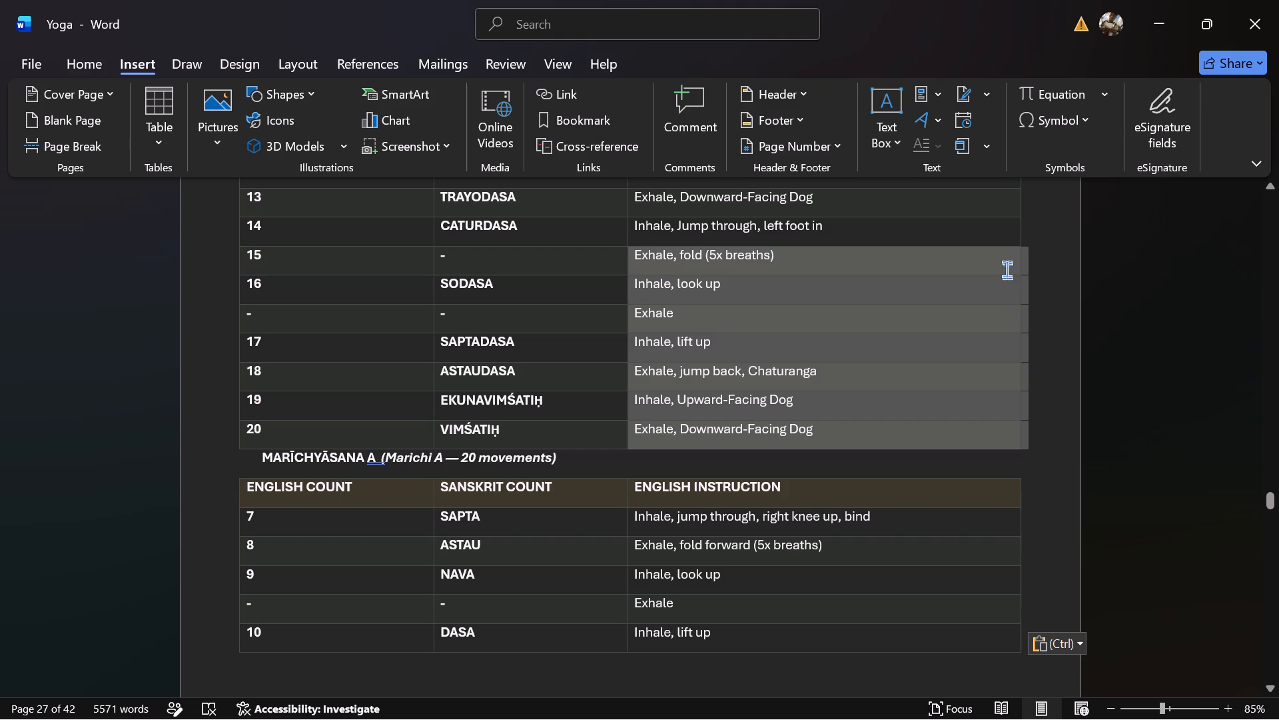
pyautogui.moveTo(1007, 269); pyautogui.dragTo(996, 143)
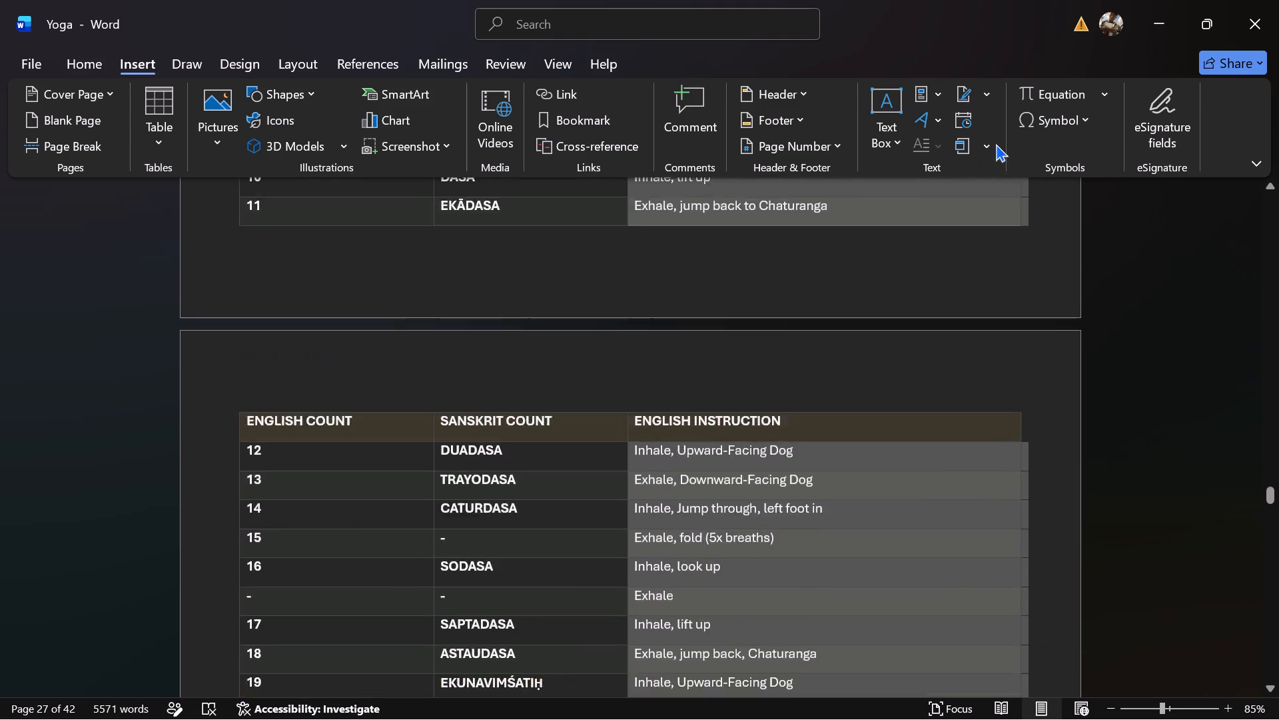
pyautogui.moveTo(996, 143); pyautogui.dragTo(1012, 241)
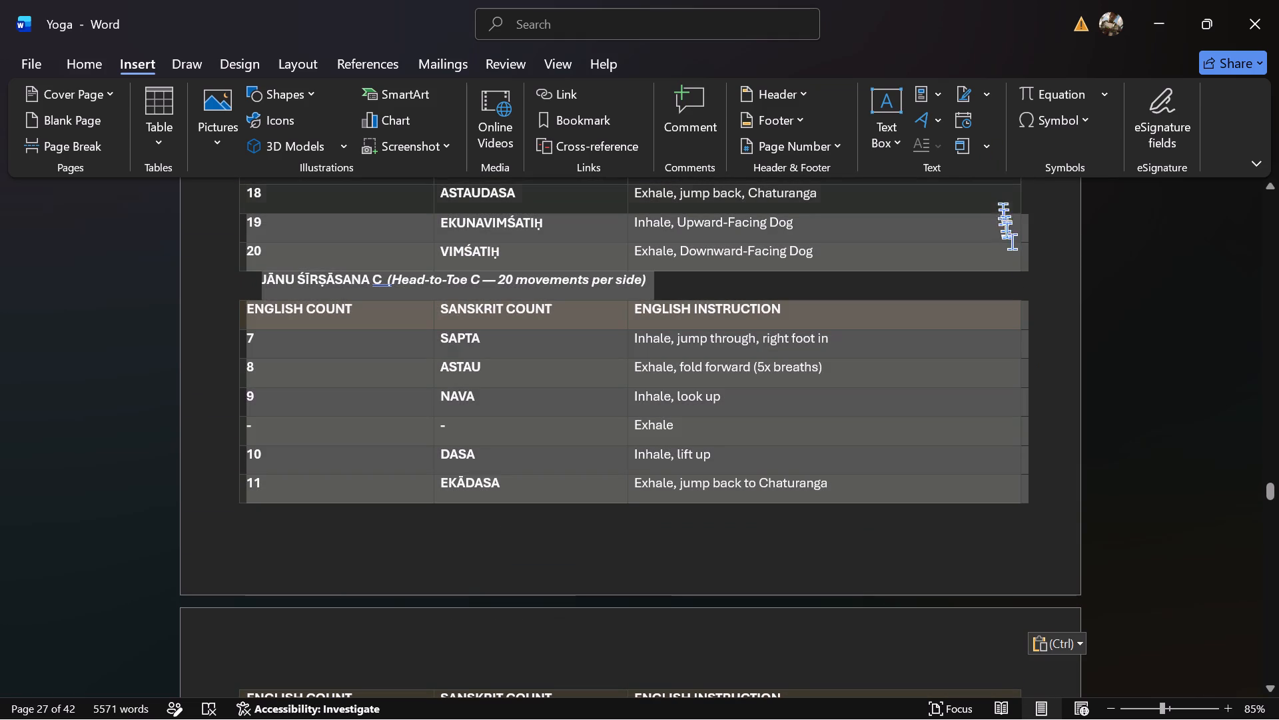
pyautogui.moveTo(1012, 241); pyautogui.dragTo(505, 244)
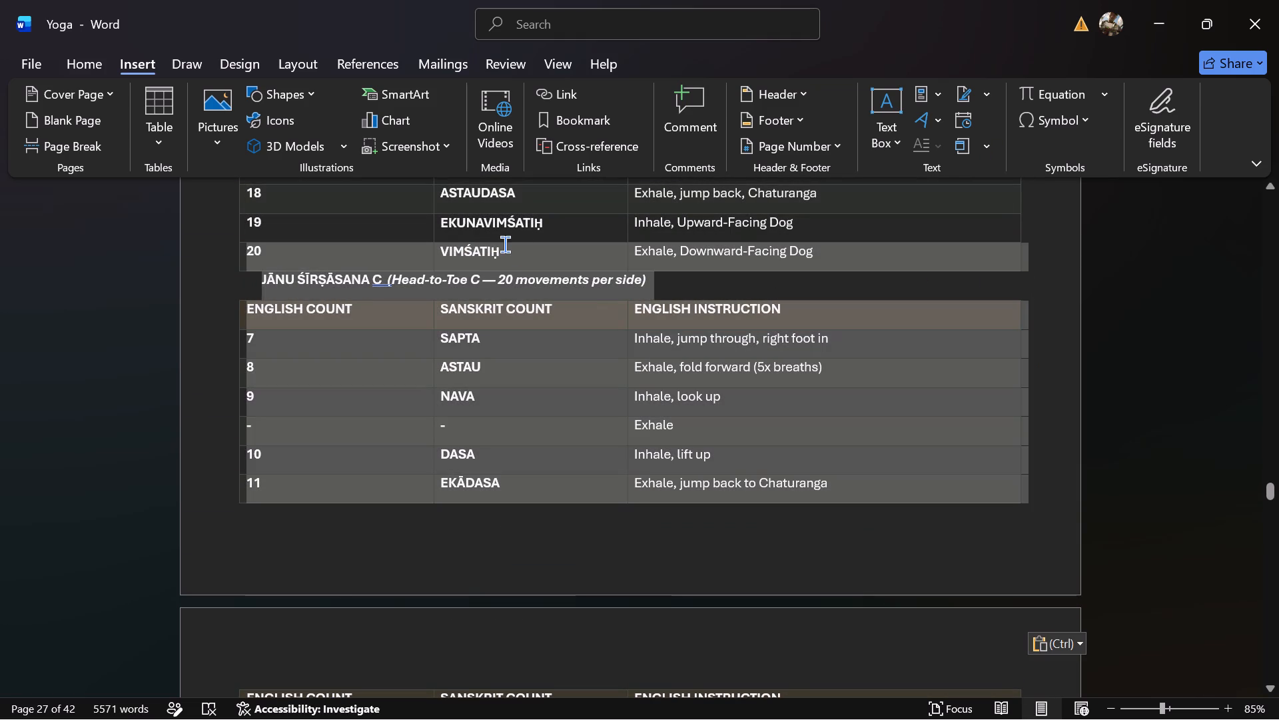
pyautogui.moveTo(505, 244); pyautogui.dragTo(492, 167)
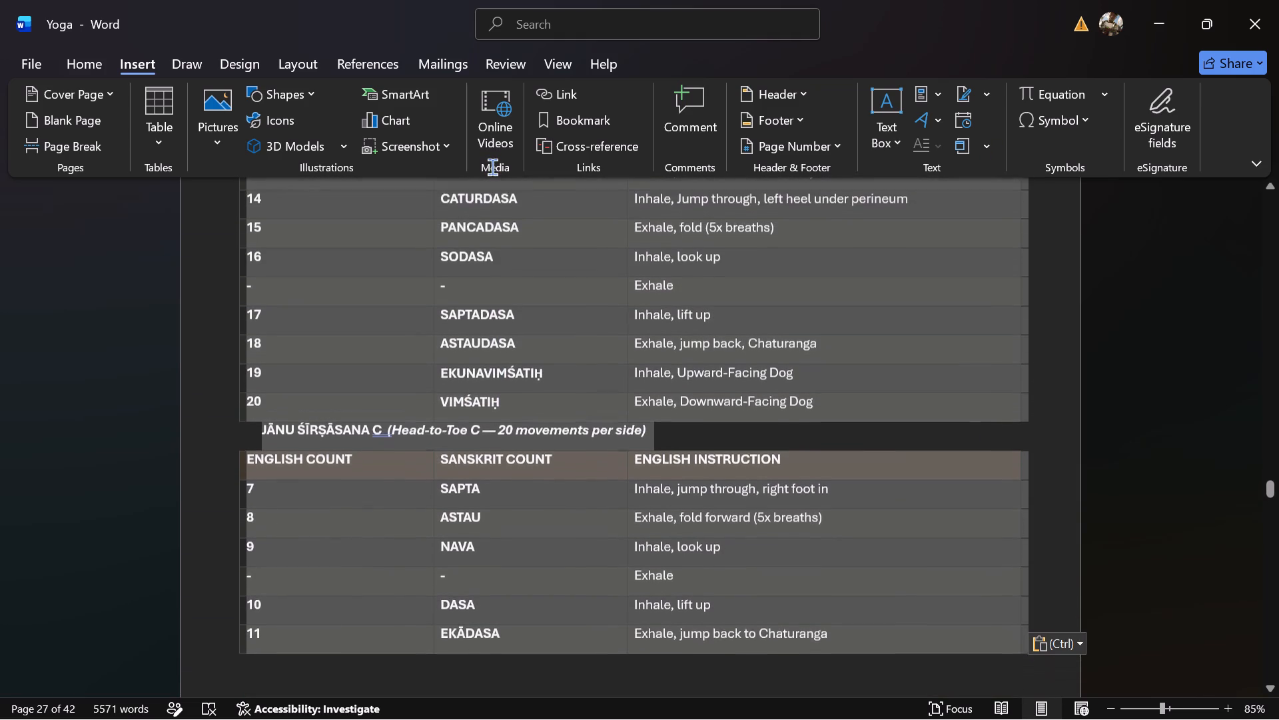
pyautogui.moveTo(492, 167); pyautogui.dragTo(494, 177)
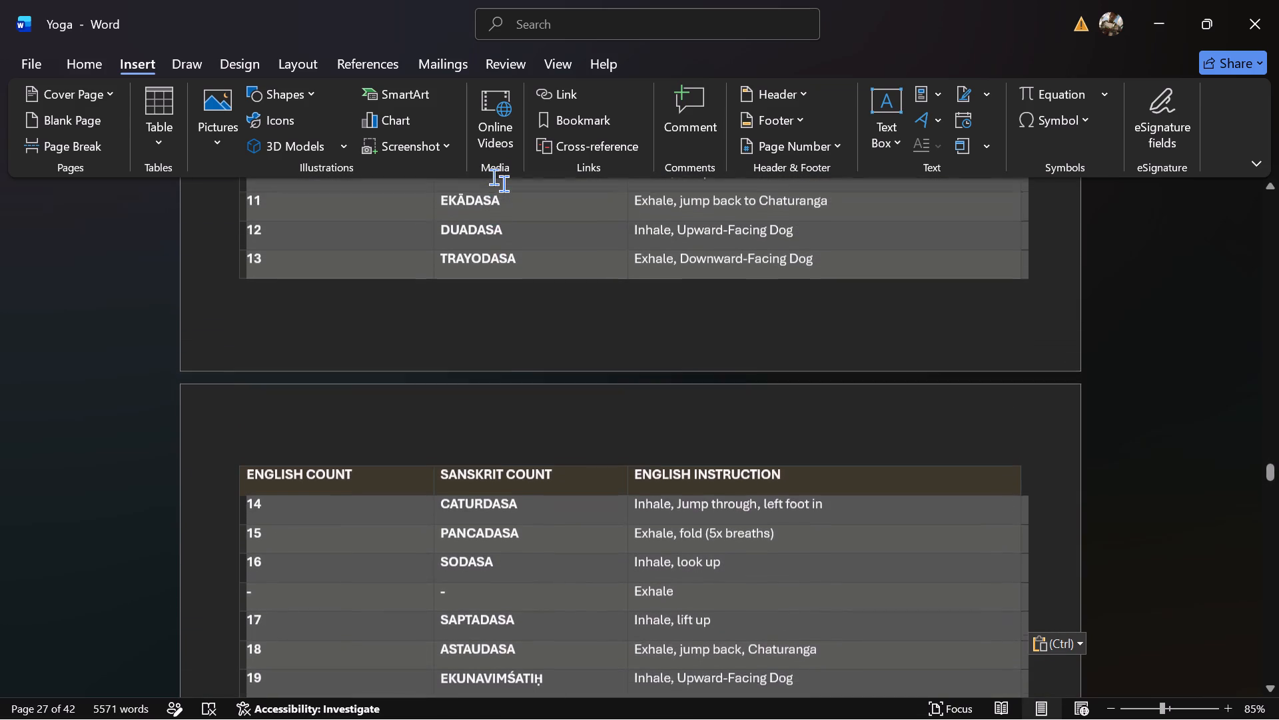
pyautogui.moveTo(494, 177); pyautogui.dragTo(494, 206)
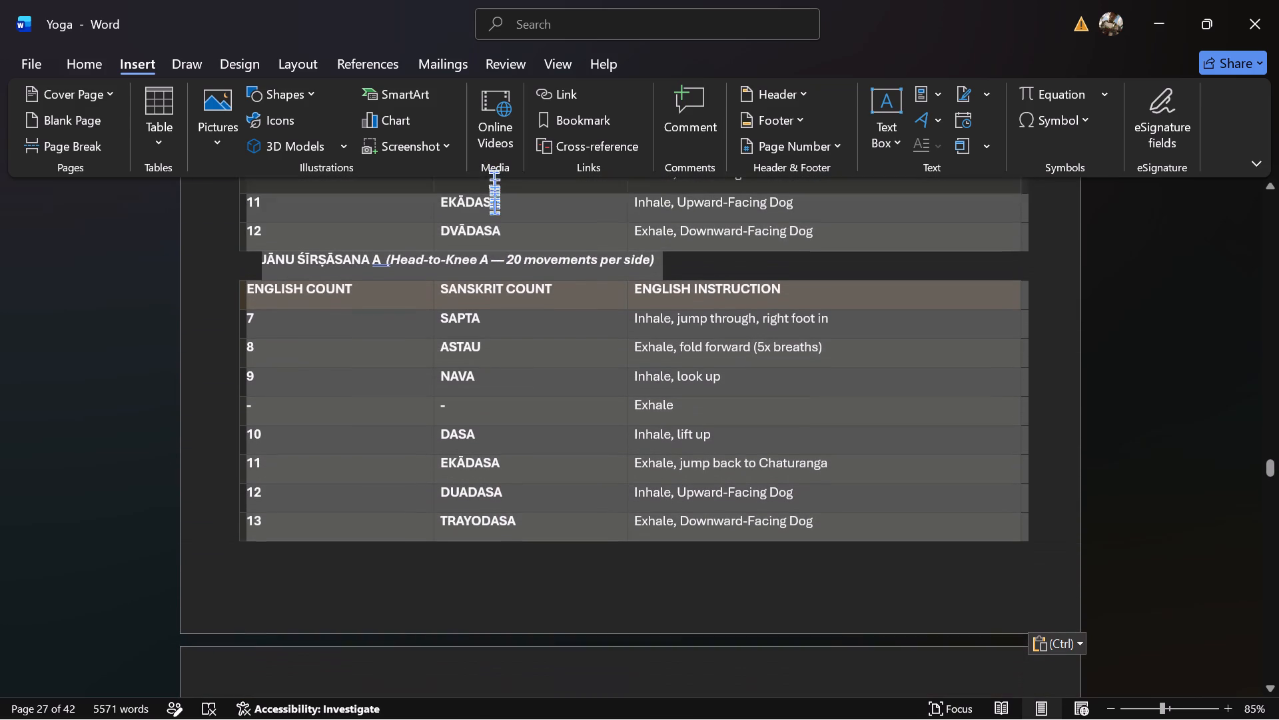
pyautogui.moveTo(494, 206); pyautogui.dragTo(397, 299)
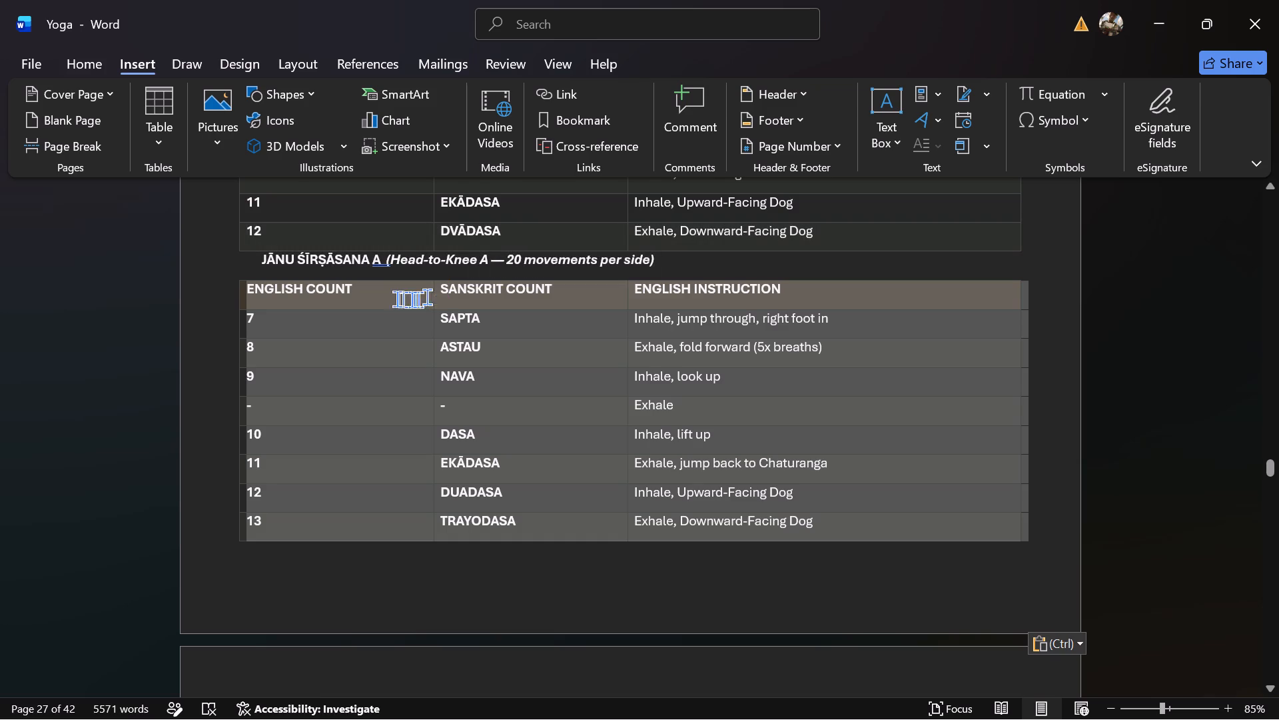
pyautogui.moveTo(397, 299); pyautogui.dragTo(257, 263)
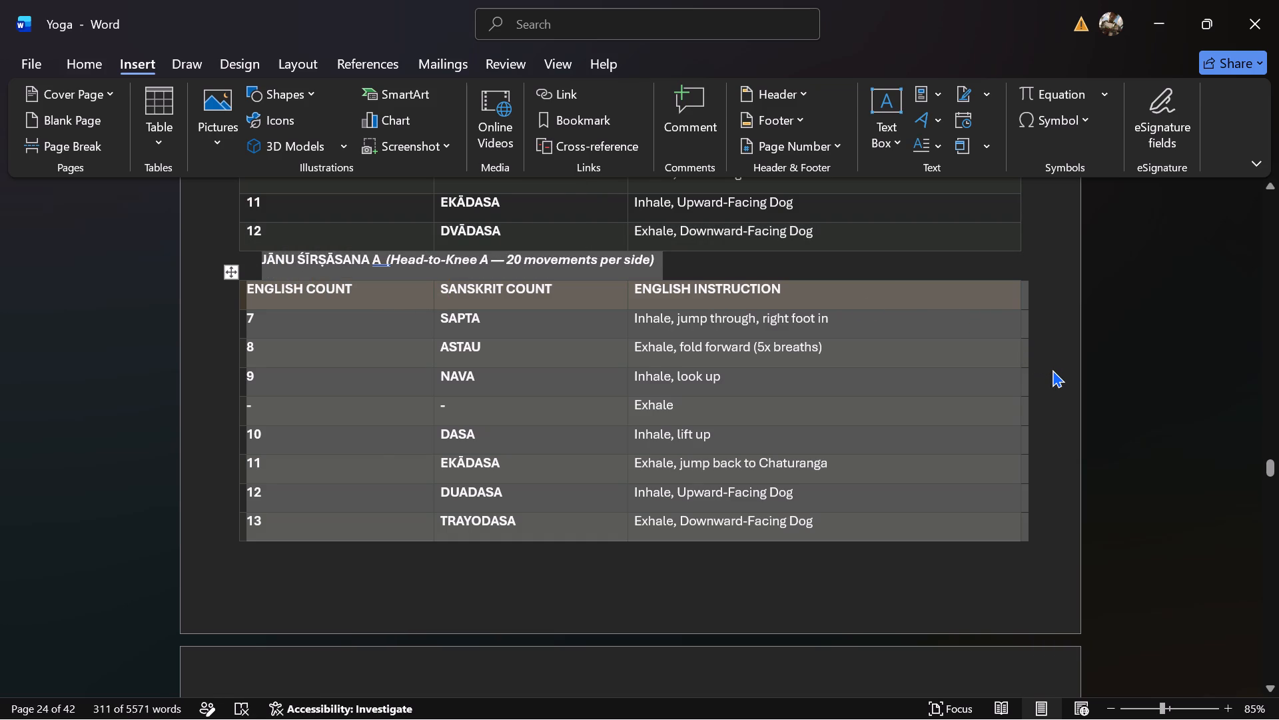
pyautogui.scroll(-7, 1053, 369)
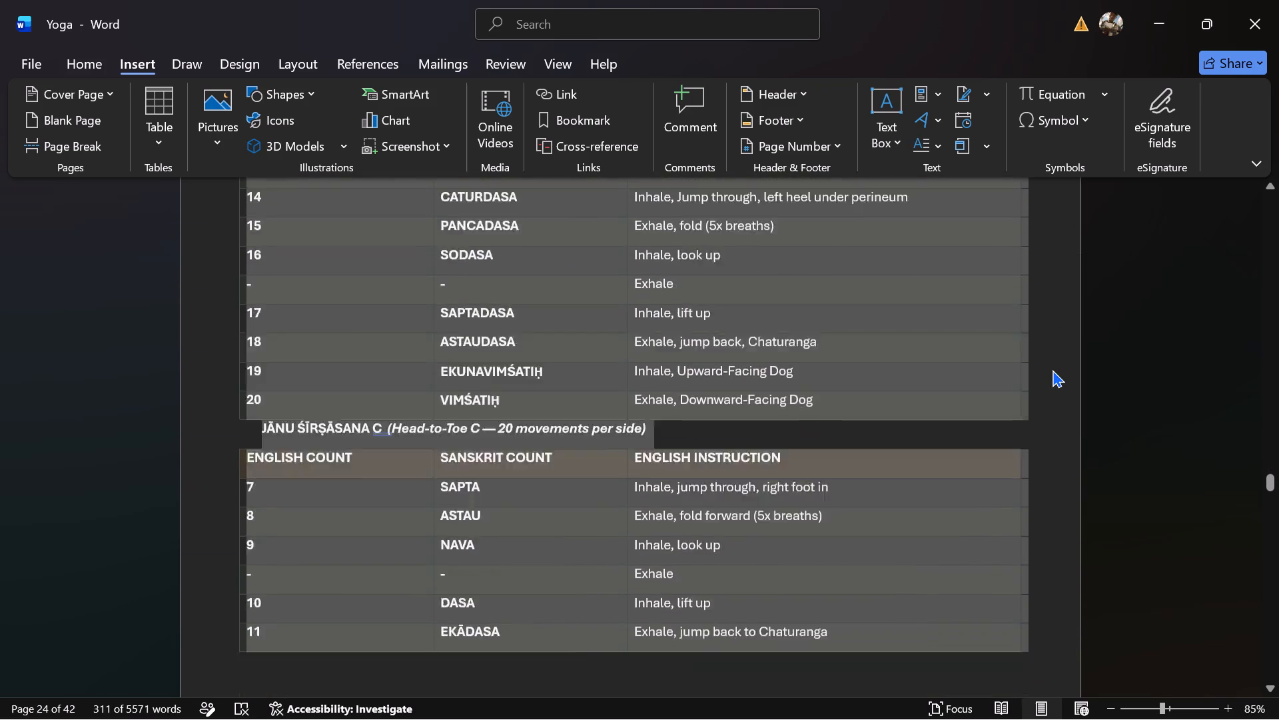
pyautogui.scroll(-1, 1053, 369)
pyautogui.scroll(2, 1053, 369)
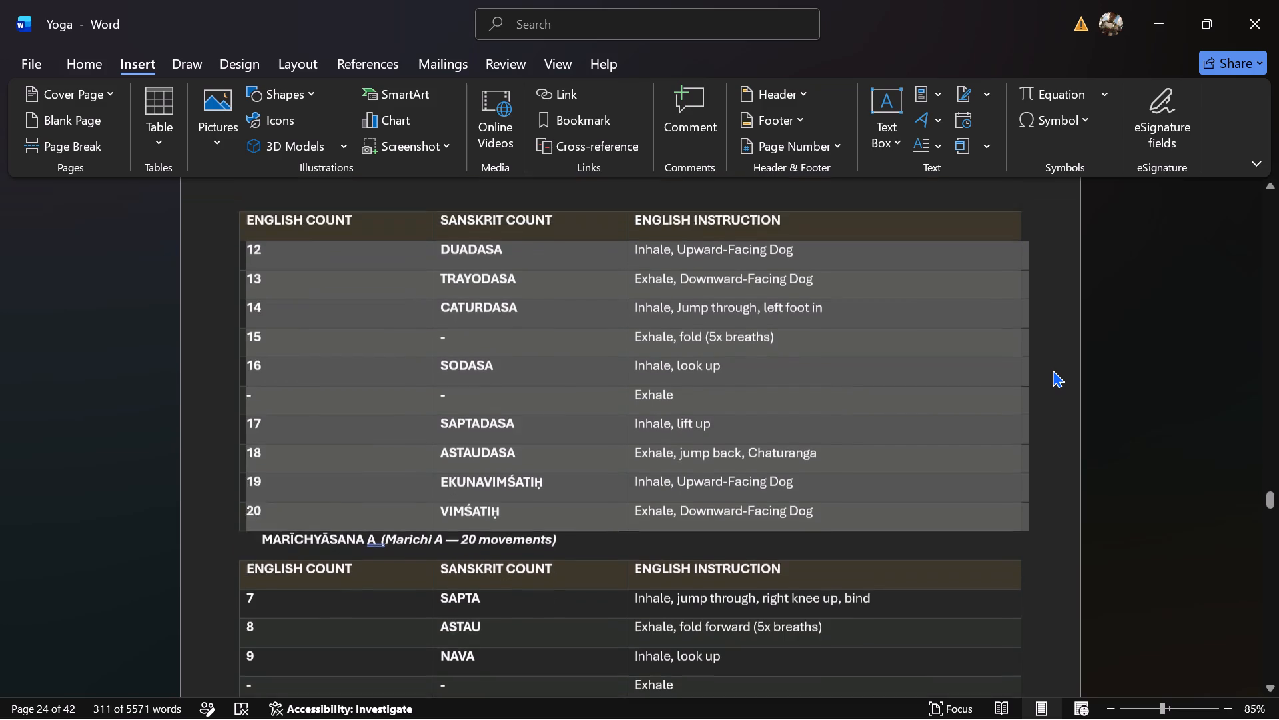
pyautogui.scroll(7, 1053, 369)
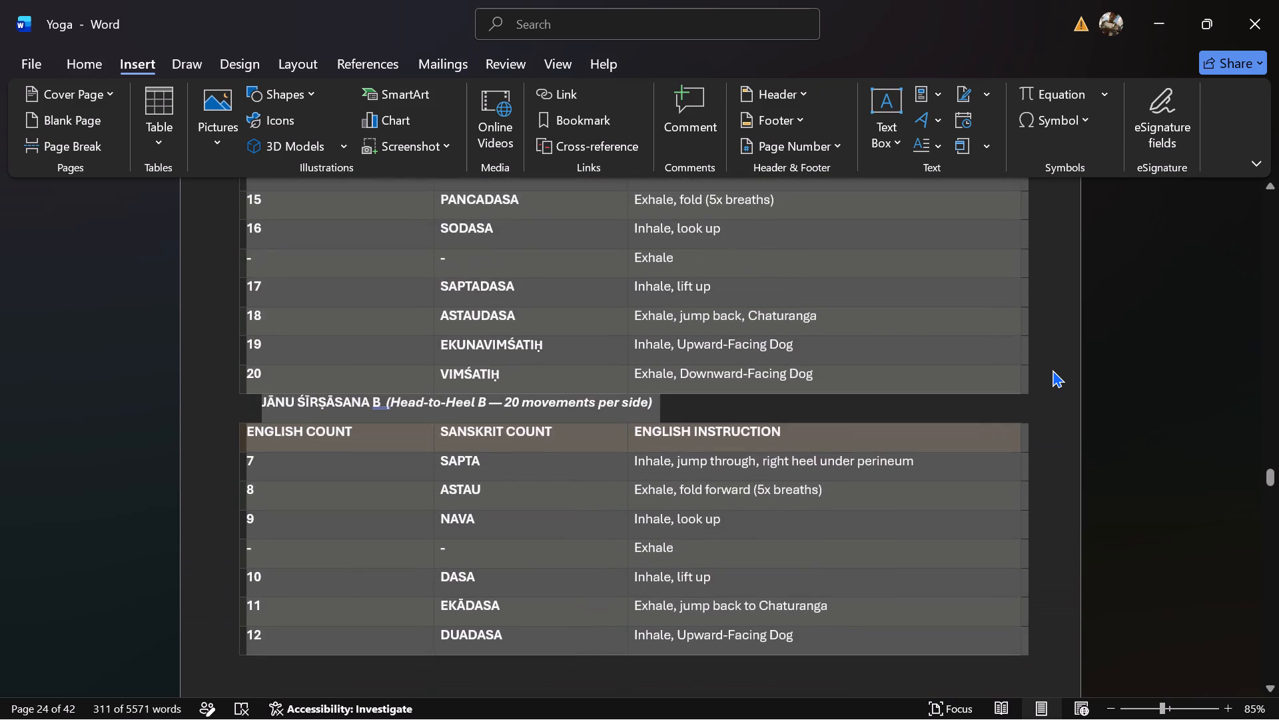
pyautogui.scroll(5, 1053, 369)
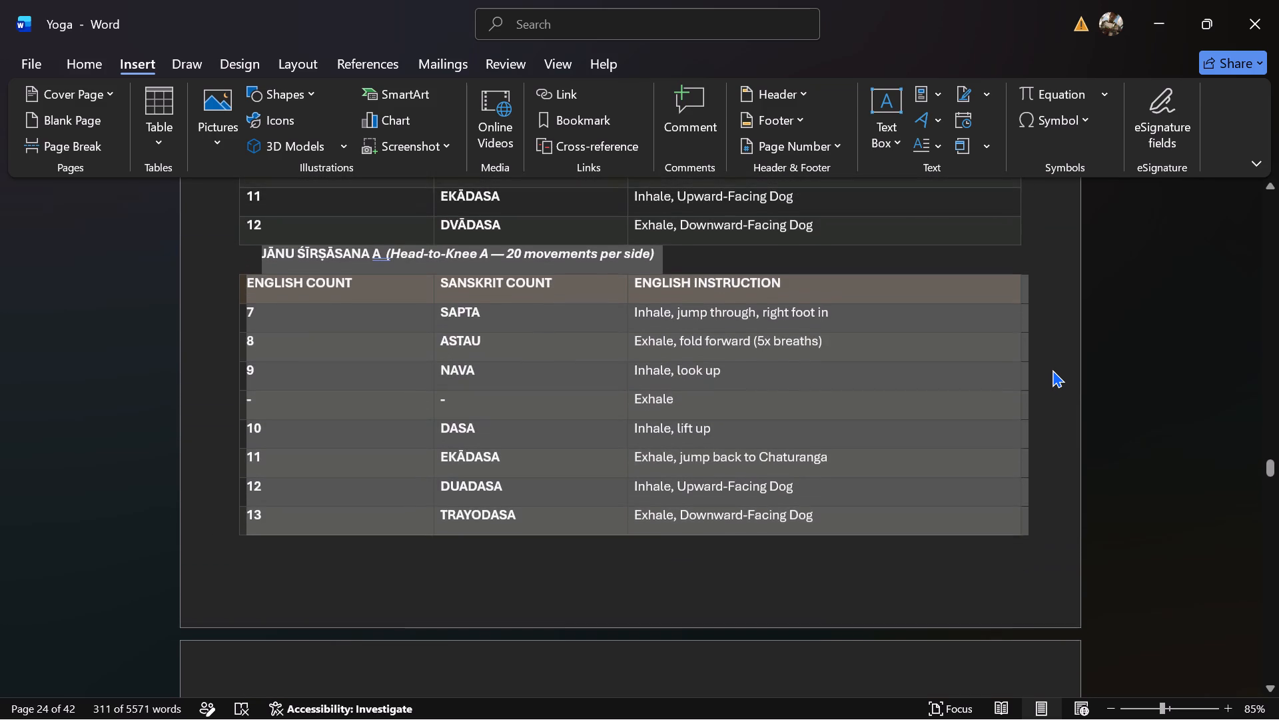
pyautogui.scroll(1, 1053, 369)
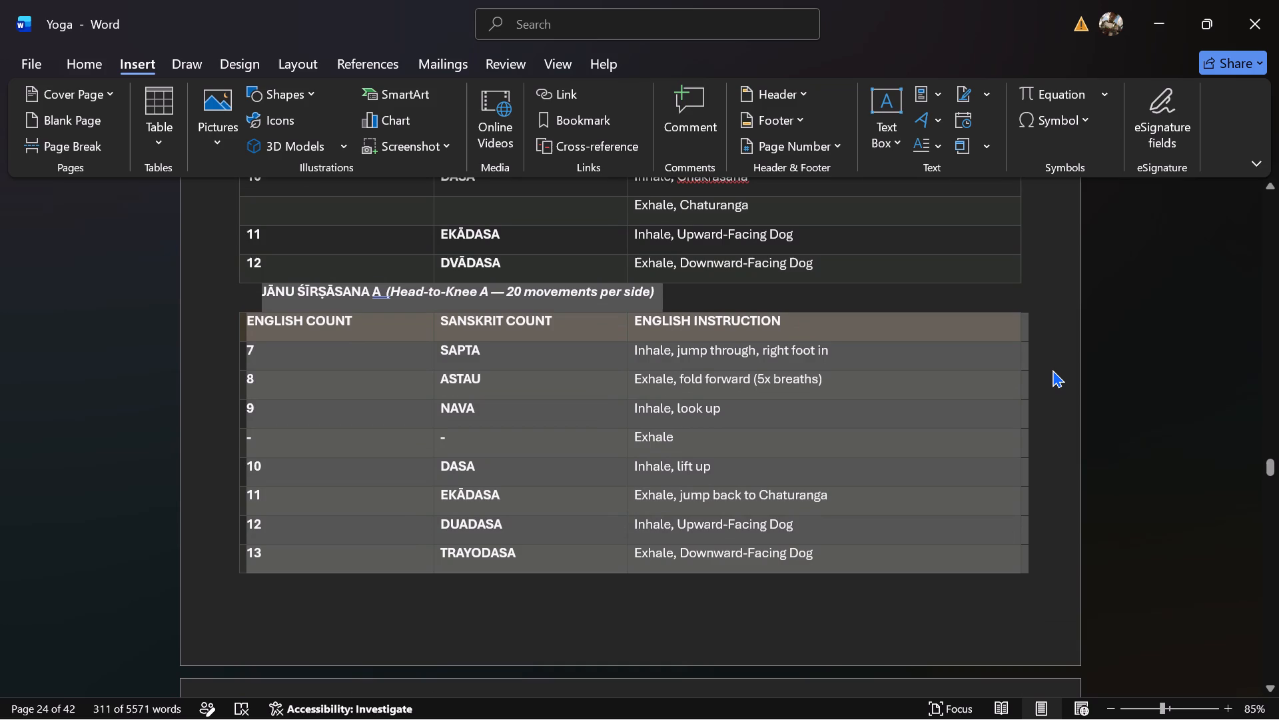
pyautogui.hotkey('ctrl', 'x')
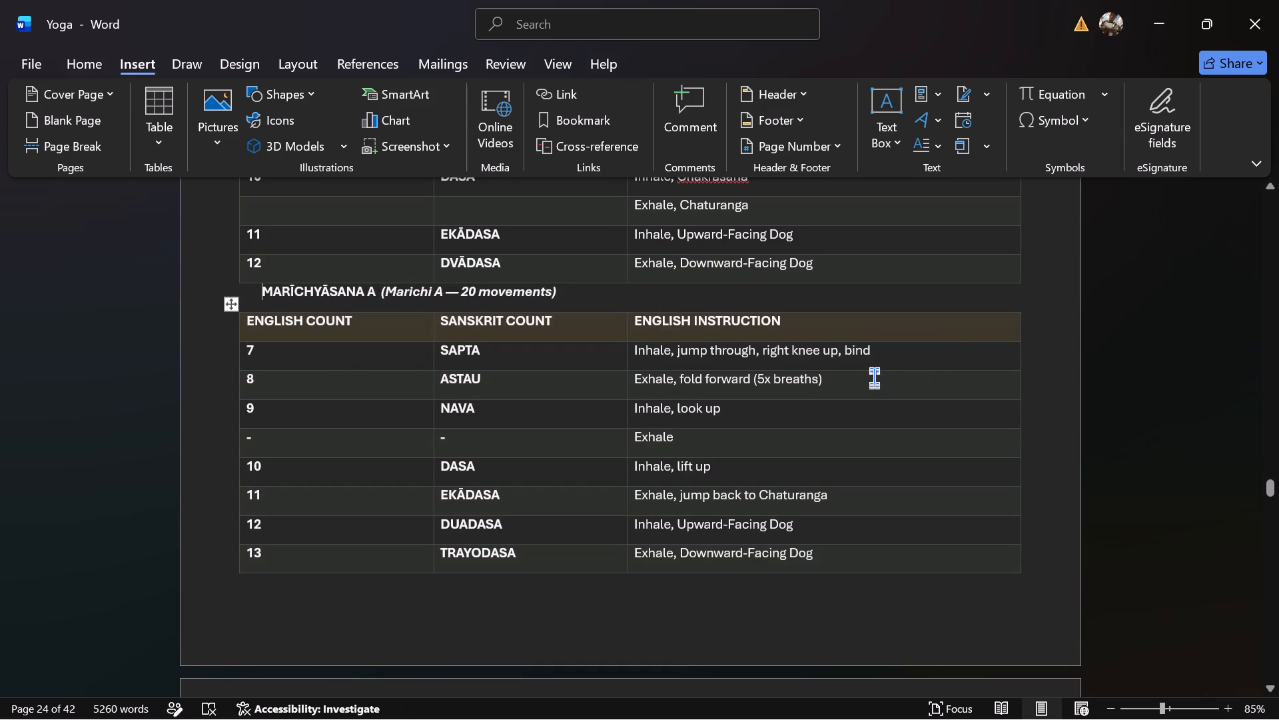
# Add blank lines between the Triāṅga Mukha Ēka Pāda Paścimottānāsana table and the Third Chunk introduction, and paste the cut Jānu Śīrṣāsana tables there.
pyautogui.scroll(6, 874, 375)
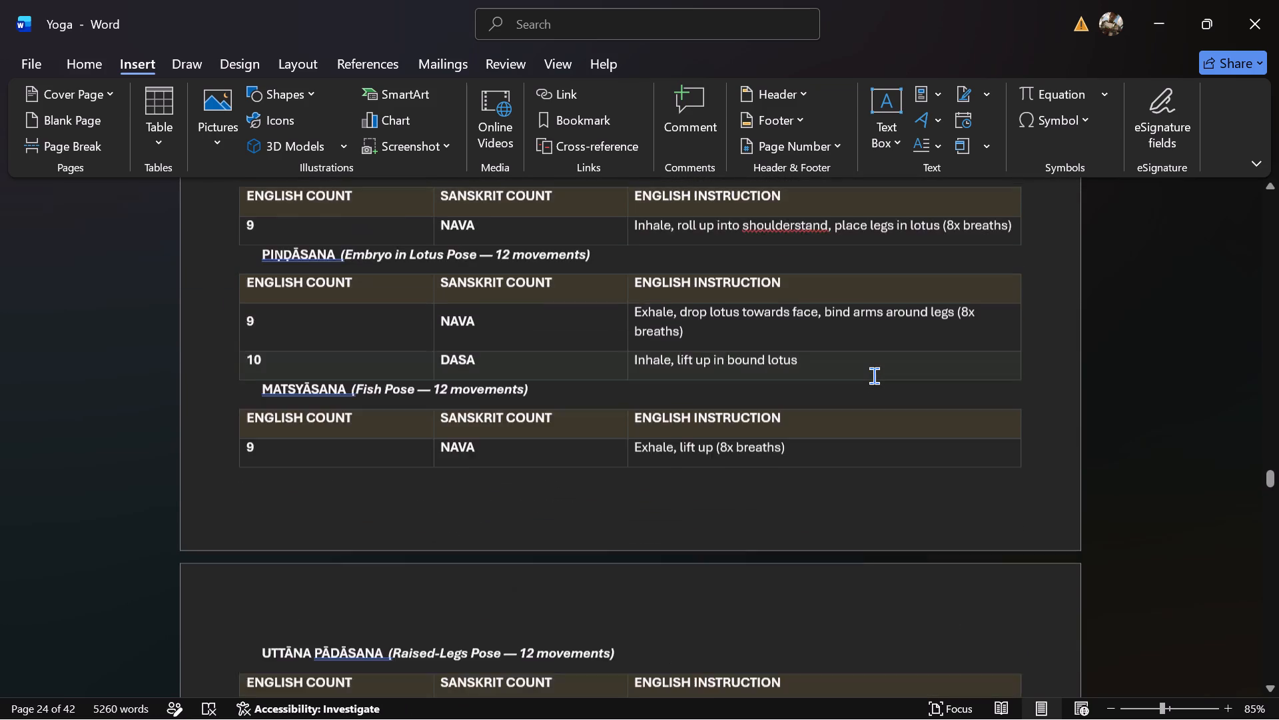
pyautogui.scroll(4, 874, 375)
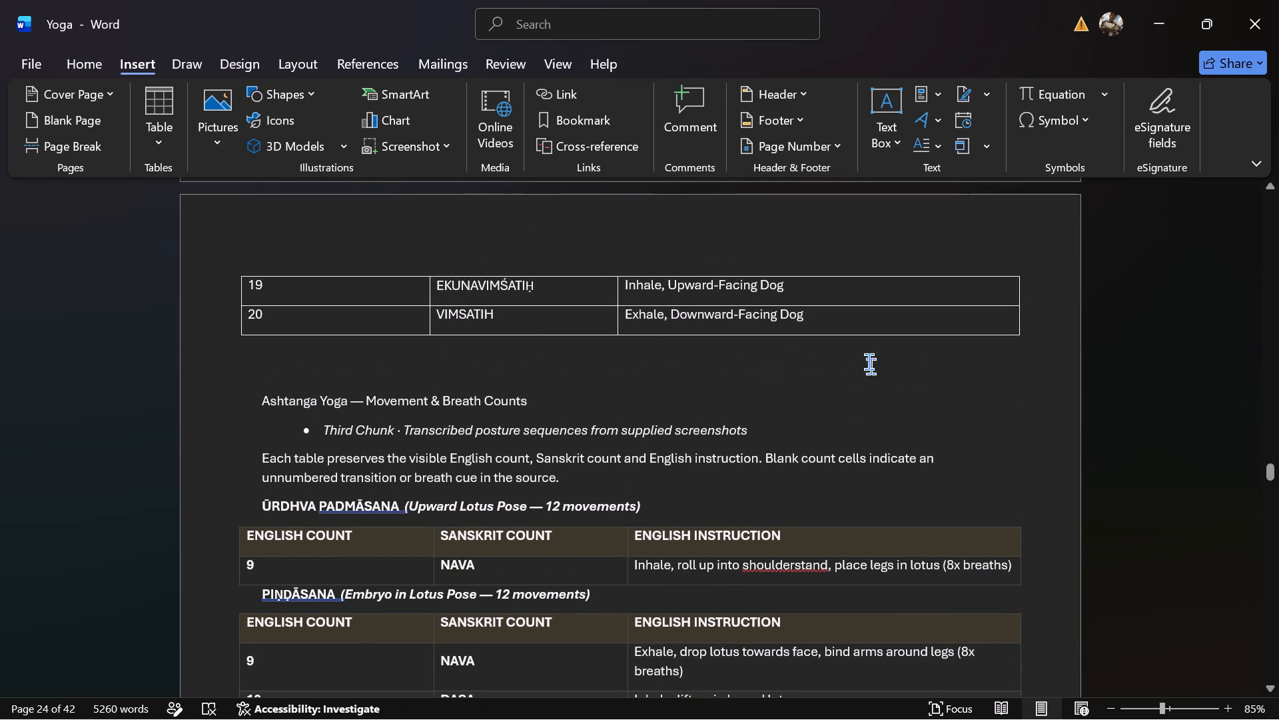
pyautogui.click(836, 361)
pyautogui.press('Return')
pyautogui.press('Return')
pyautogui.press('Return')
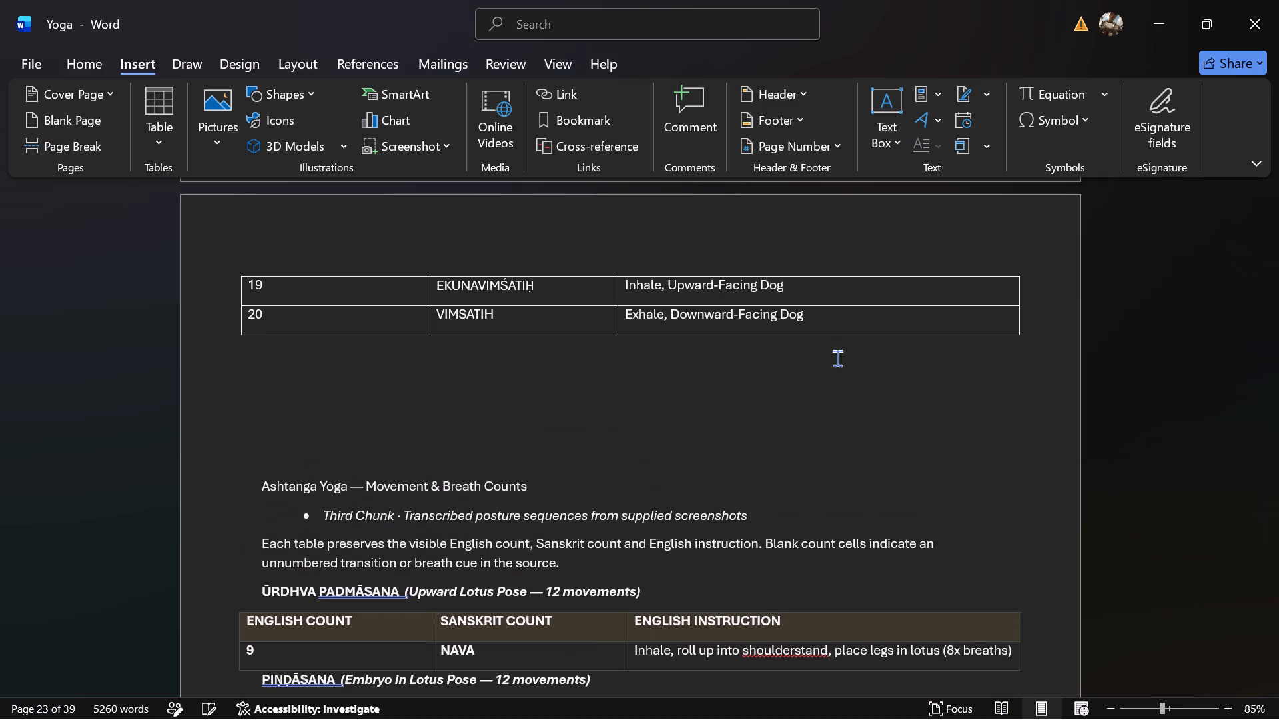
pyautogui.click(539, 379)
pyautogui.press('Return')
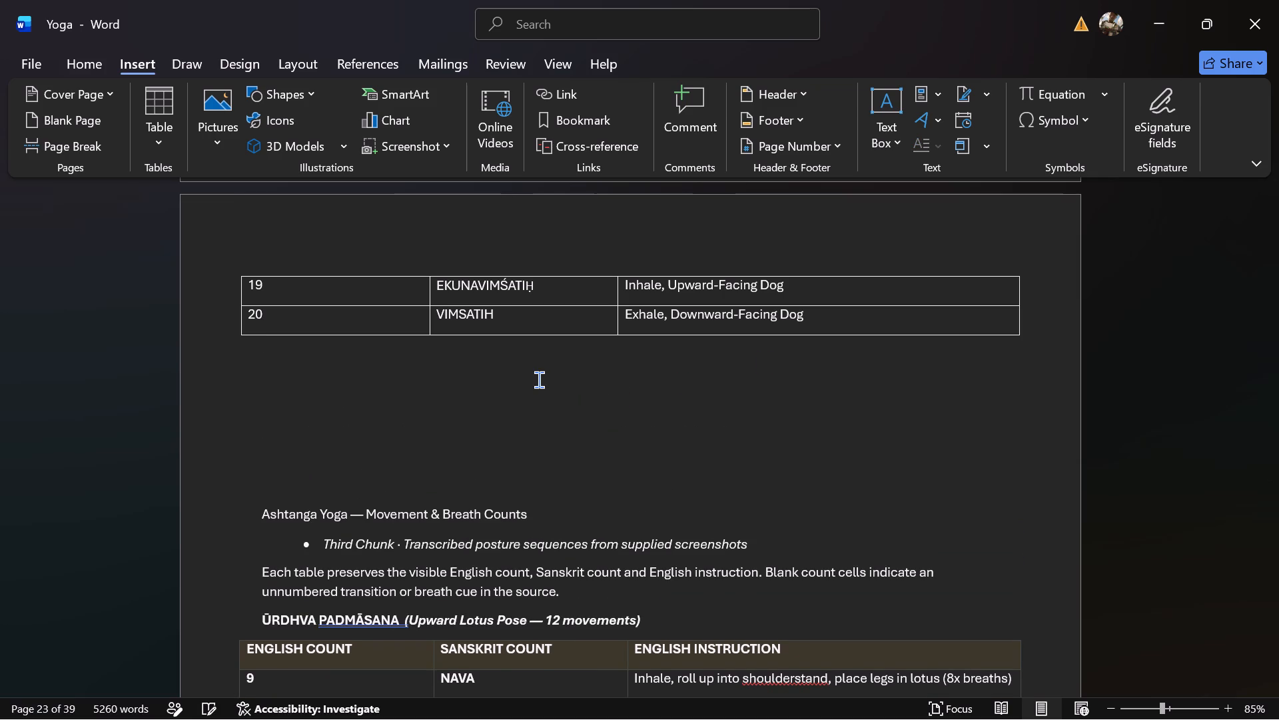
pyautogui.hotkey('ctrl', 'v')
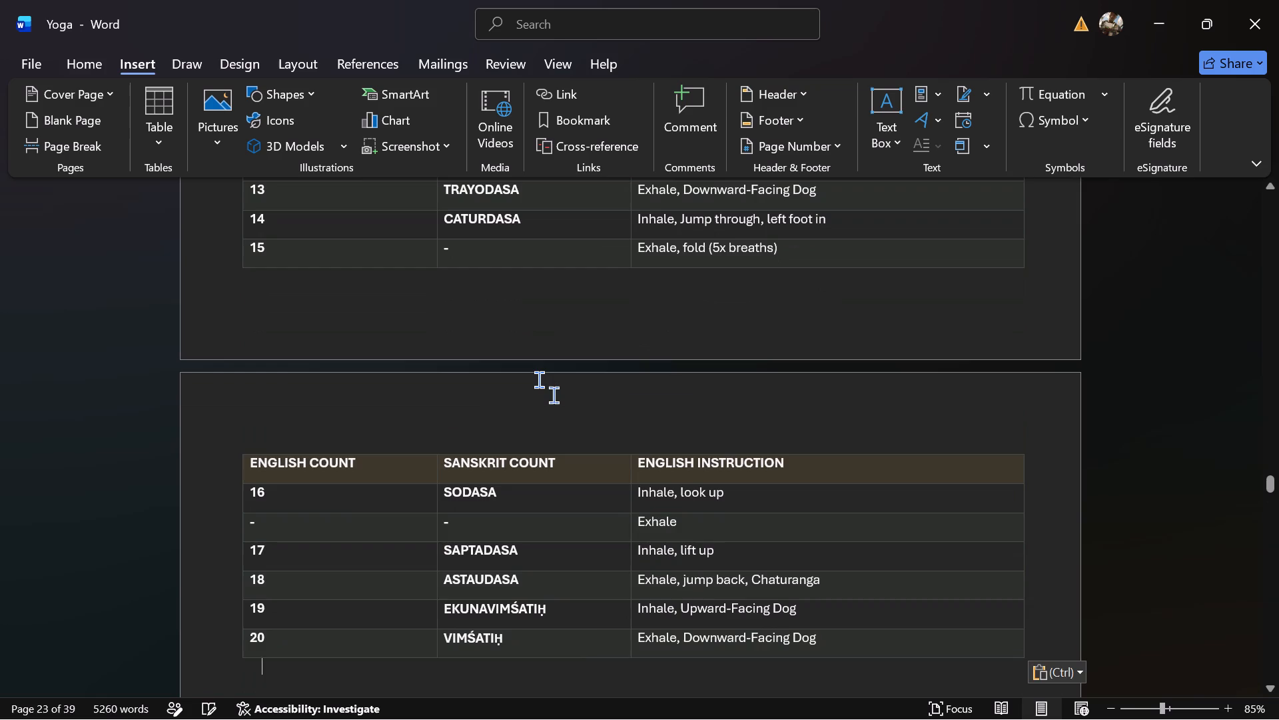
# Check the transition from the Triāṅga Mukha Ēka Pāda Paścimottānāsana table into the relocated Jānu Śīrṣāsana A table.
pyautogui.scroll(8, 539, 379)
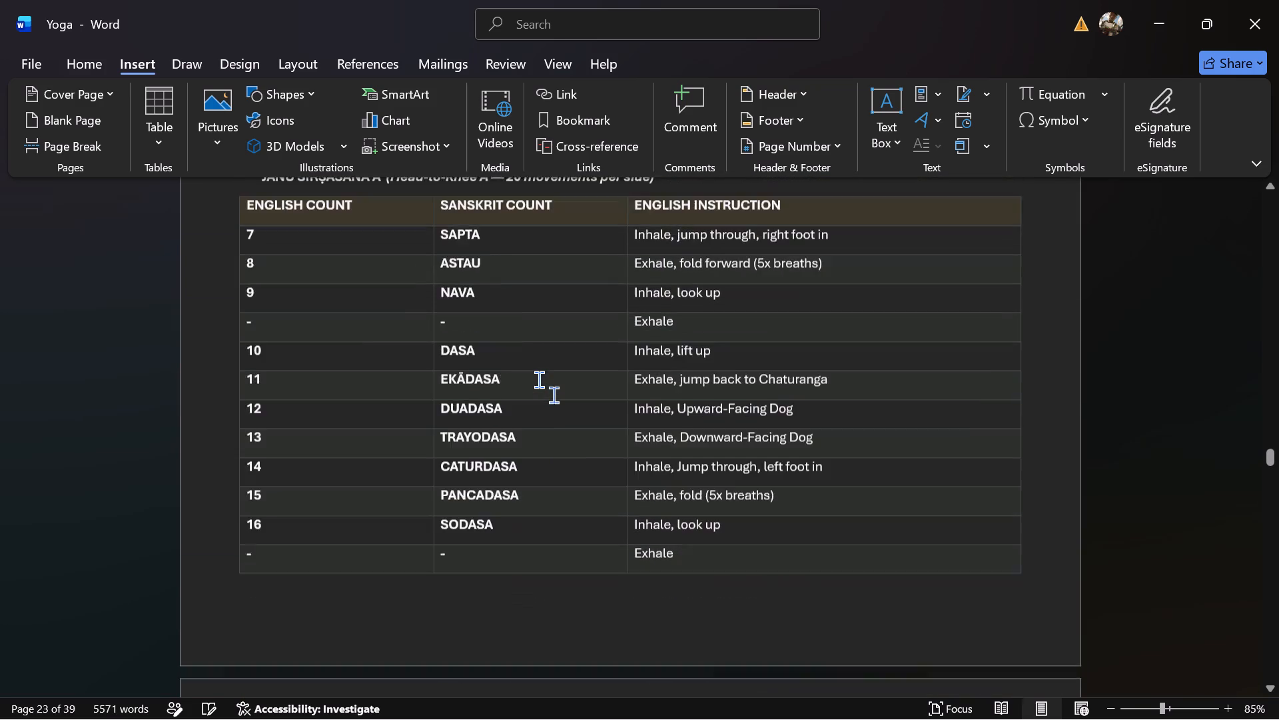
pyautogui.scroll(6, 539, 379)
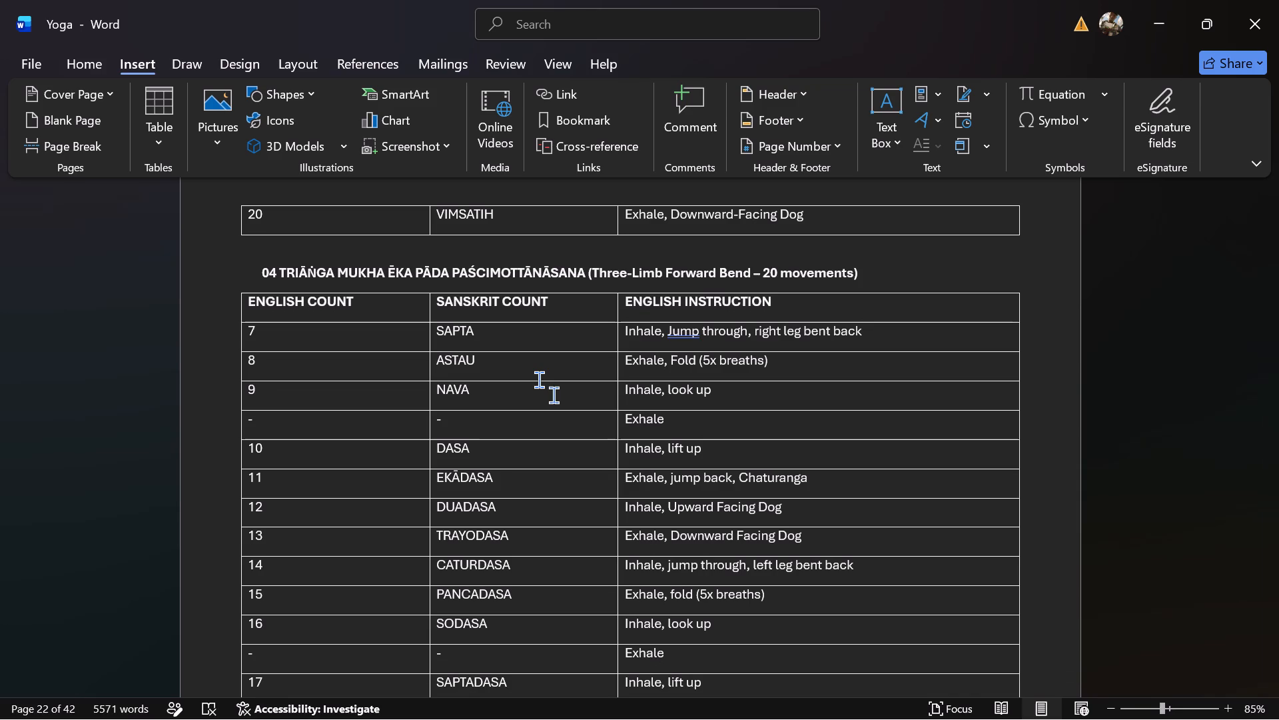
pyautogui.scroll(-3, 539, 379)
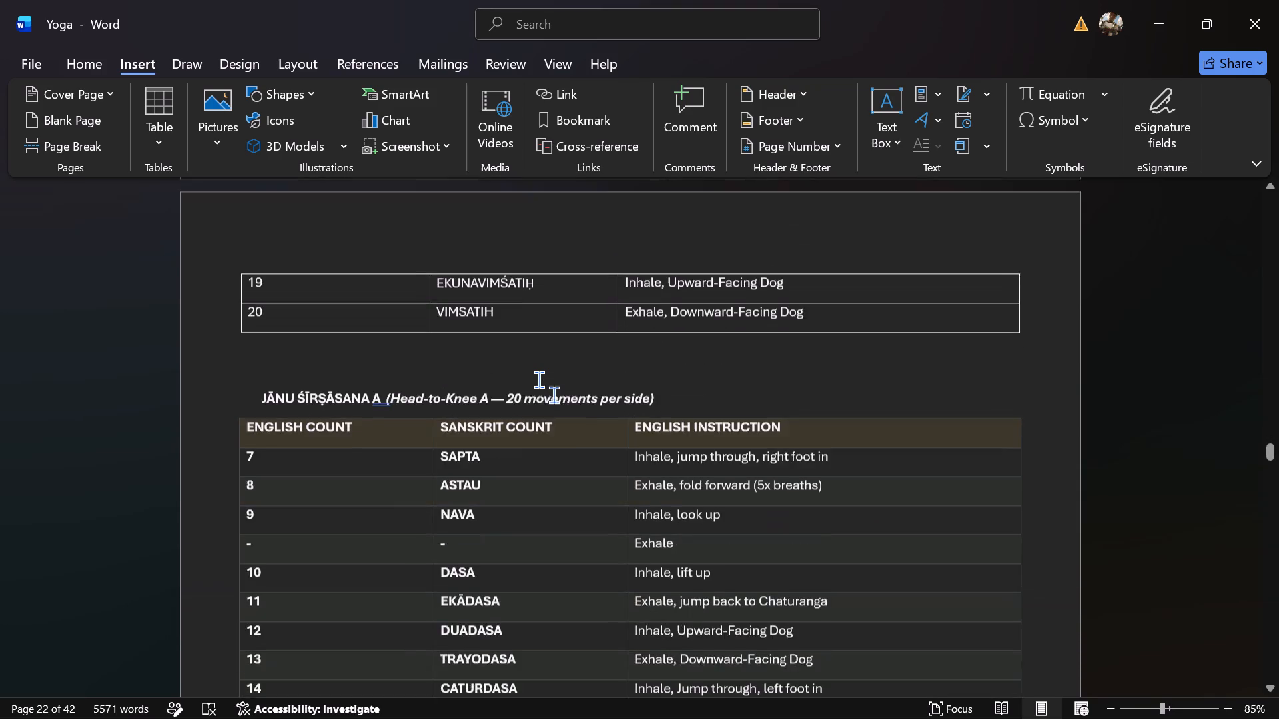
# Insert a blank line between the end of the Jānu Śīrṣāsana A table and the Jānu Śīrṣāsana B heading.
pyautogui.scroll(-1, 539, 379)
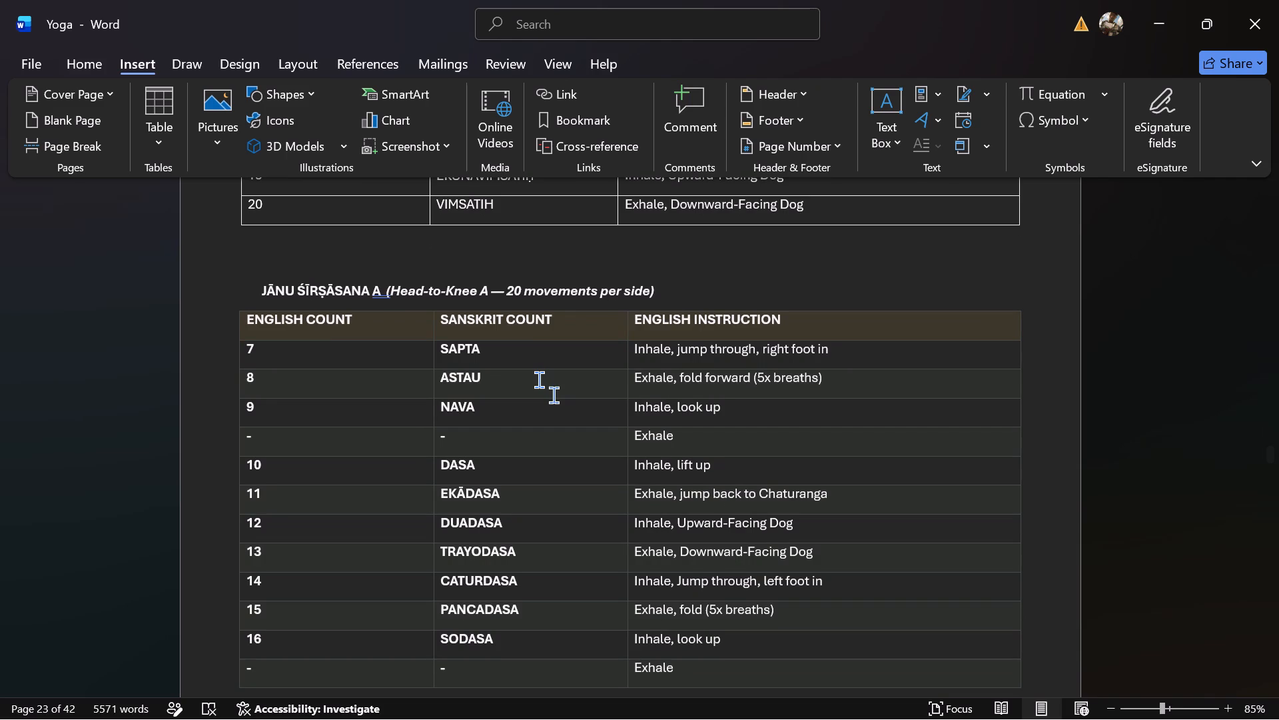
pyautogui.scroll(-4, 544, 384)
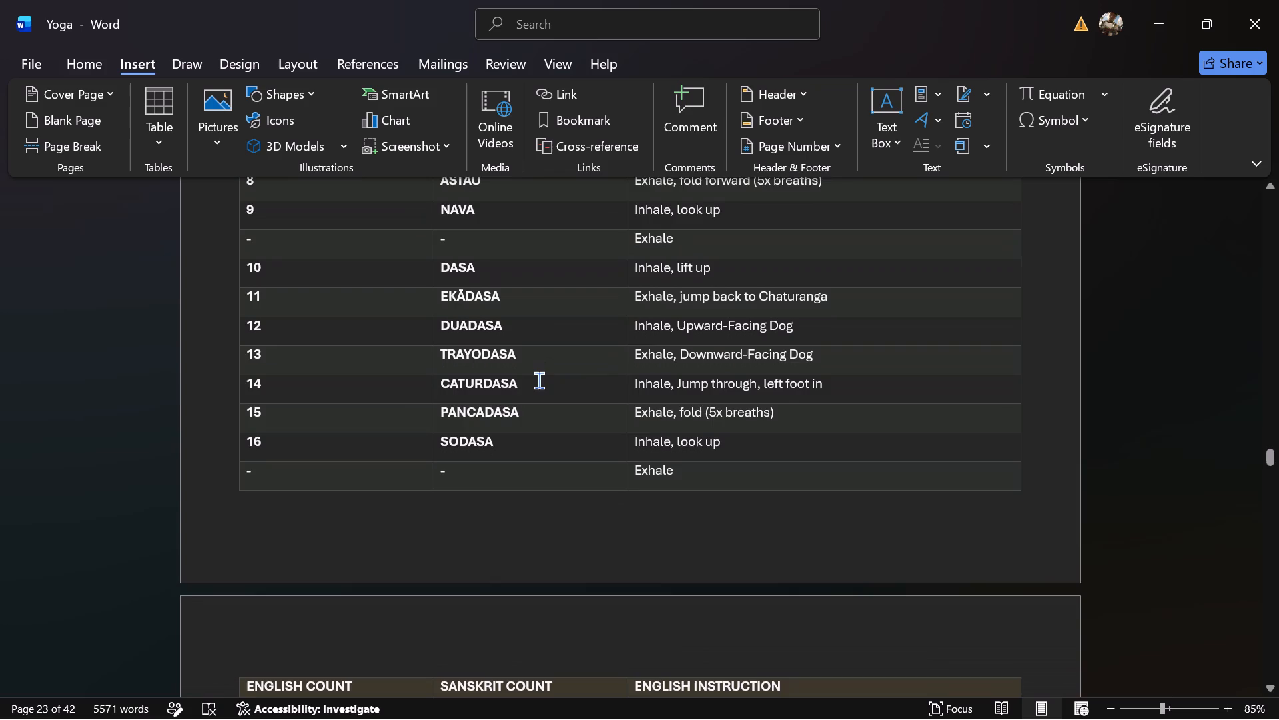
pyautogui.scroll(-1, 539, 380)
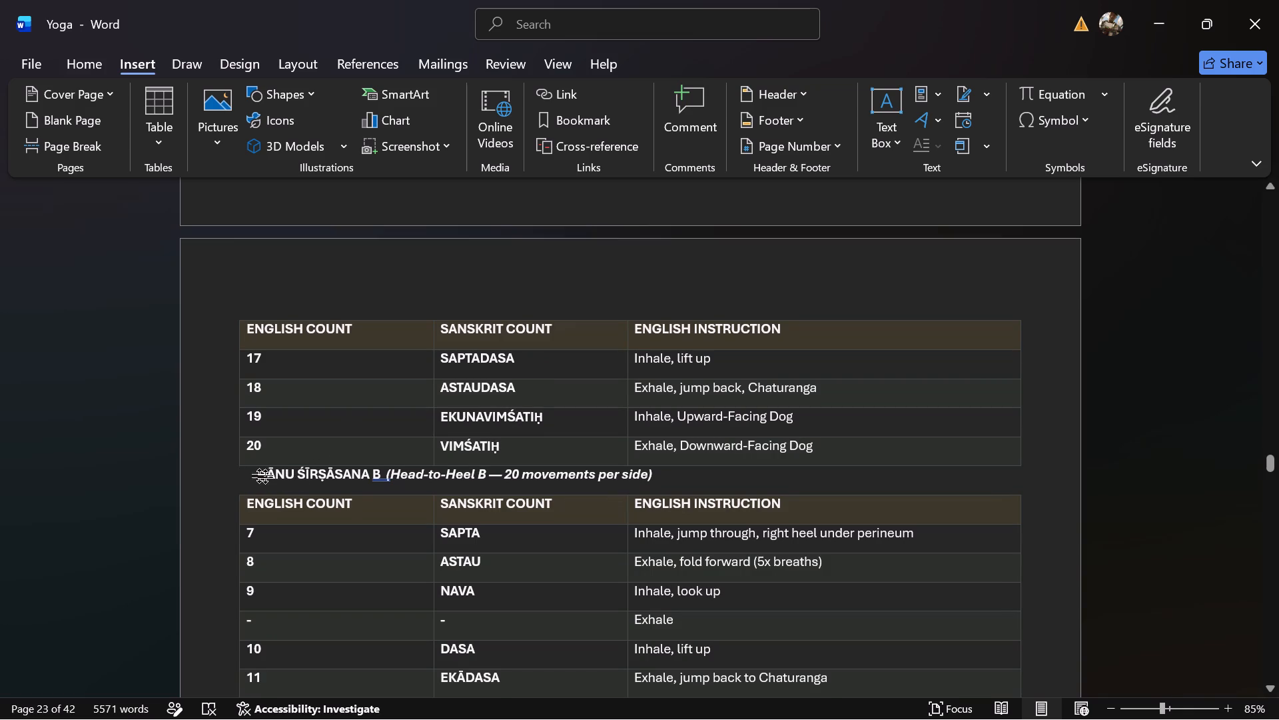
pyautogui.click(340, 471)
pyautogui.click(261, 473)
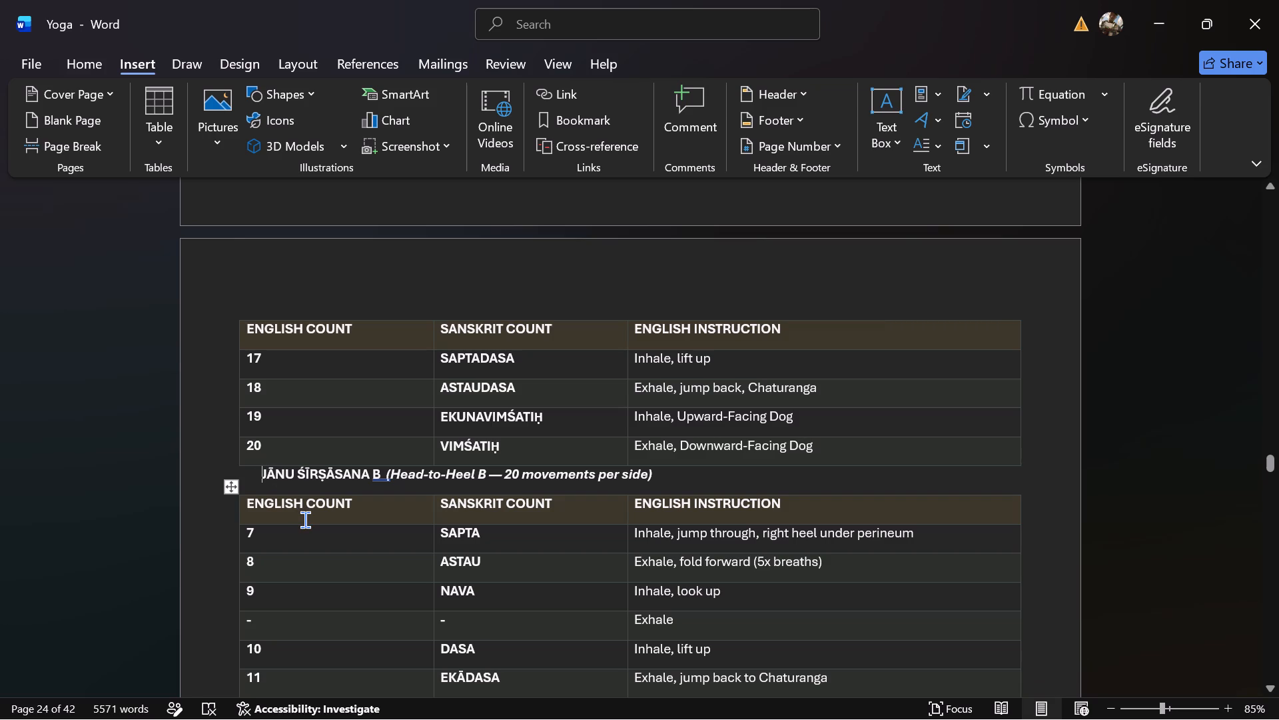
pyautogui.press('Return')
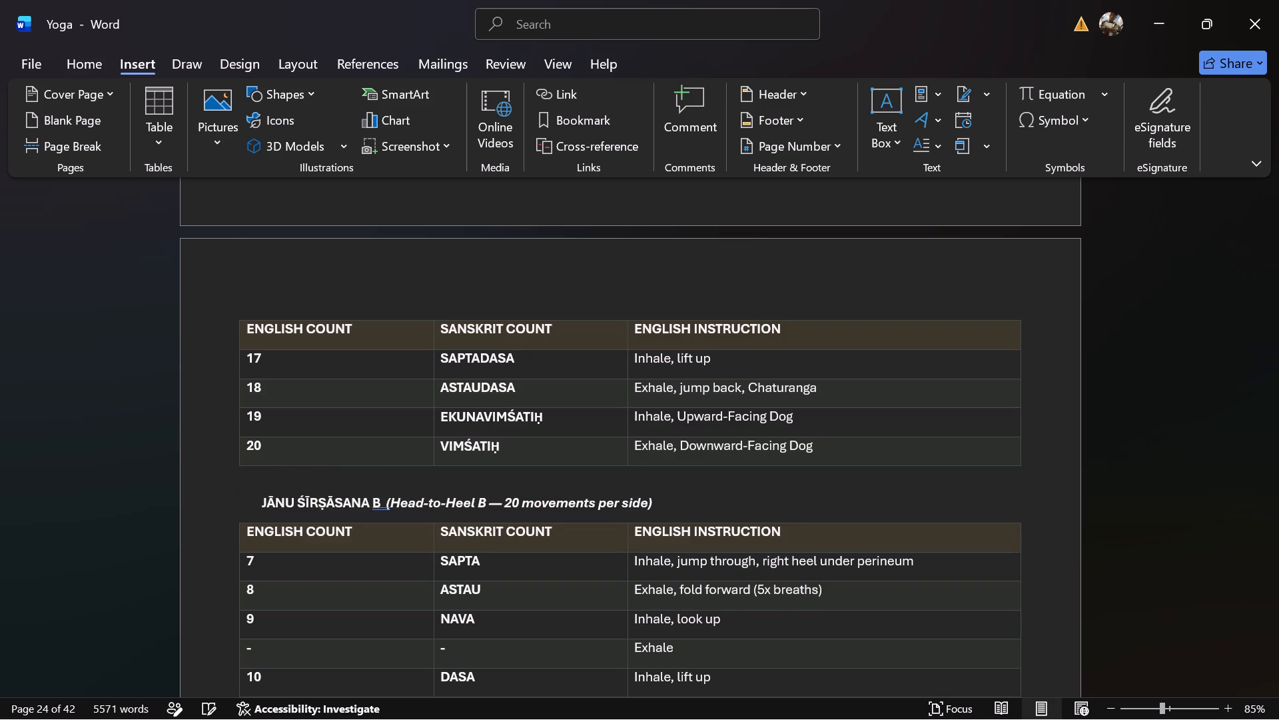
# Insert a blank line between the end of the Jānu Śīrṣāsana B table and the Jānu Śīrṣāsana C heading.
pyautogui.scroll(-1, 414, 471)
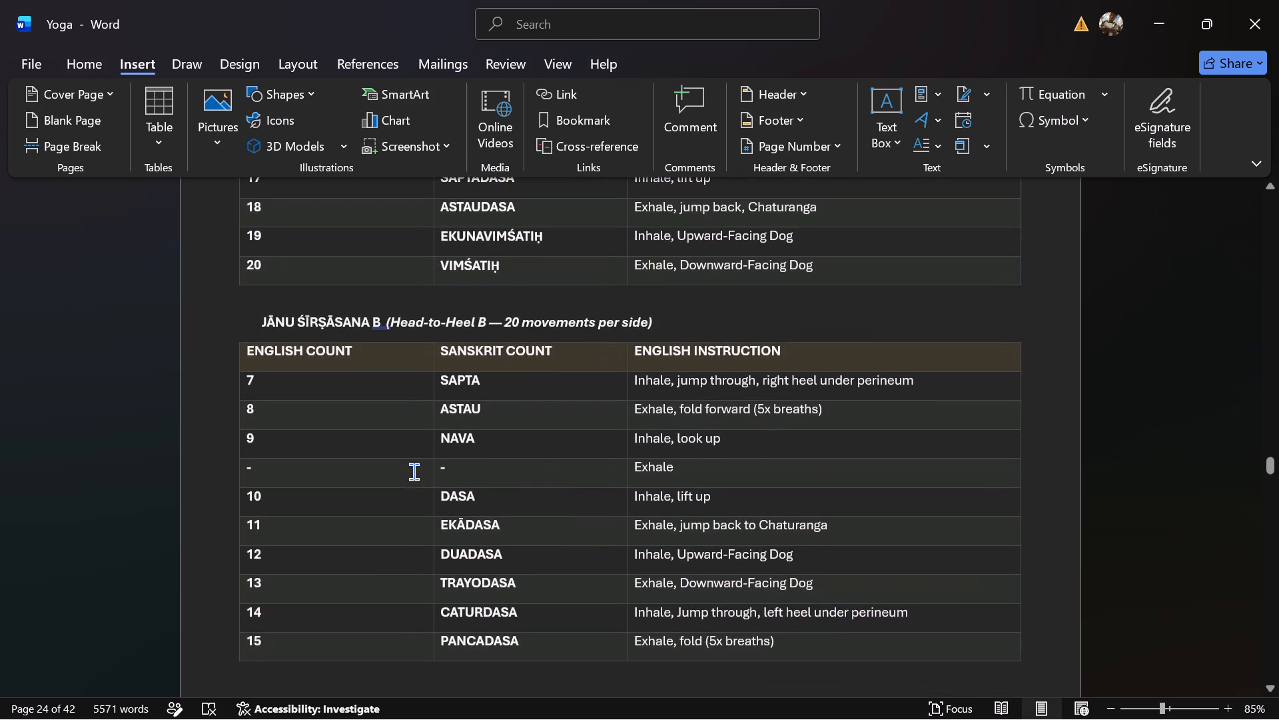
pyautogui.scroll(-4, 414, 471)
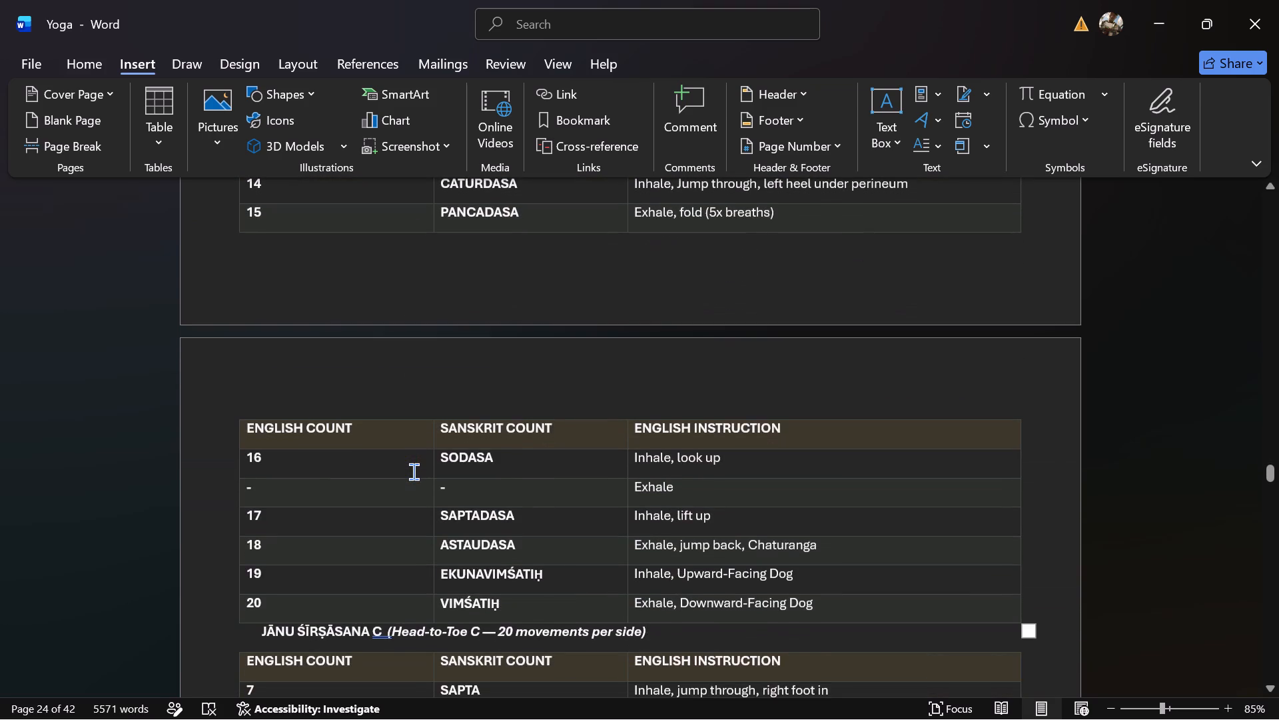
pyautogui.scroll(-2, 414, 471)
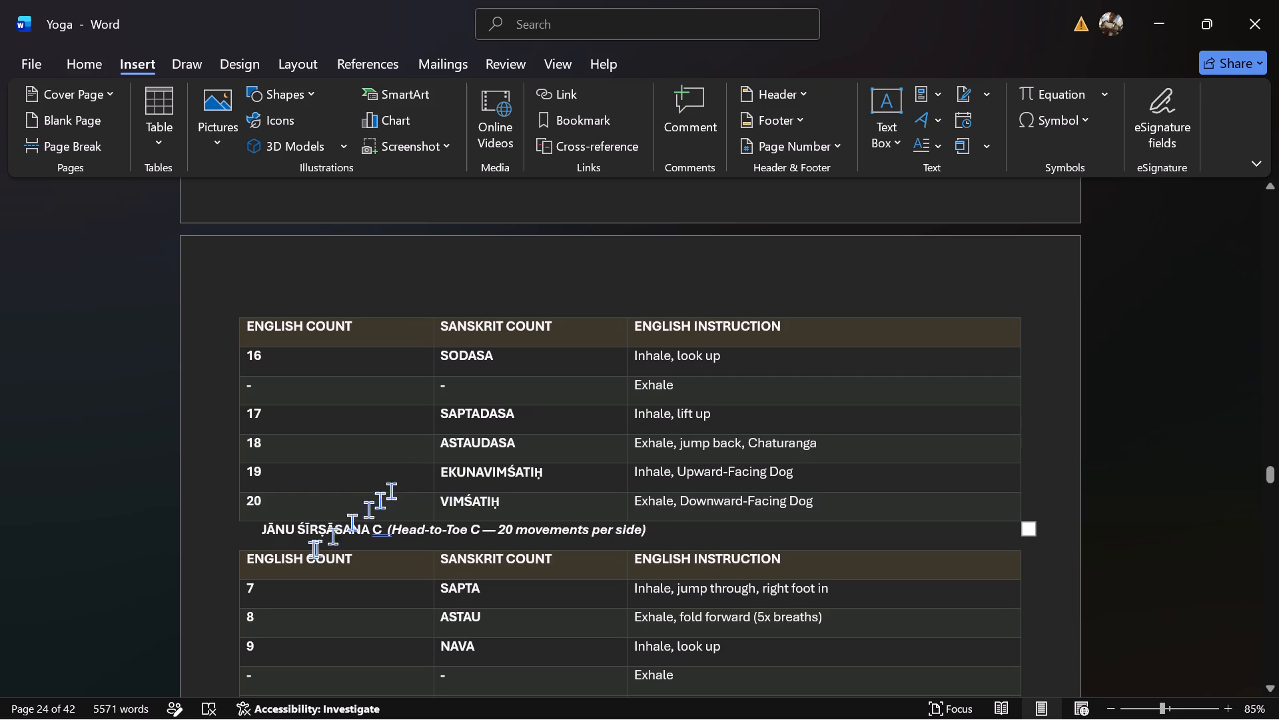
pyautogui.click(259, 528)
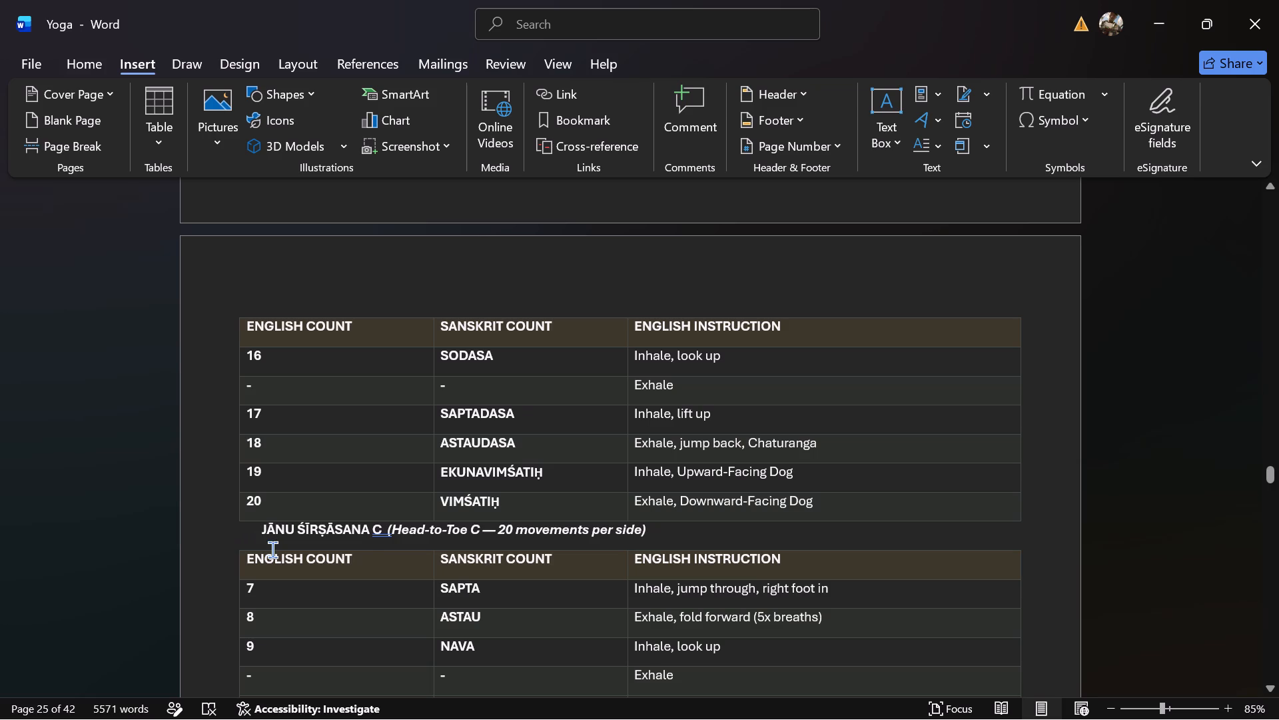
pyautogui.press('Return')
# Save the Yoga document.
pyautogui.scroll(-3, 502, 508)
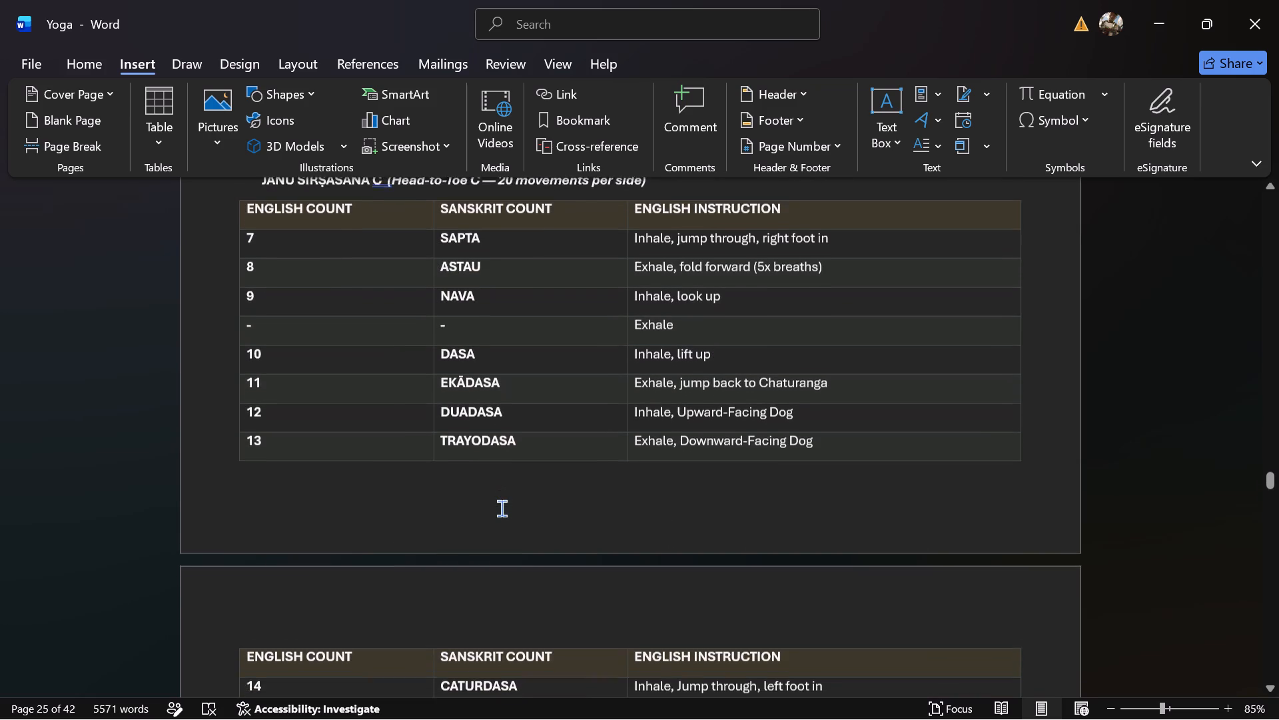
pyautogui.scroll(-2, 461, 585)
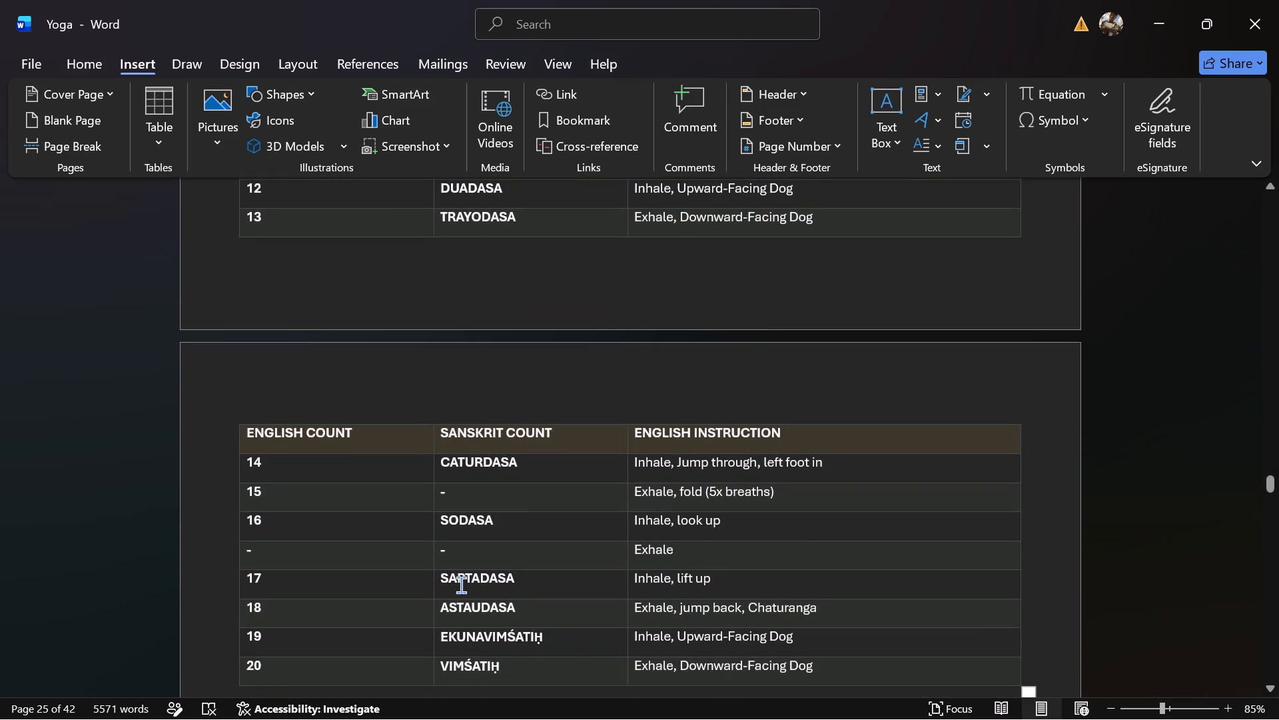
pyautogui.hotkey('ctrl', 's')
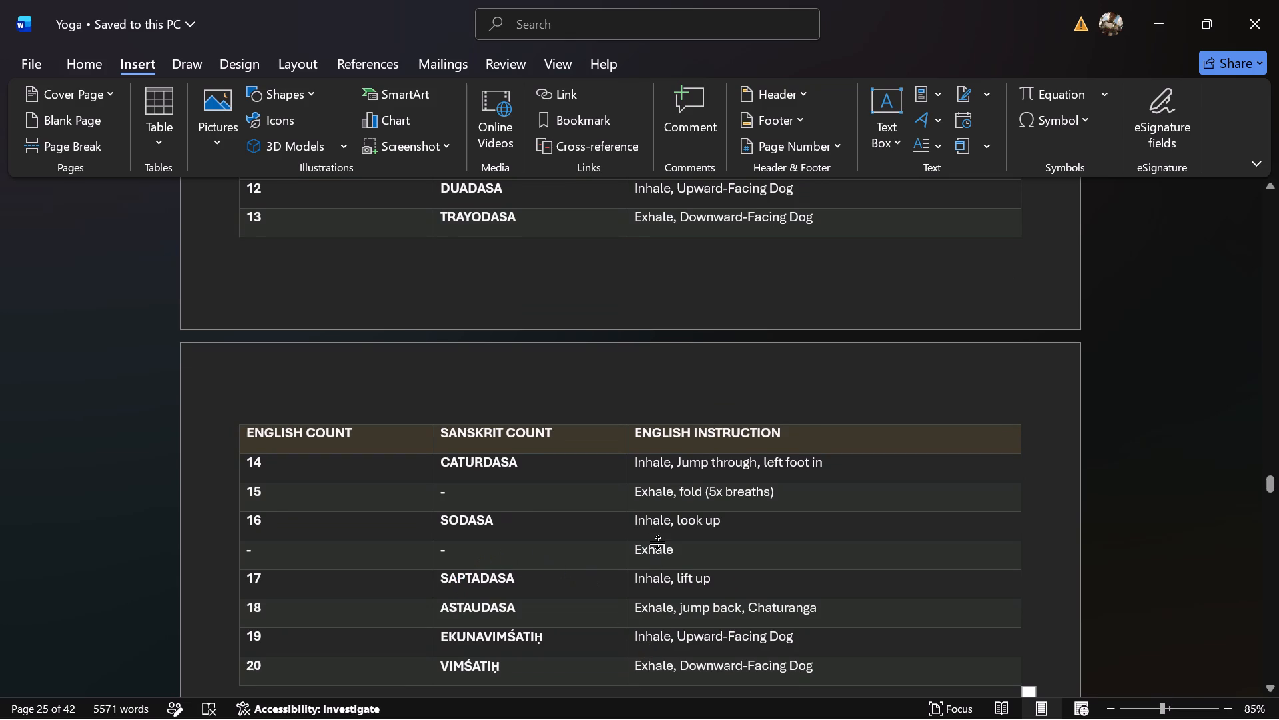
# Delete the Third Chunk introduction, from its Ashtanga Yoga title through the explanatory paragraph, plus one blank line above the Ūrdhva Padmāsana heading.
pyautogui.scroll(-4, 657, 542)
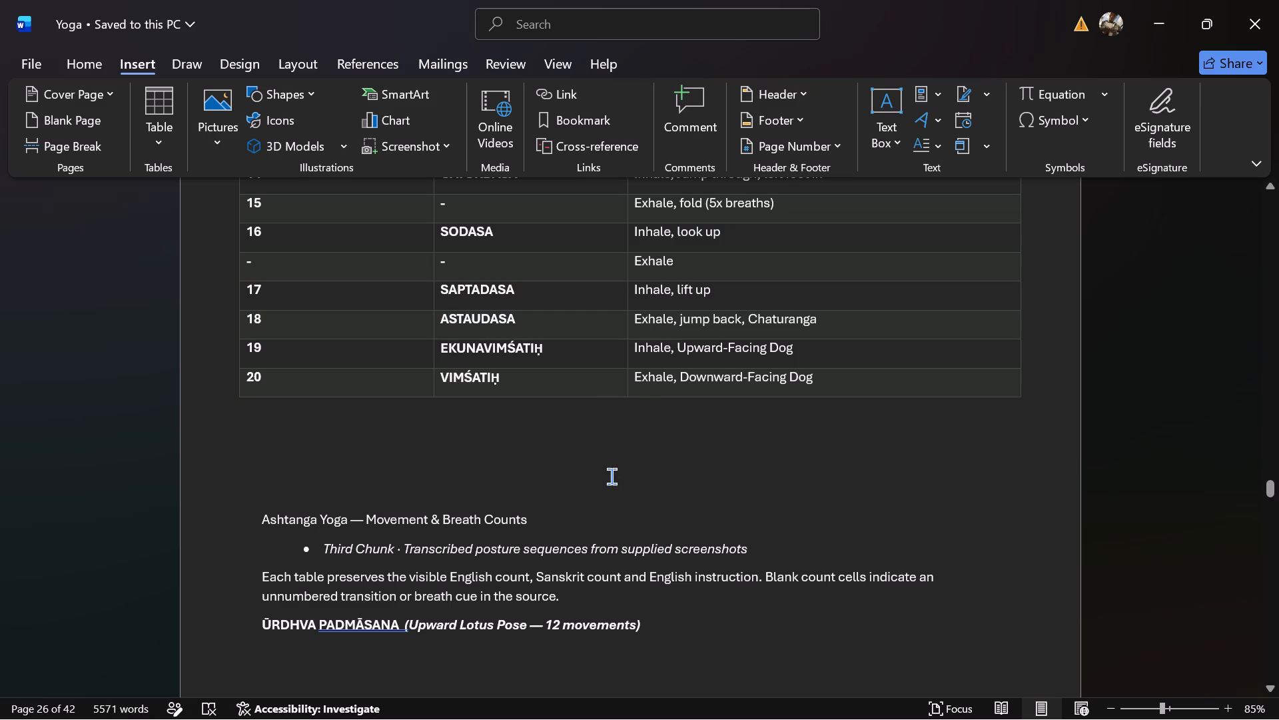
pyautogui.scroll(-1, 612, 476)
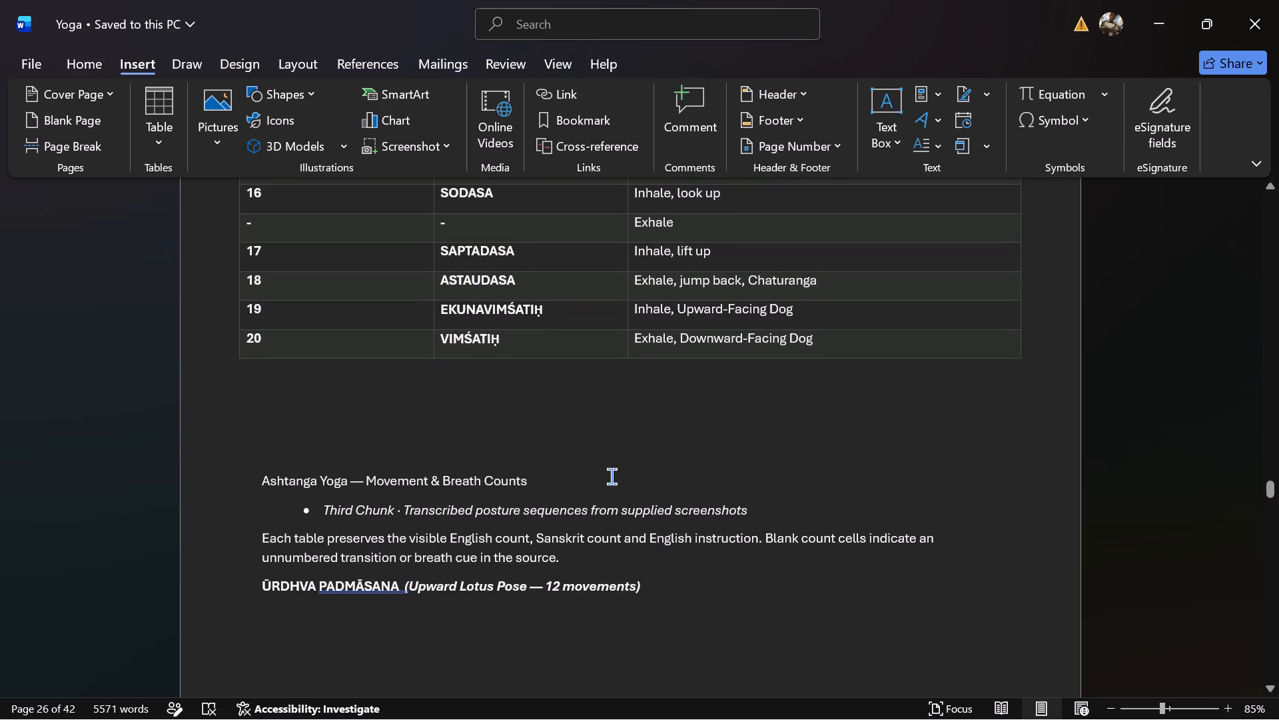
pyautogui.scroll(-1, 612, 476)
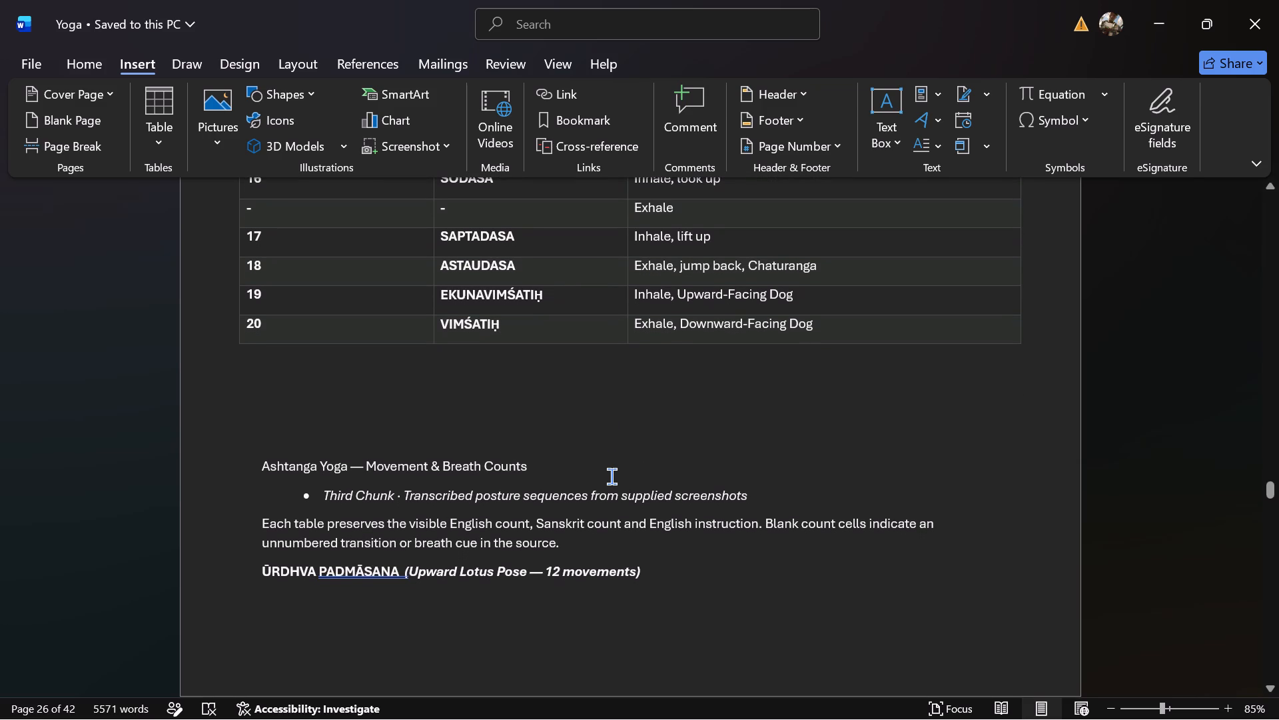
pyautogui.scroll(-1, 612, 476)
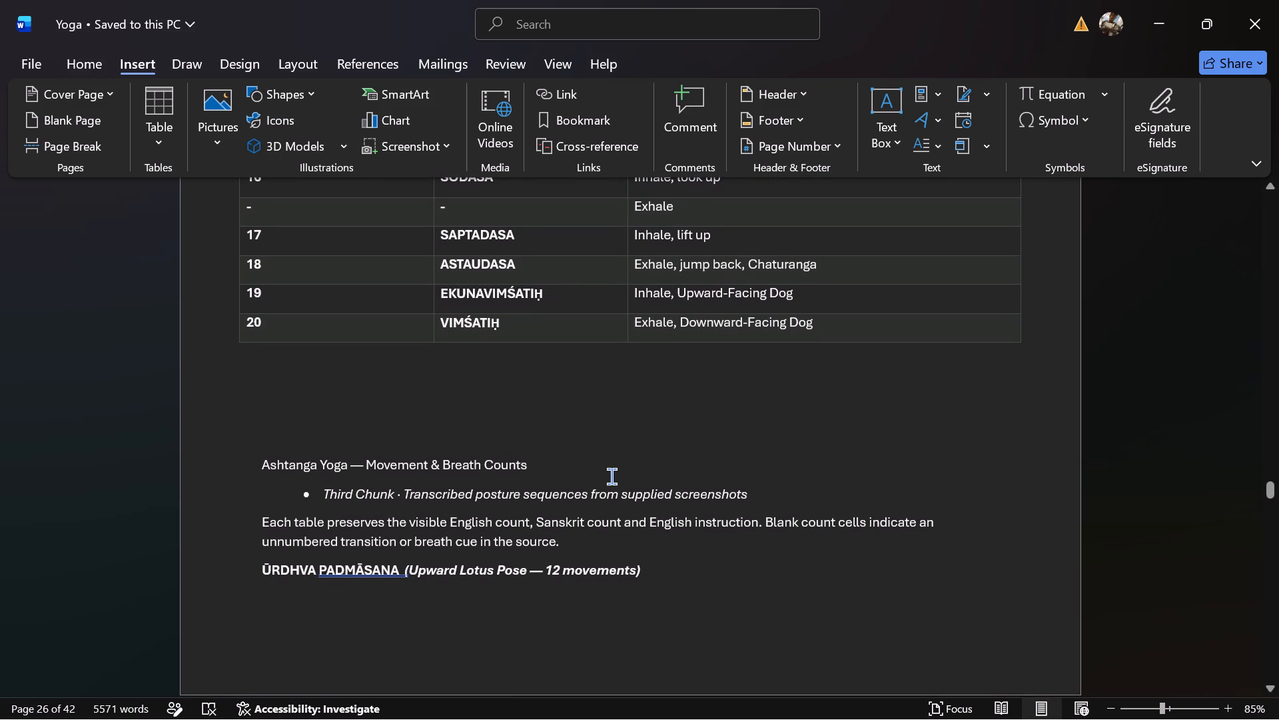
pyautogui.scroll(-1, 612, 476)
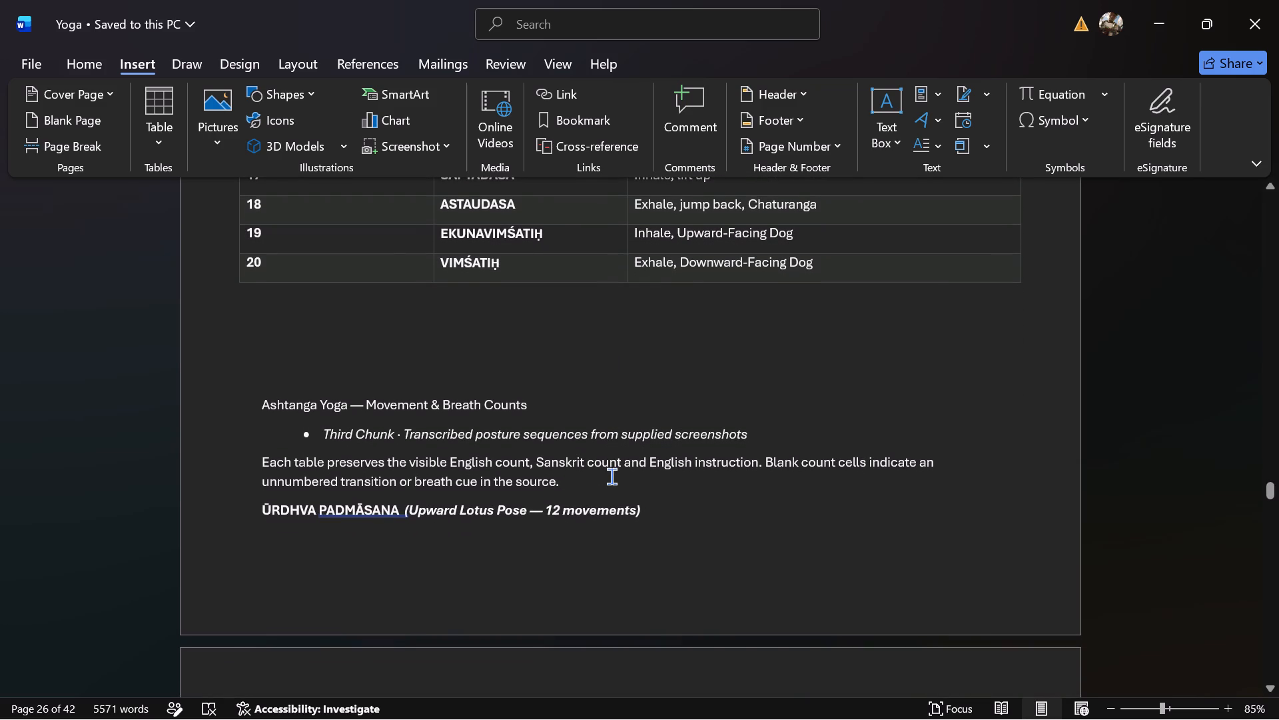
pyautogui.scroll(-1, 612, 476)
pyautogui.moveTo(565, 476); pyautogui.dragTo(466, 430)
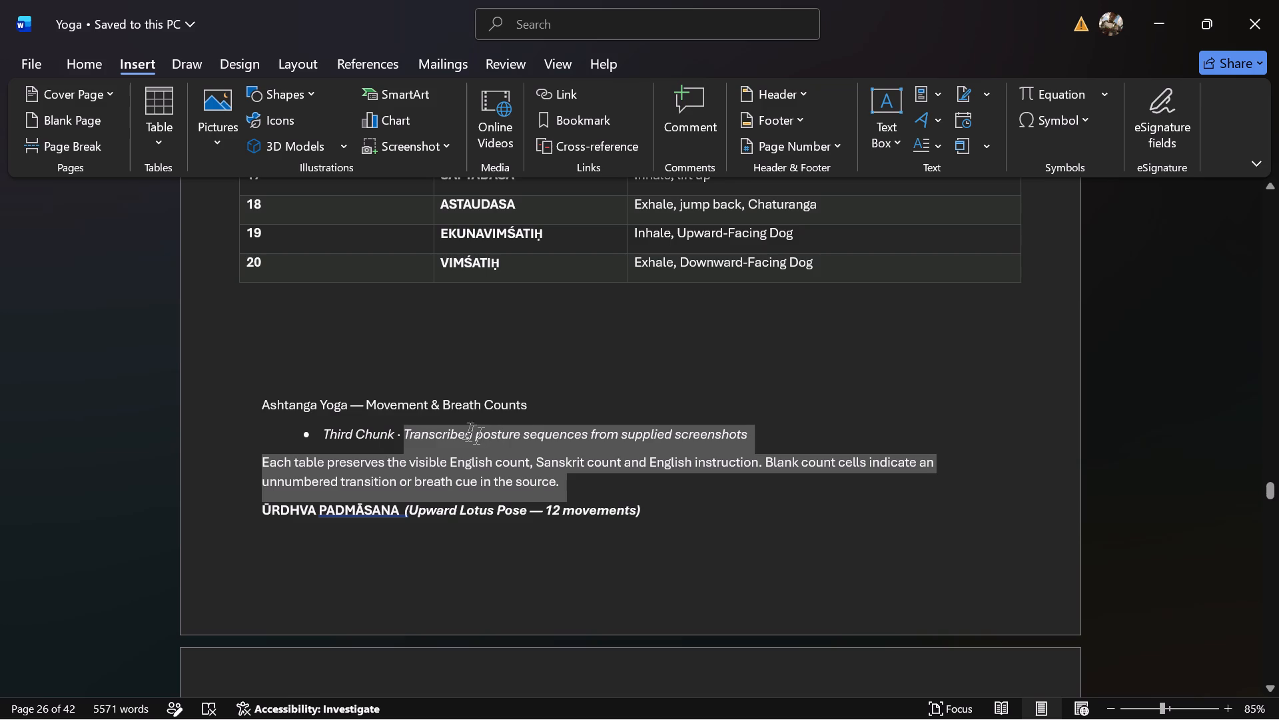
pyautogui.moveTo(466, 430); pyautogui.dragTo(252, 412)
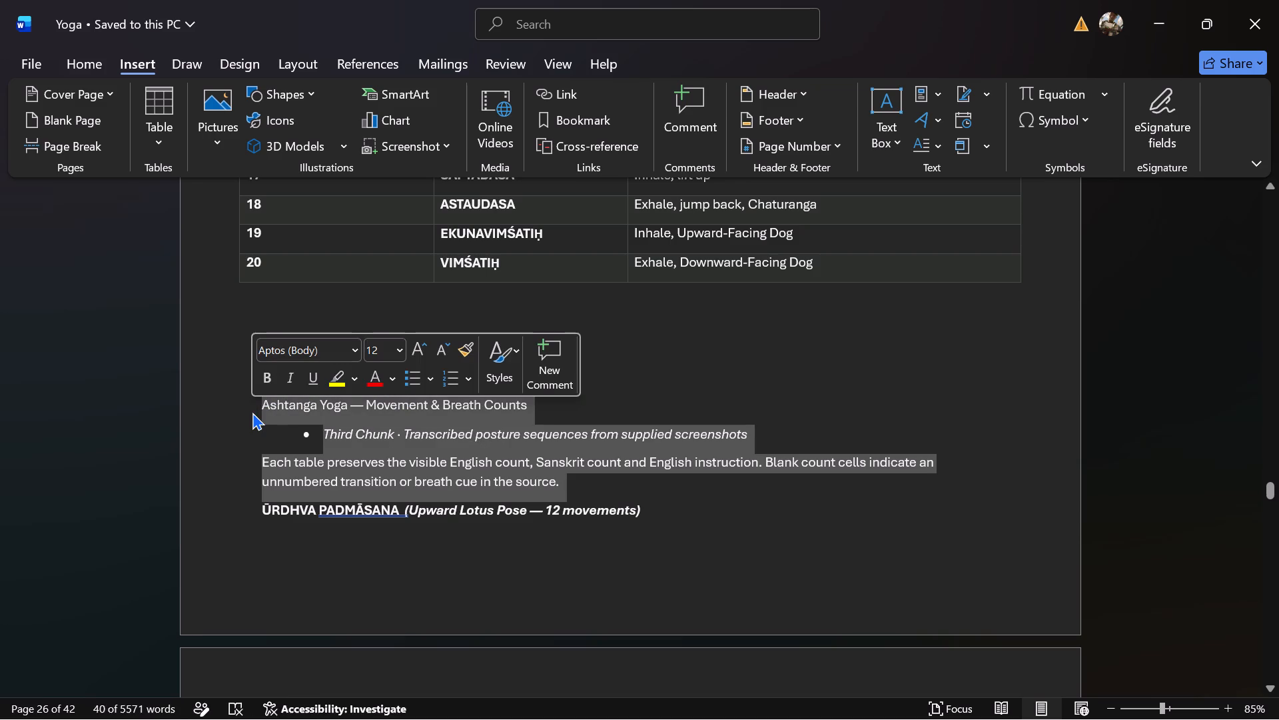
pyautogui.press('BackSpace')
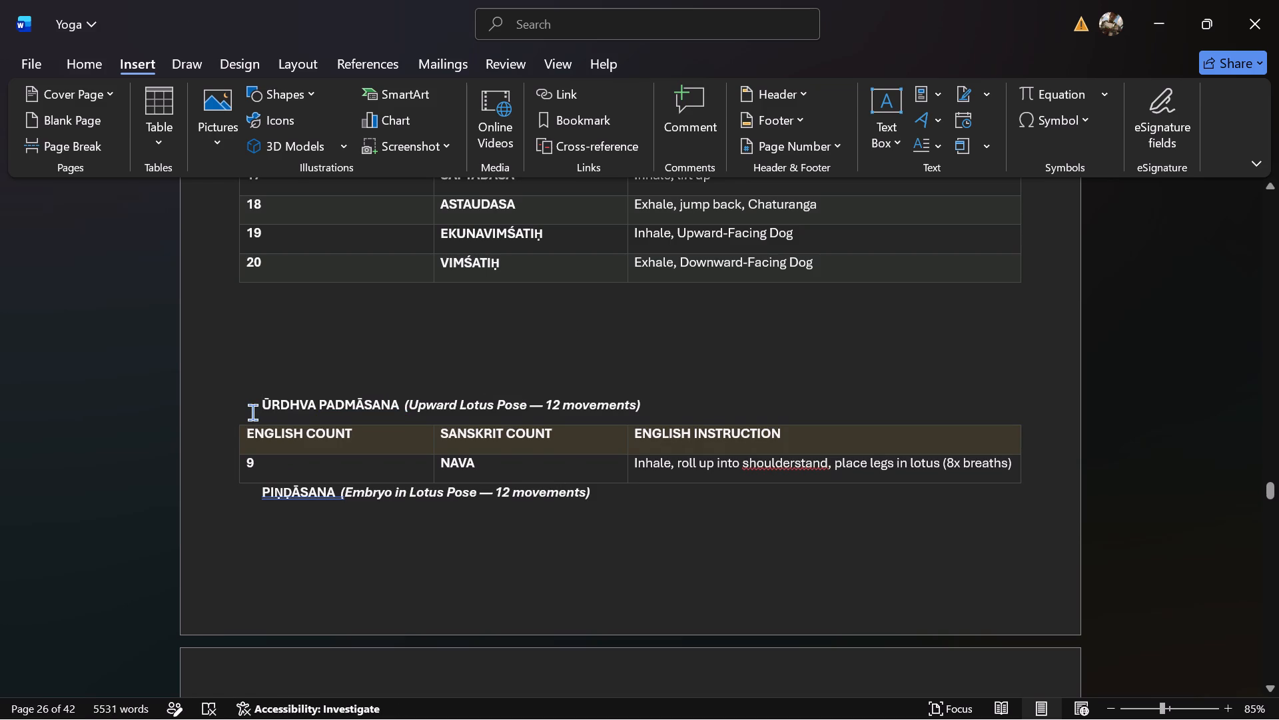
pyautogui.press('BackSpace')
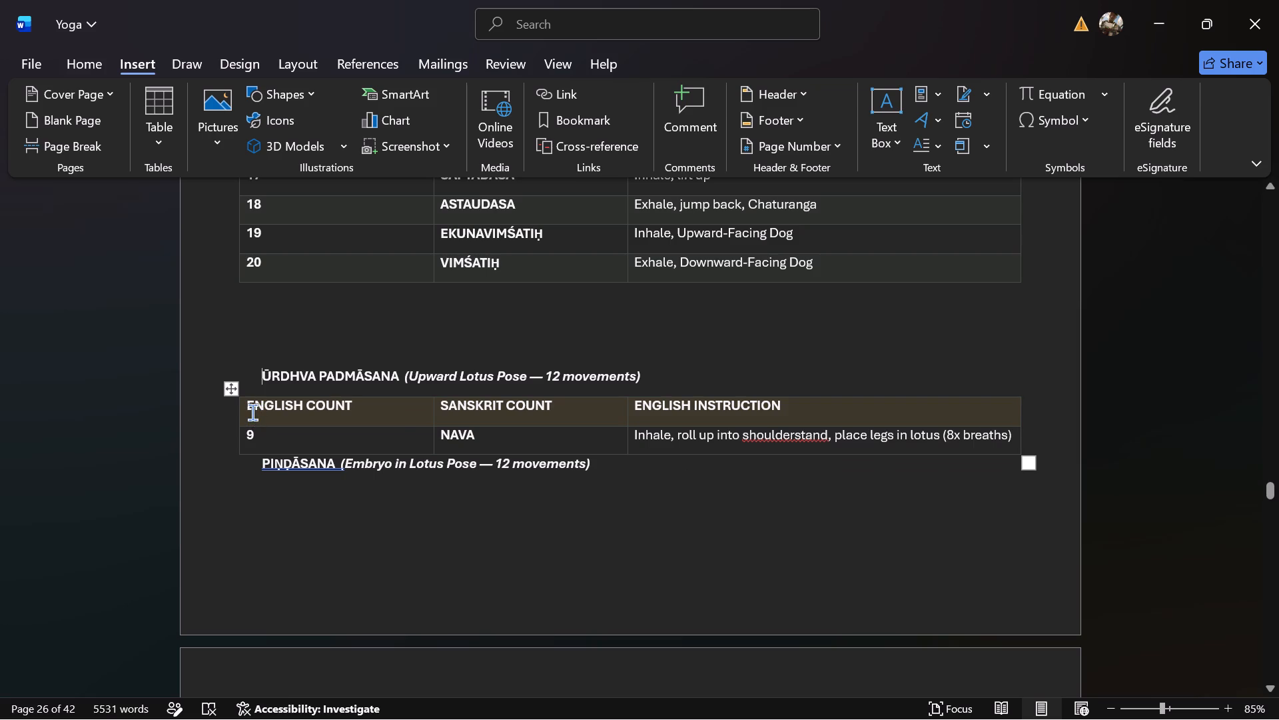
# Insert four blank lines before the Marīchyāsana A heading to move it and its table to the top of the next page.
pyautogui.scroll(-2, 252, 412)
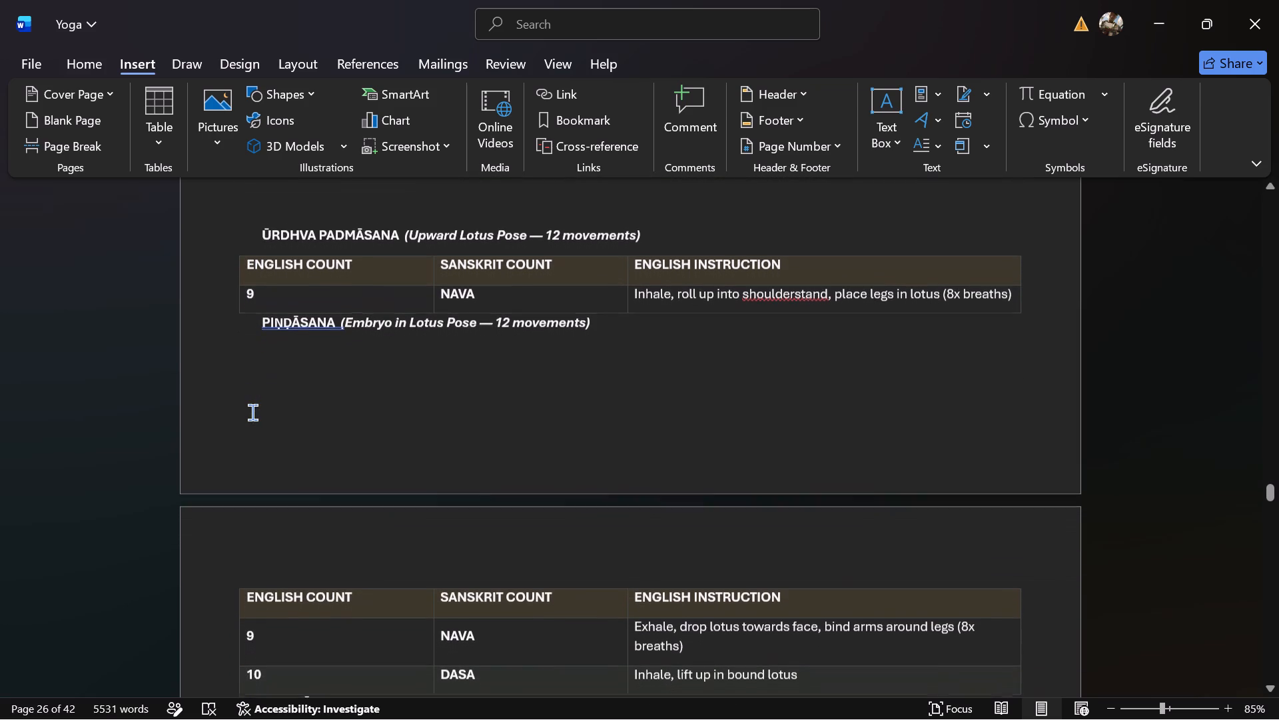
pyautogui.scroll(-1, 252, 412)
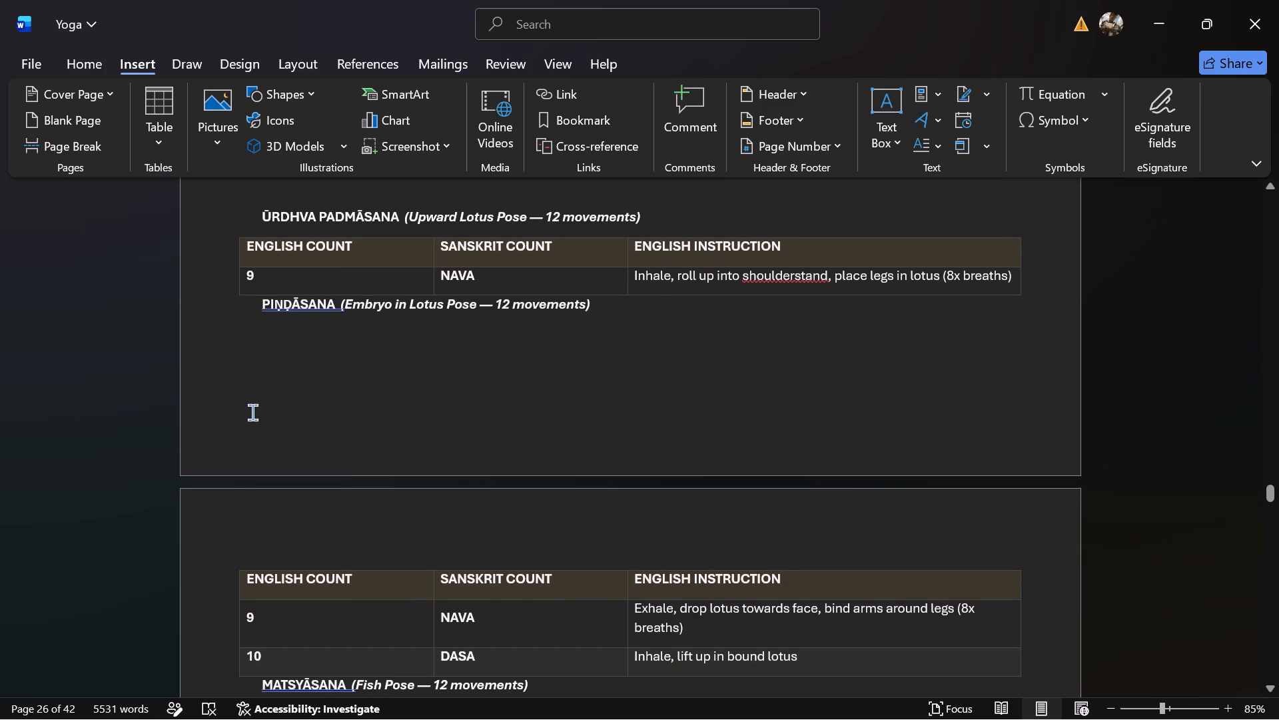
pyautogui.scroll(-1, 252, 412)
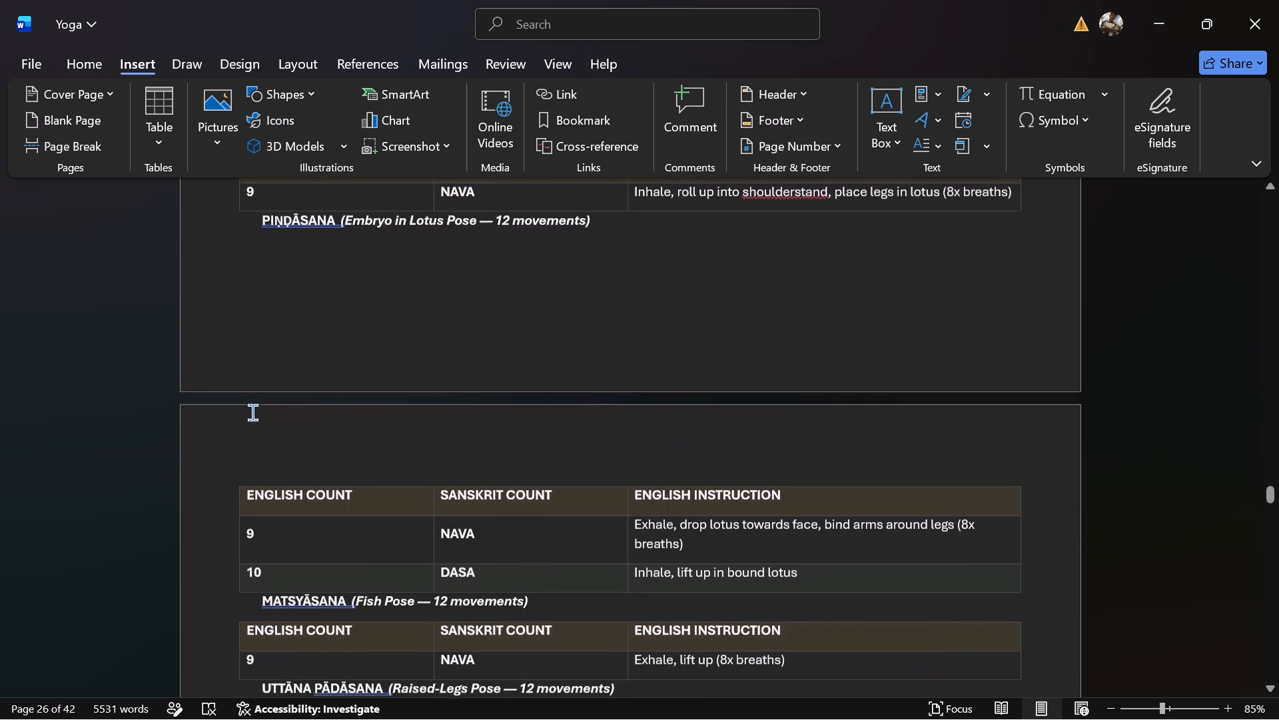
pyautogui.scroll(-1, 252, 412)
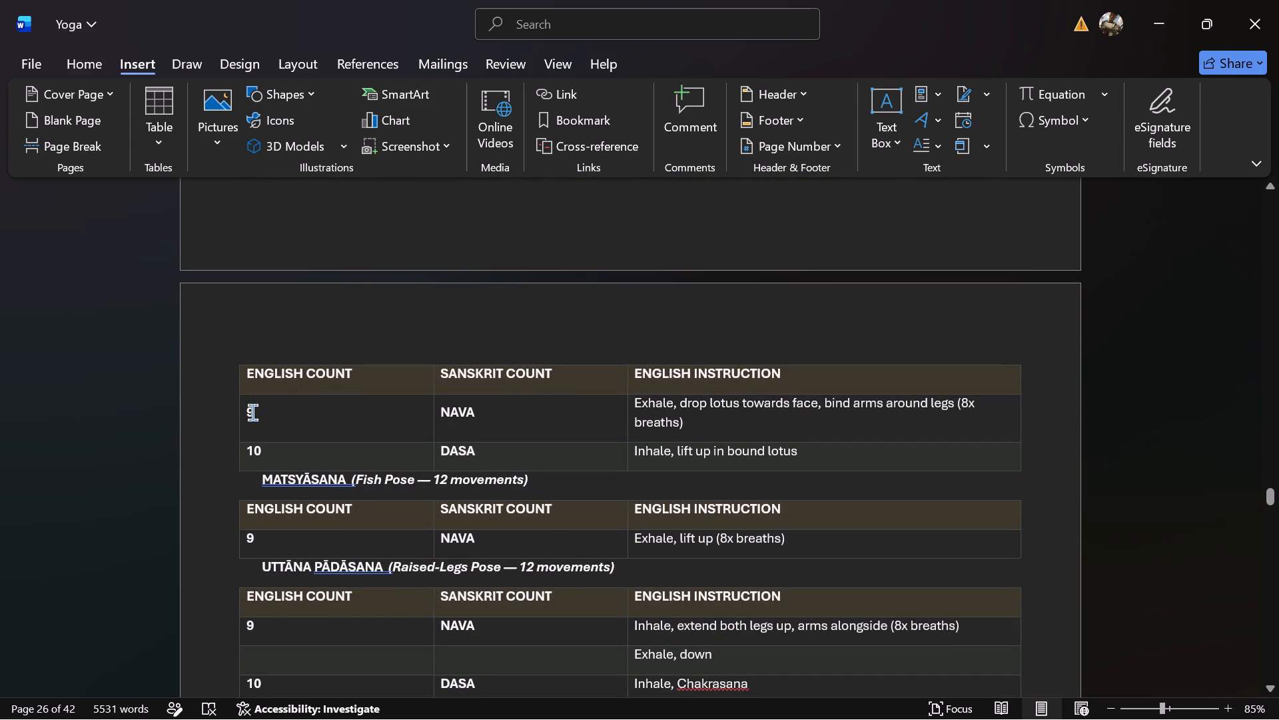
pyautogui.scroll(-1, 252, 412)
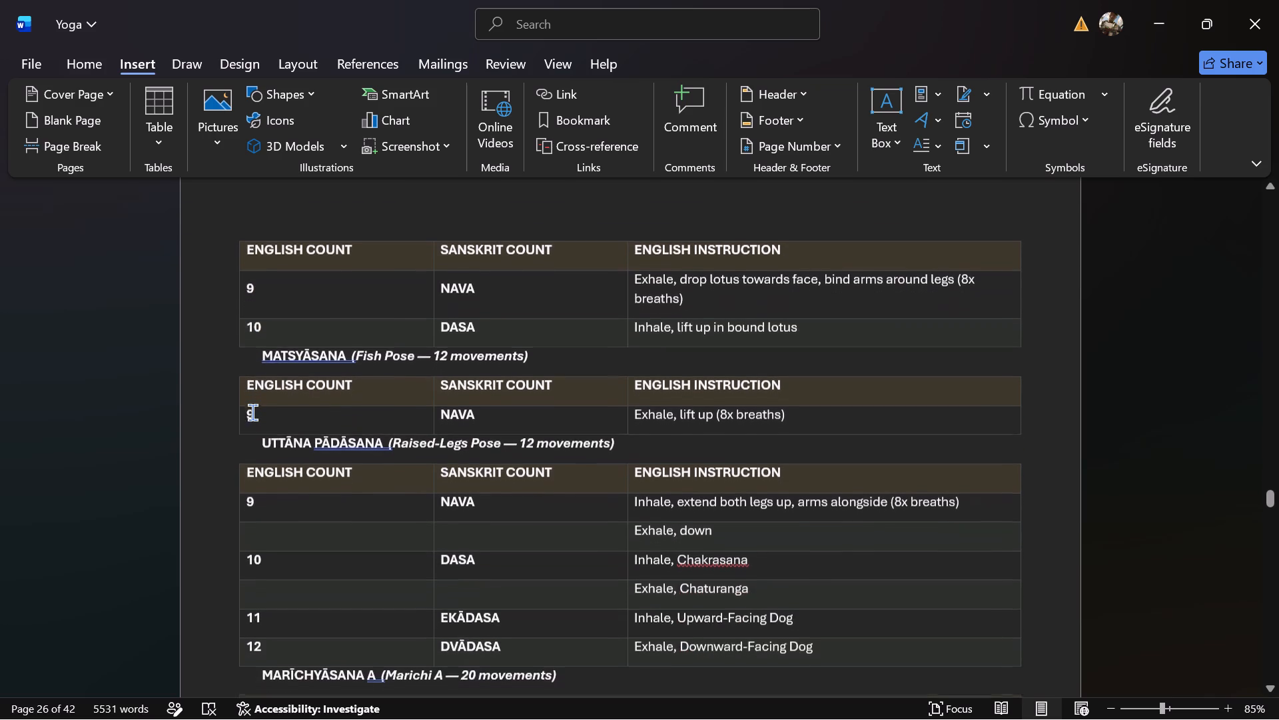
pyautogui.scroll(-1, 252, 412)
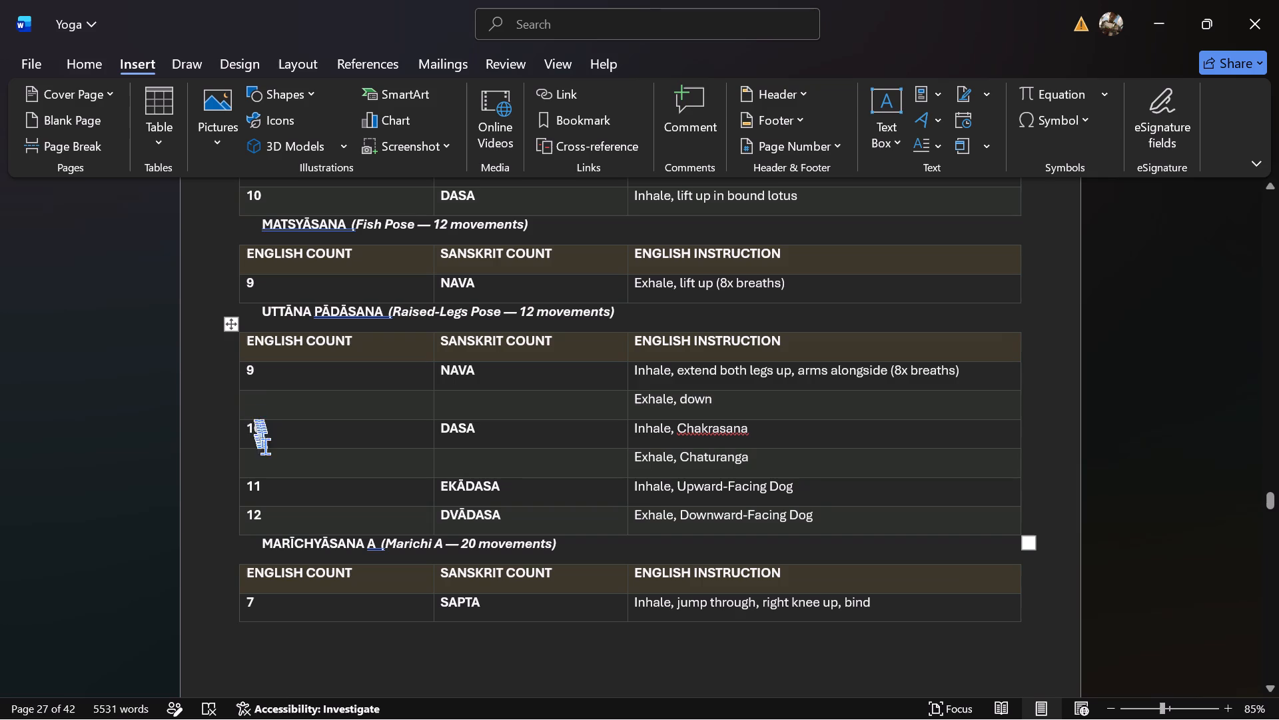
pyautogui.click(261, 543)
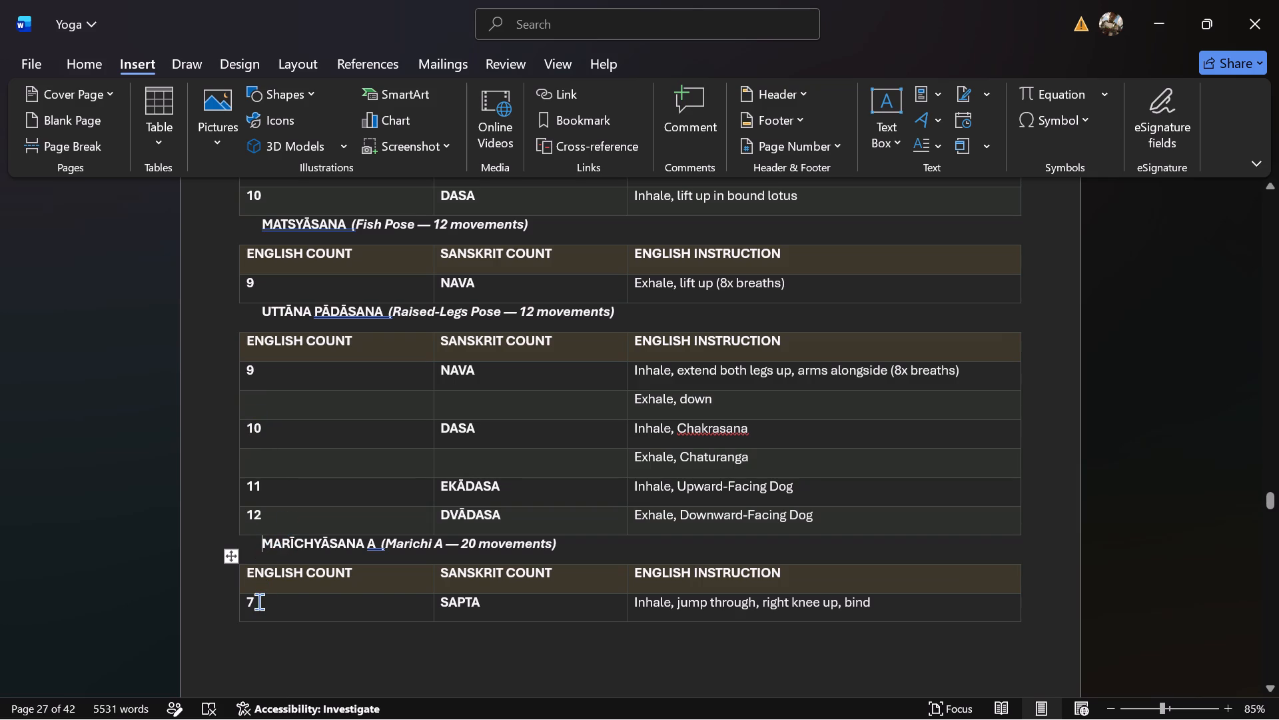
pyautogui.press('Return')
pyautogui.press('Return')
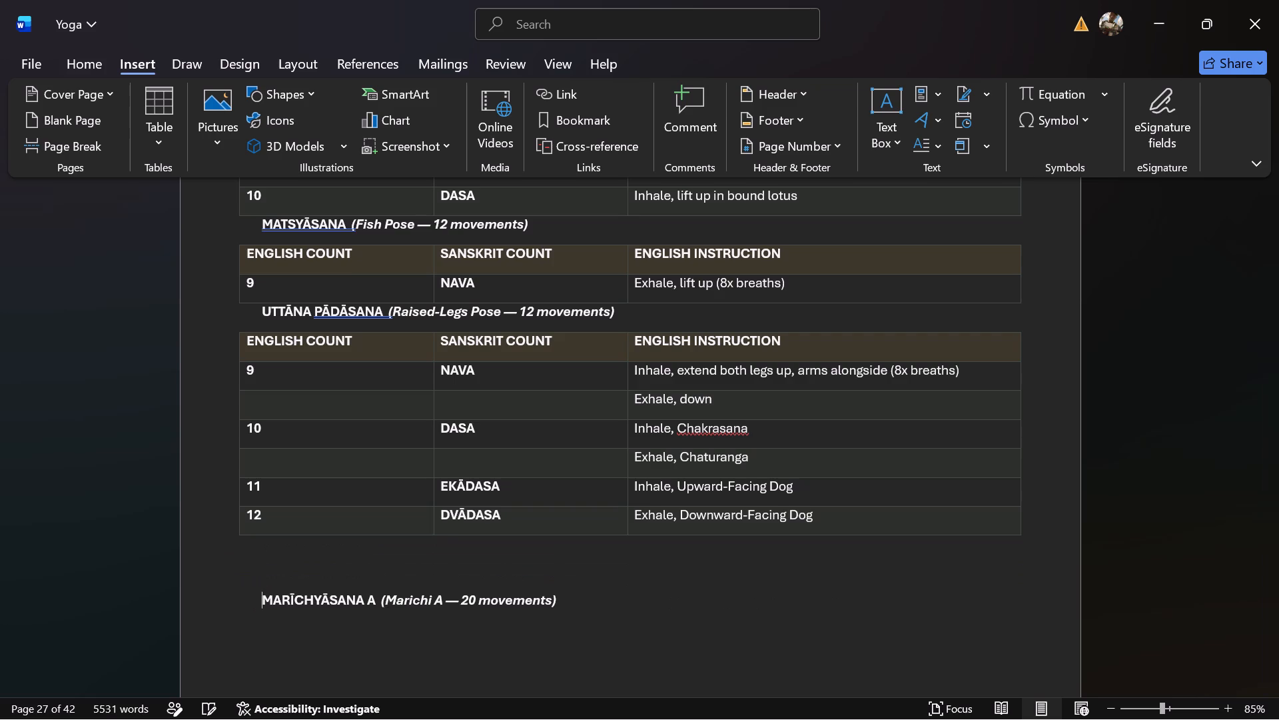
pyautogui.press('Return')
pyautogui.press('Return')
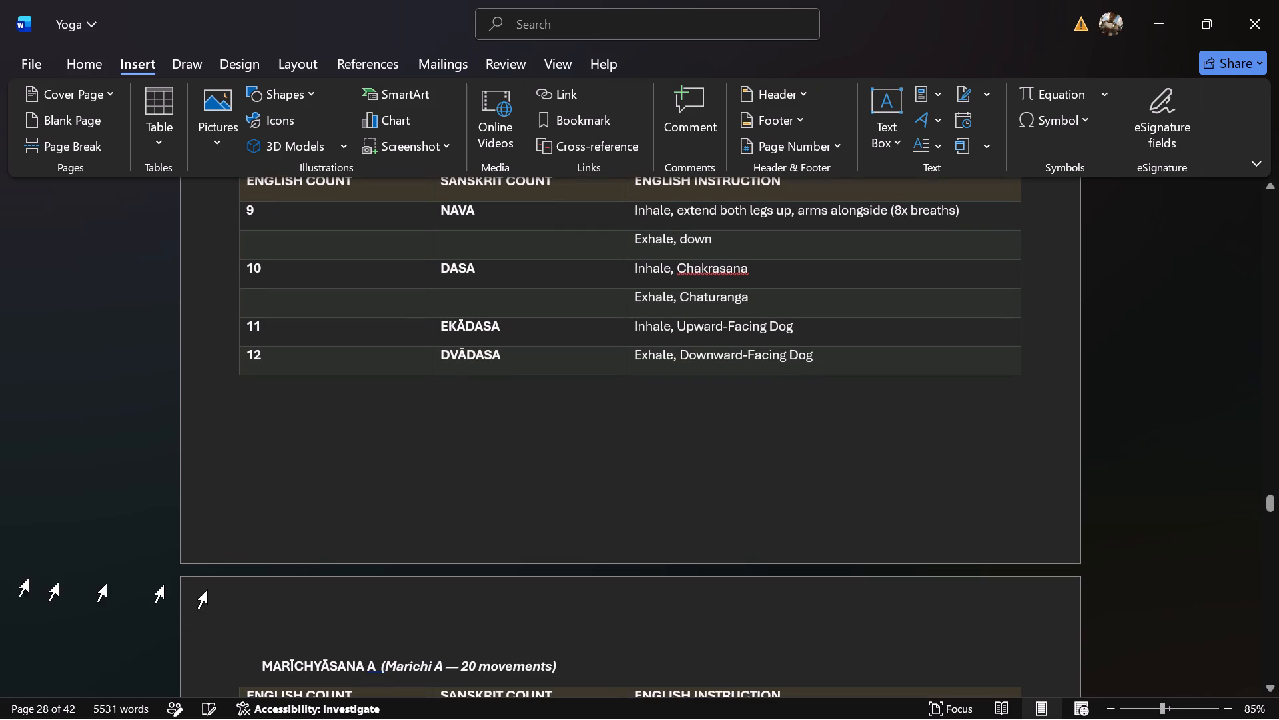
# Check the spacing and page placement of the Marīchyāsana A and Marīchyāsana B tables.
pyautogui.scroll(-2, 290, 610)
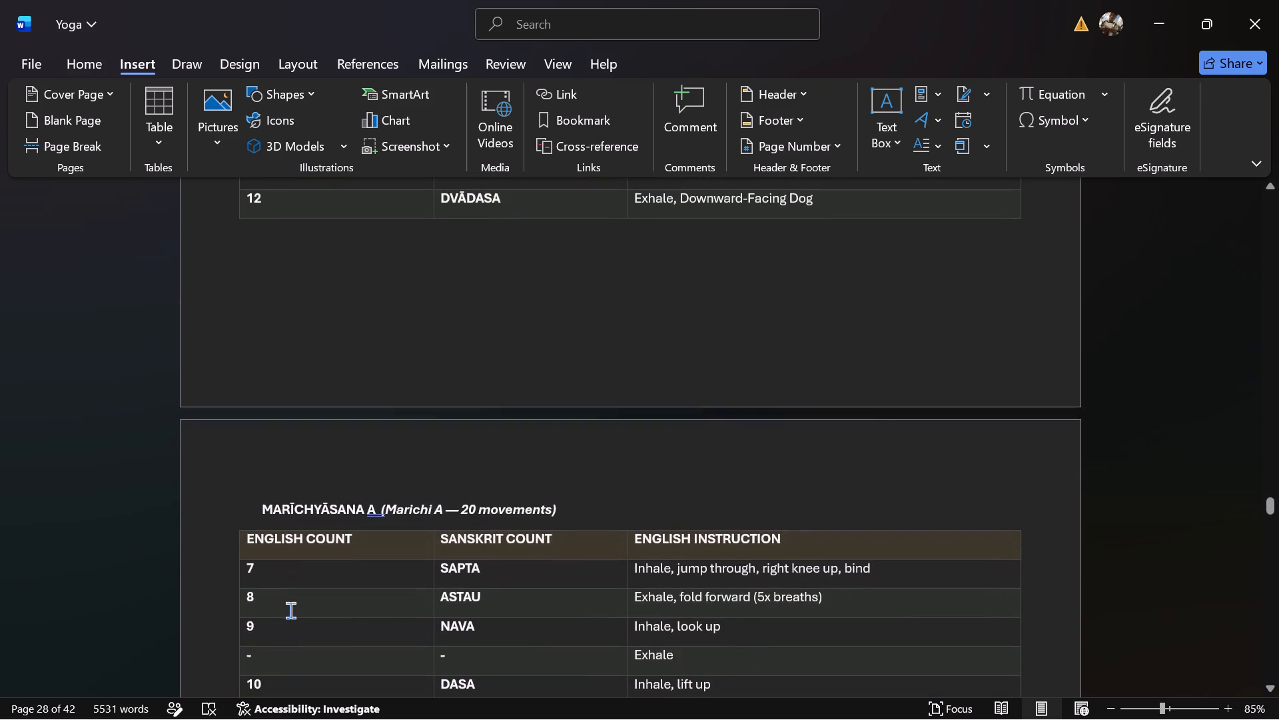
pyautogui.scroll(-1, 290, 610)
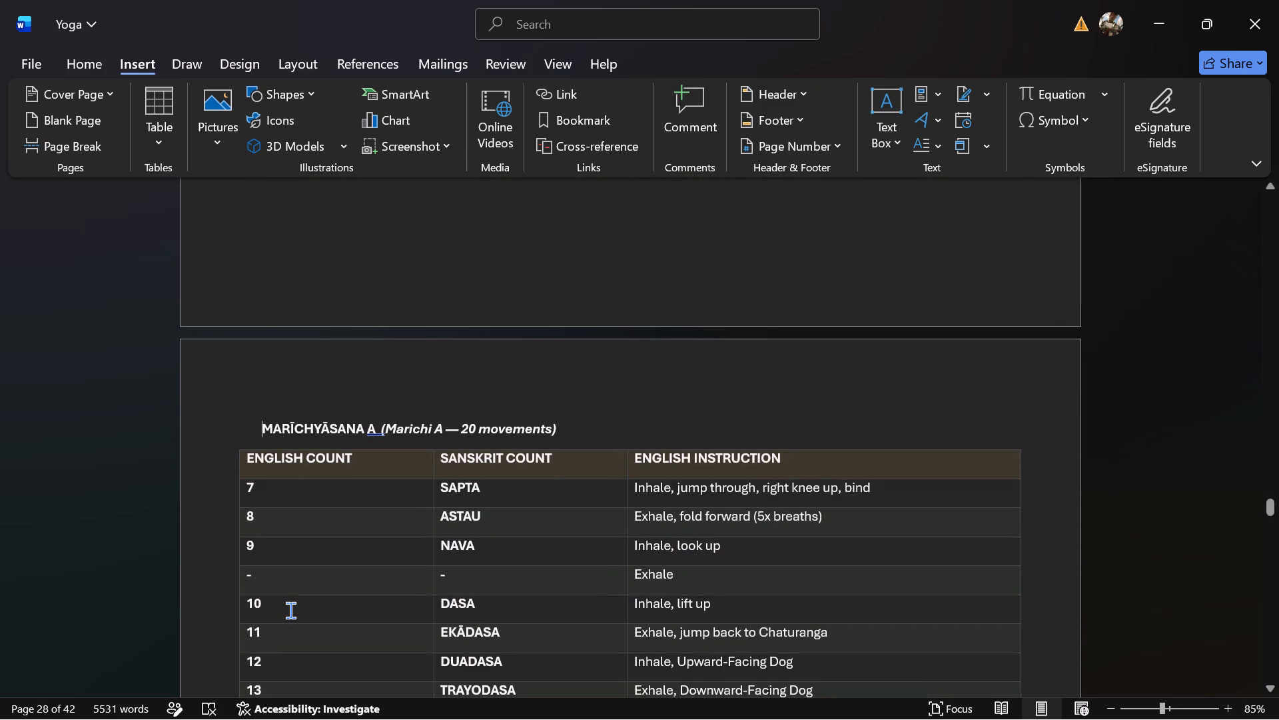
pyautogui.scroll(-4, 290, 610)
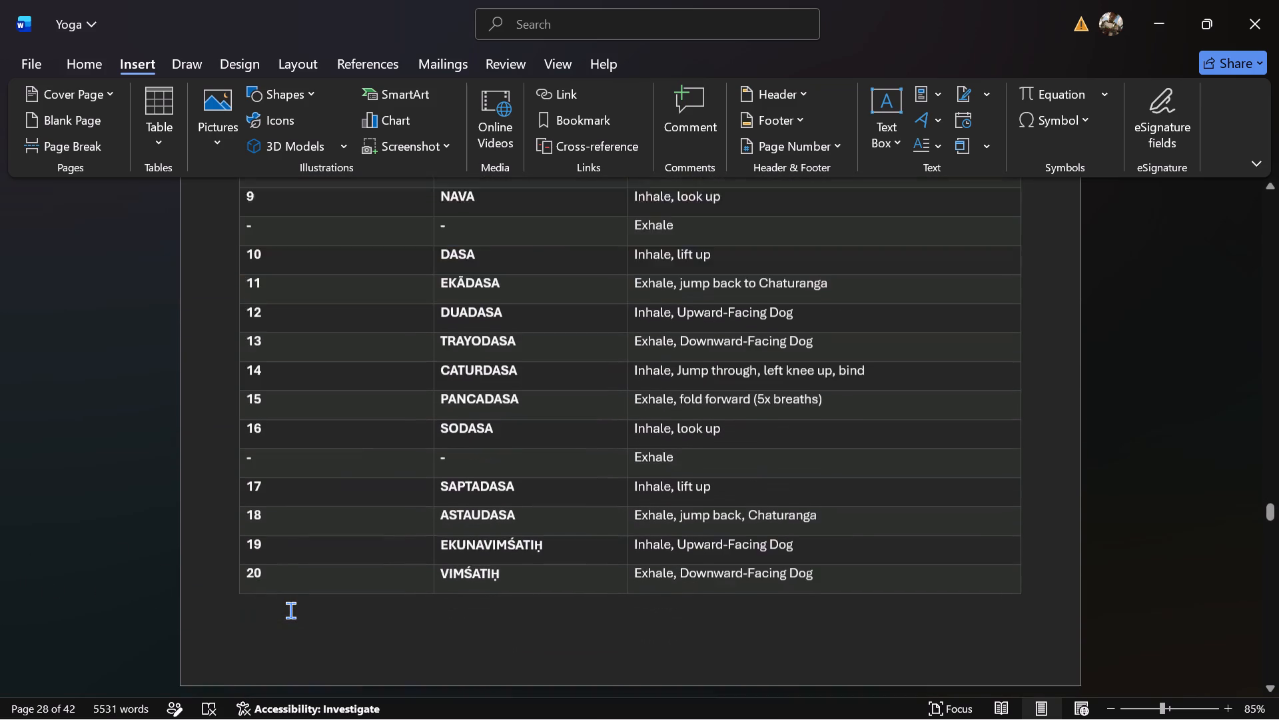
pyautogui.scroll(-6, 290, 610)
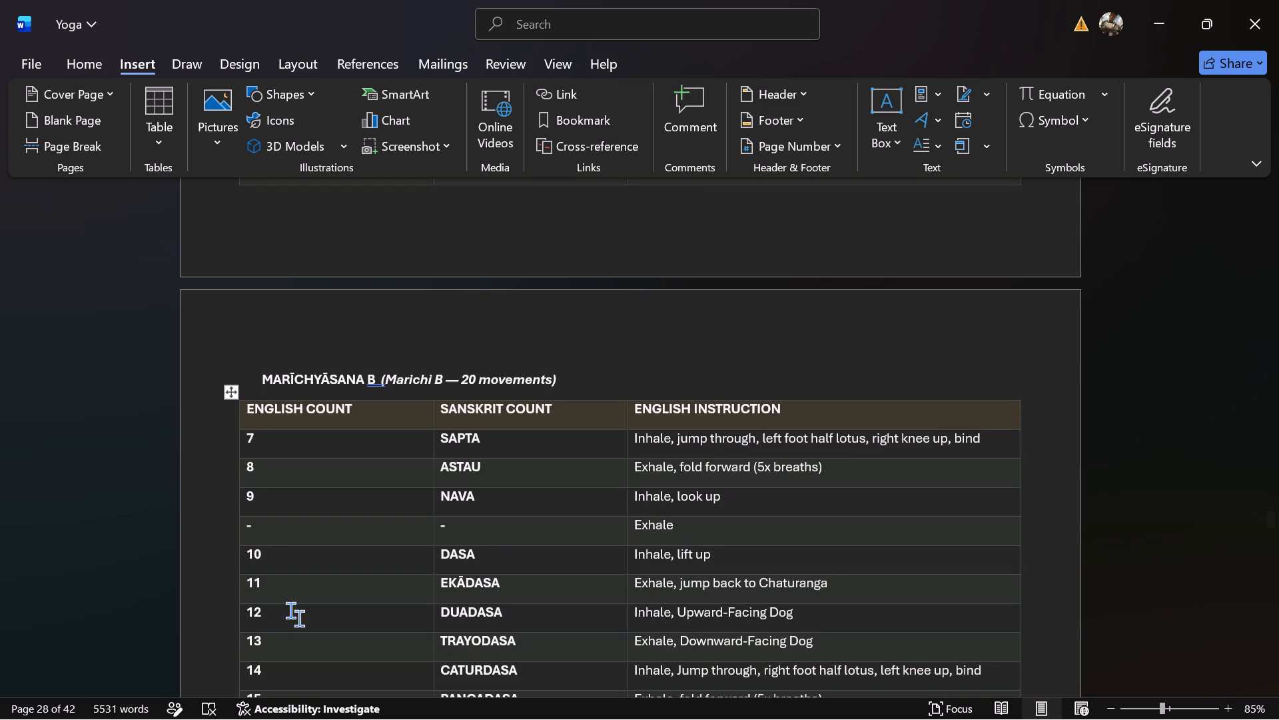
pyautogui.click(290, 610)
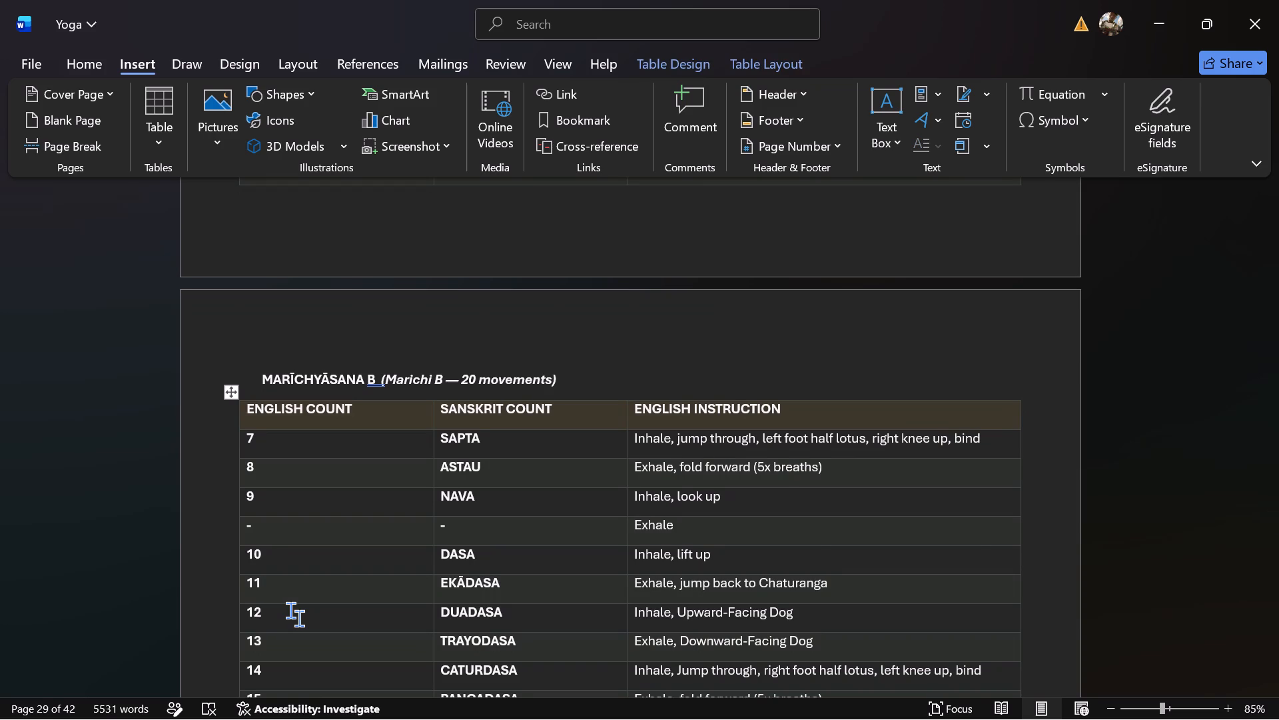
pyautogui.scroll(-4, 290, 610)
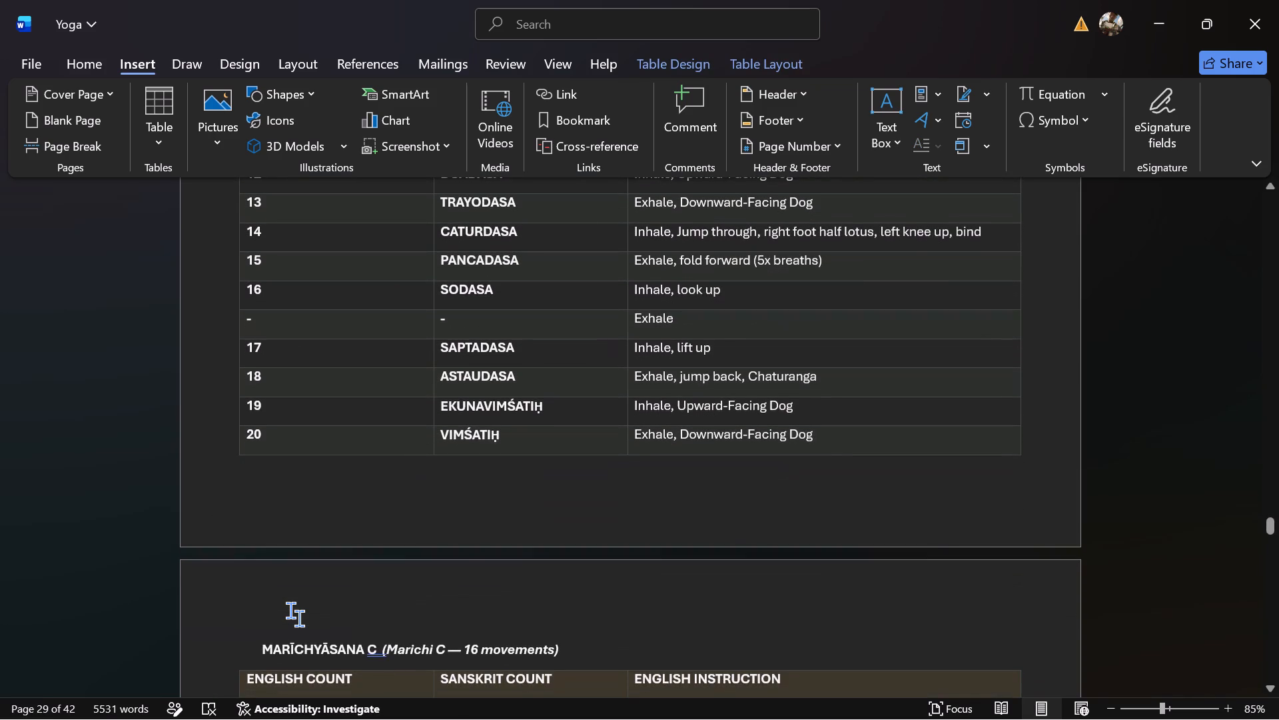
pyautogui.scroll(-1, 290, 610)
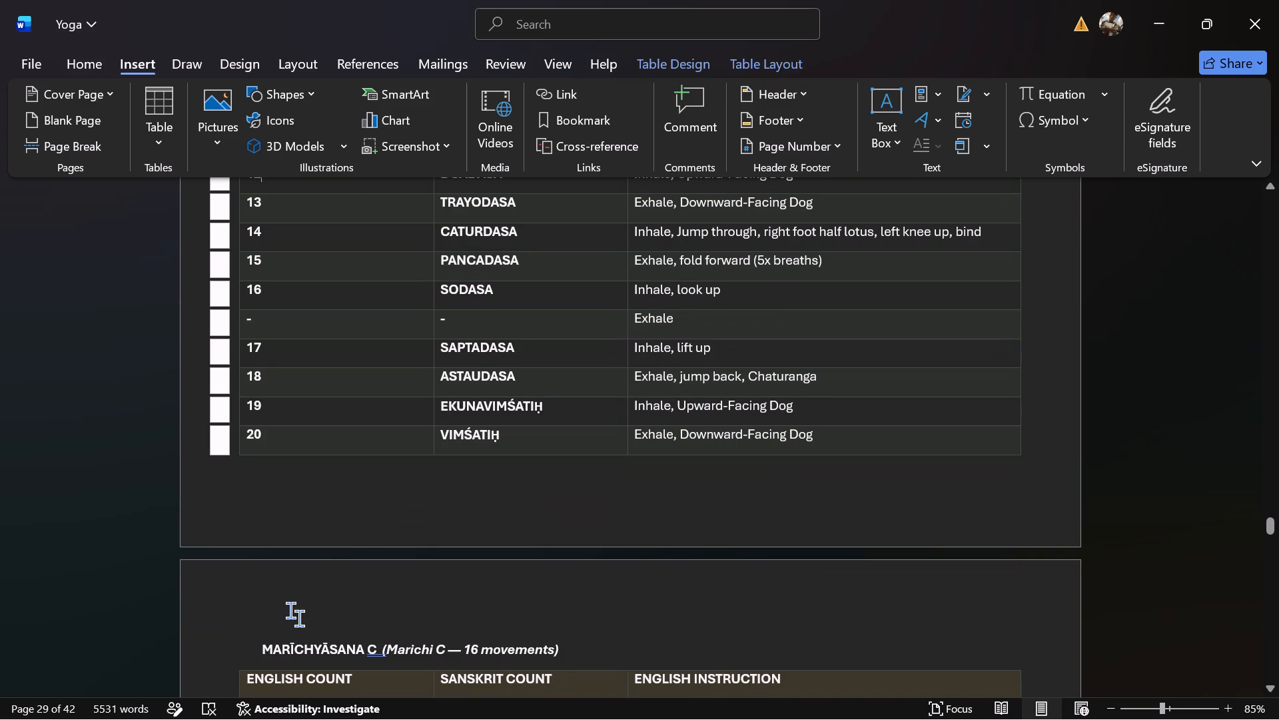
pyautogui.scroll(-1, 290, 610)
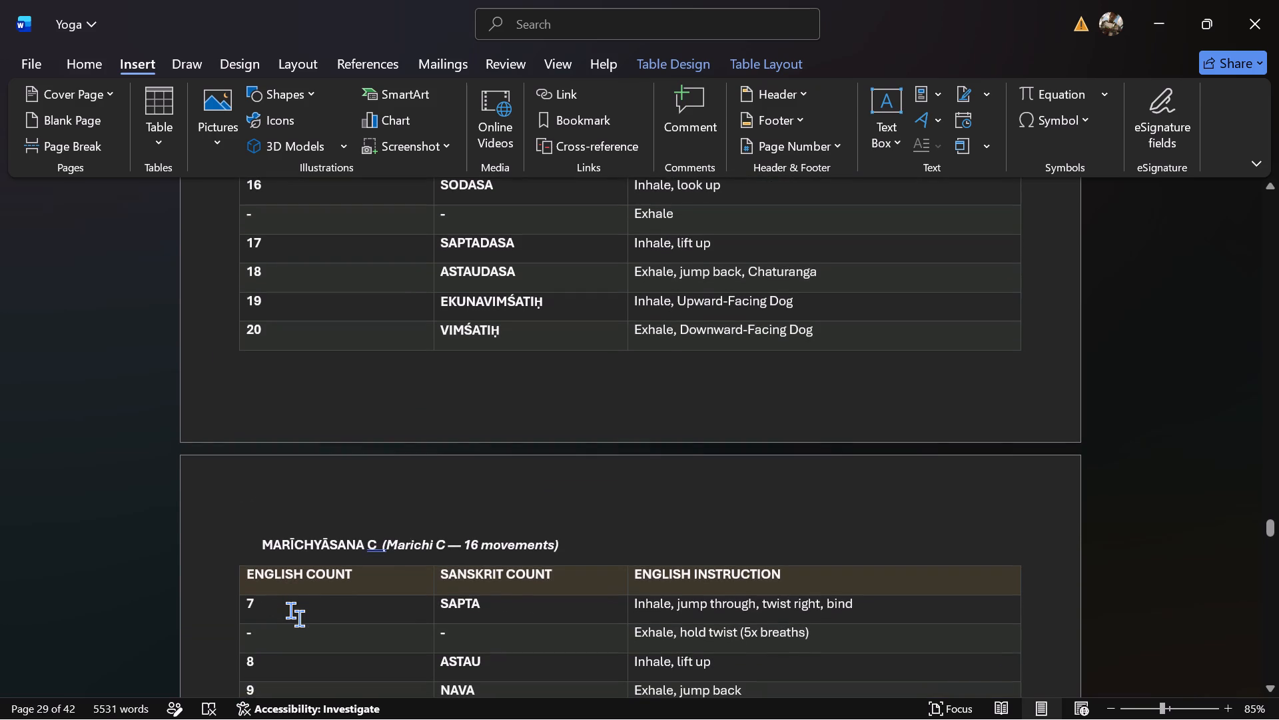
# Insert a blank line between the end of the Marīchyāsana C table and the Marīchyāsana D heading.
pyautogui.scroll(-3, 290, 610)
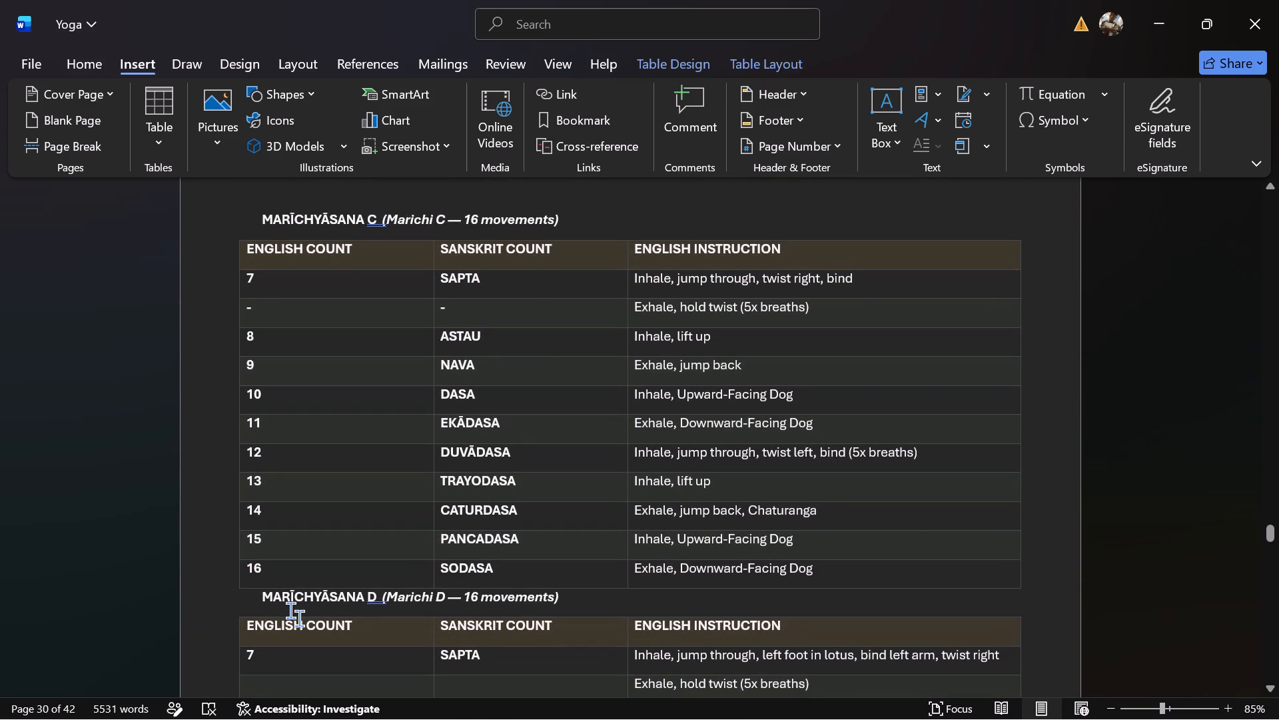
pyautogui.scroll(-1, 290, 610)
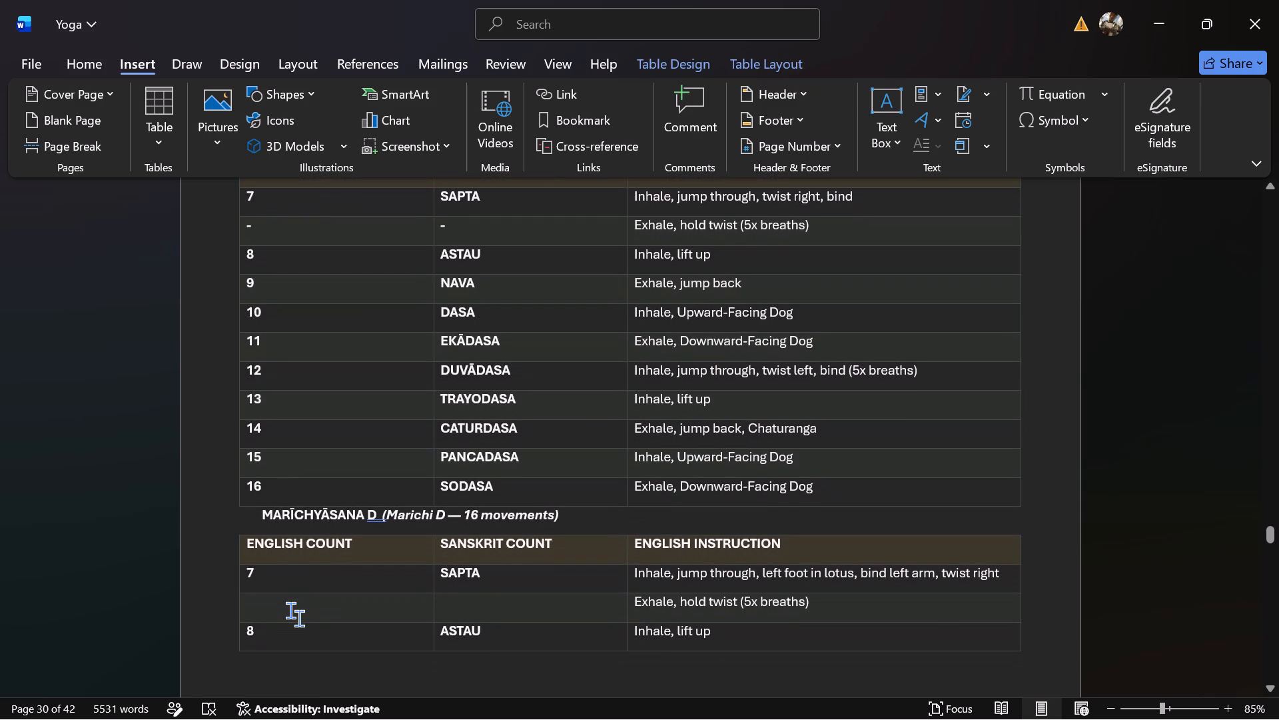
pyautogui.click(266, 514)
pyautogui.press('Return')
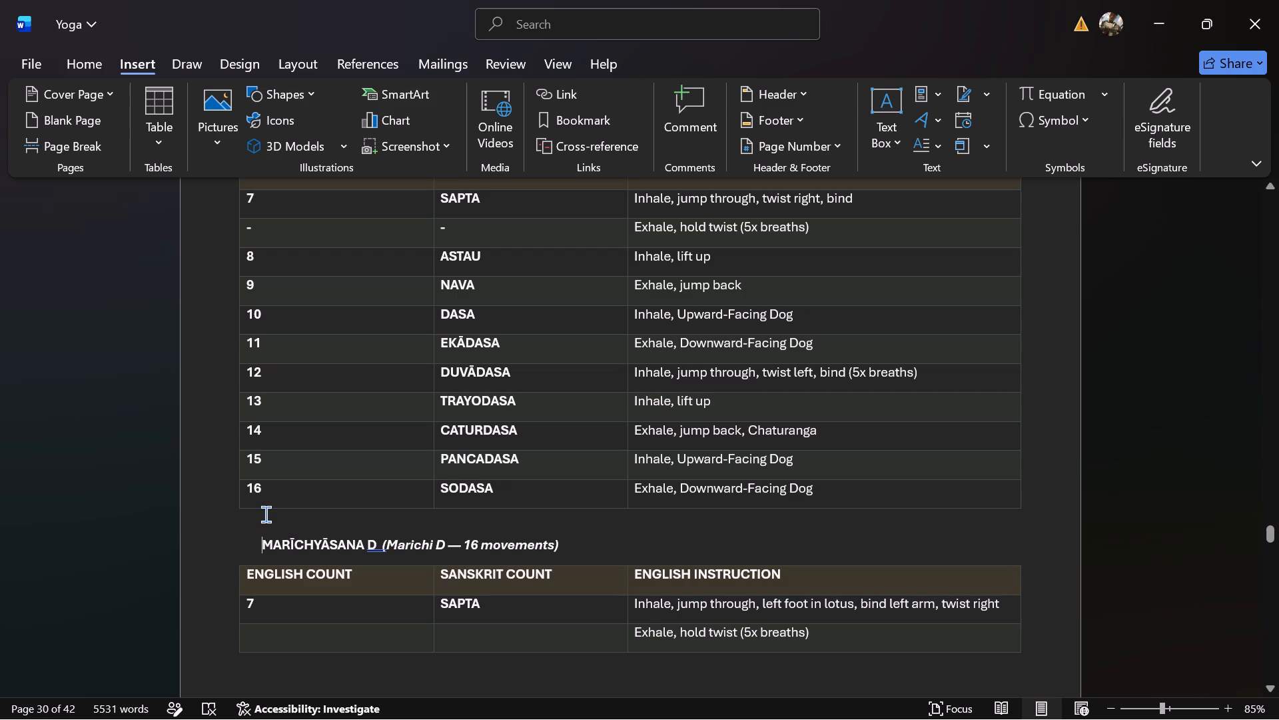
# Insert a blank line between the end of the Marīchyāsana D table and the Nāvāsana heading.
pyautogui.scroll(-3, 266, 514)
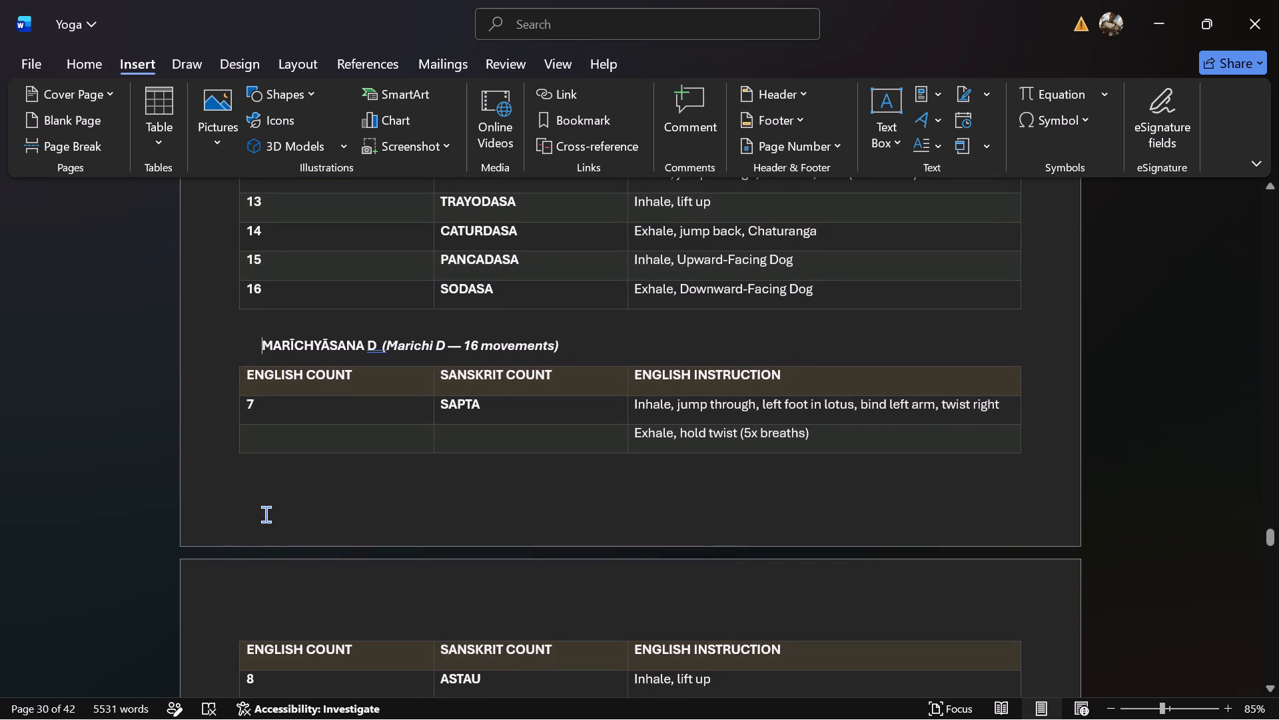
pyautogui.scroll(-1, 266, 514)
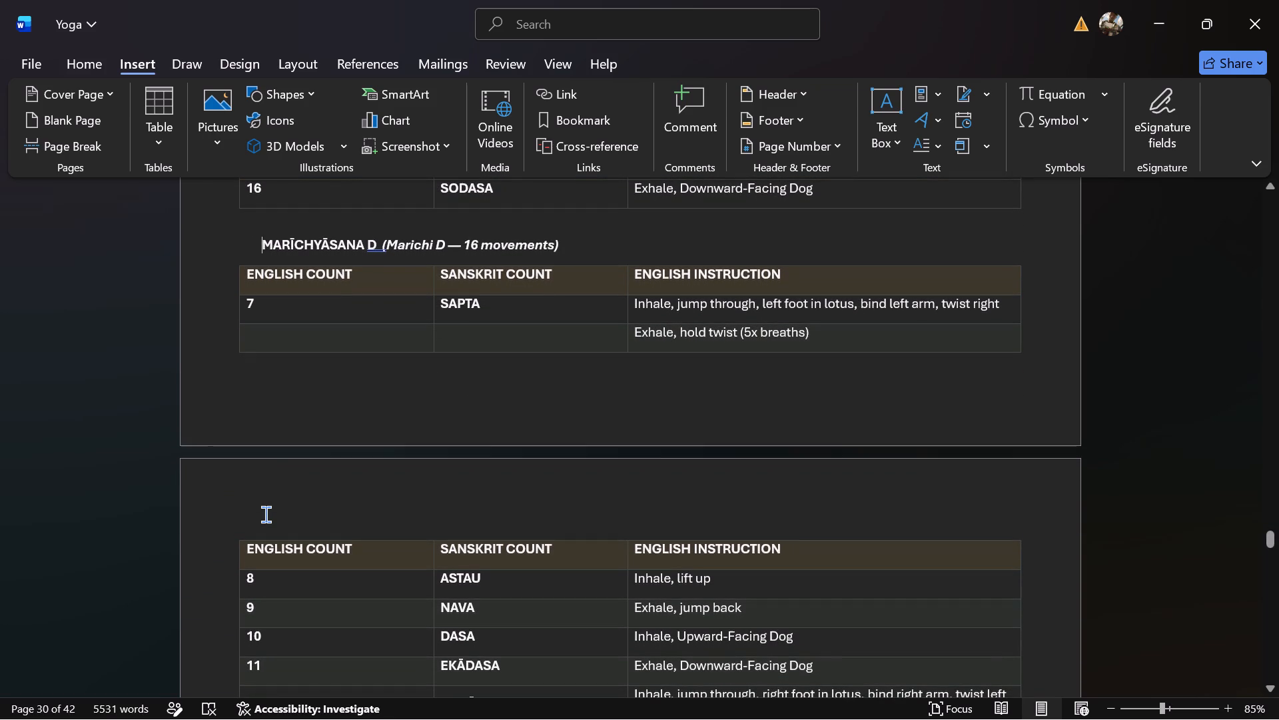
pyautogui.scroll(-2, 266, 514)
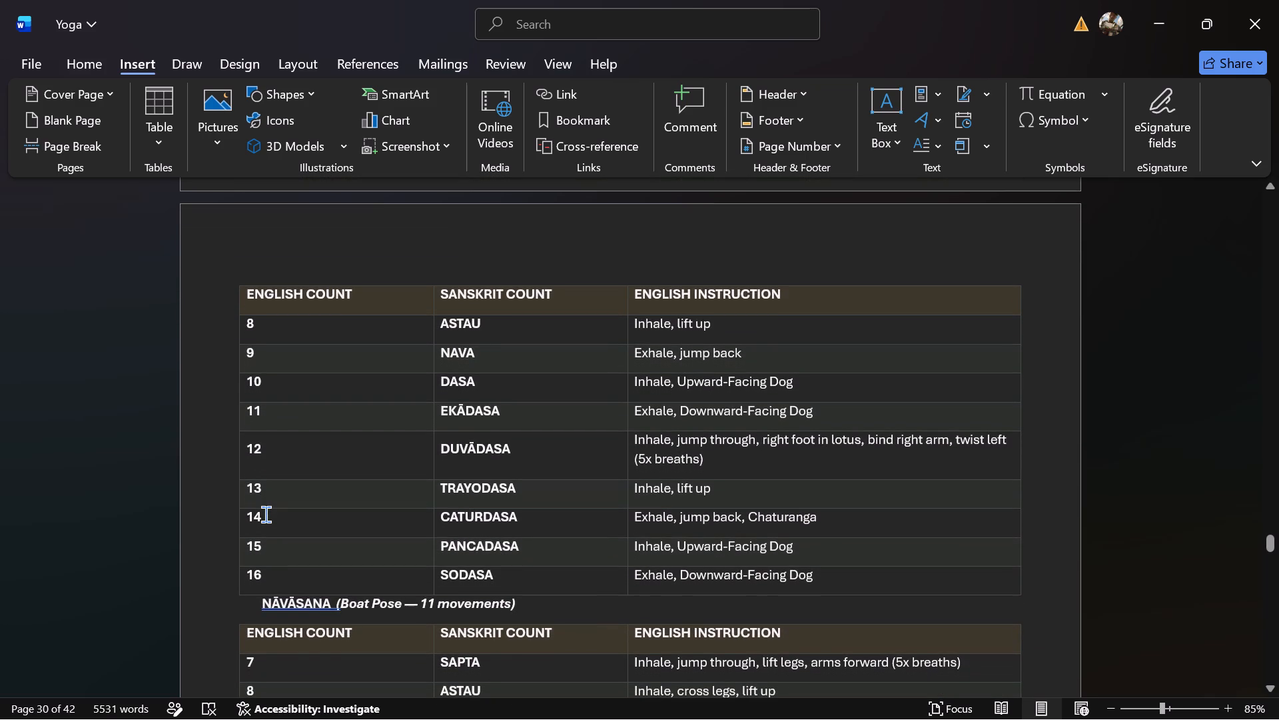
pyautogui.click(263, 604)
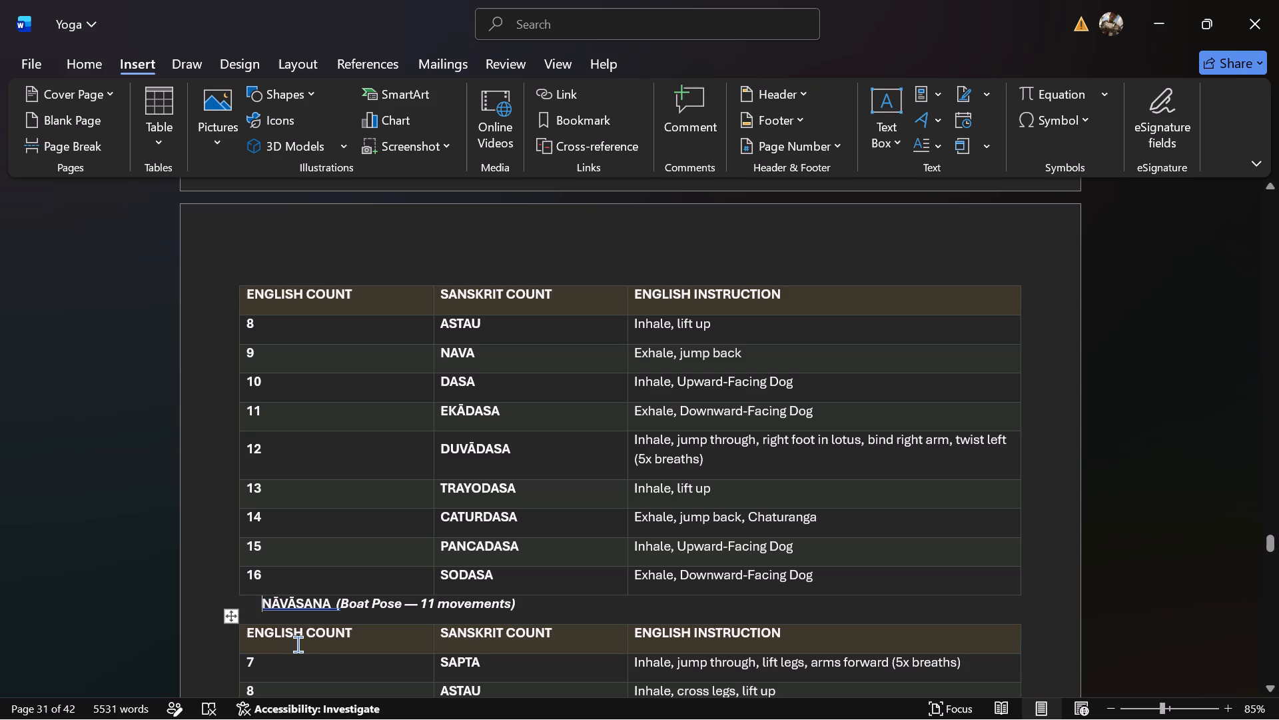
pyautogui.press('Return')
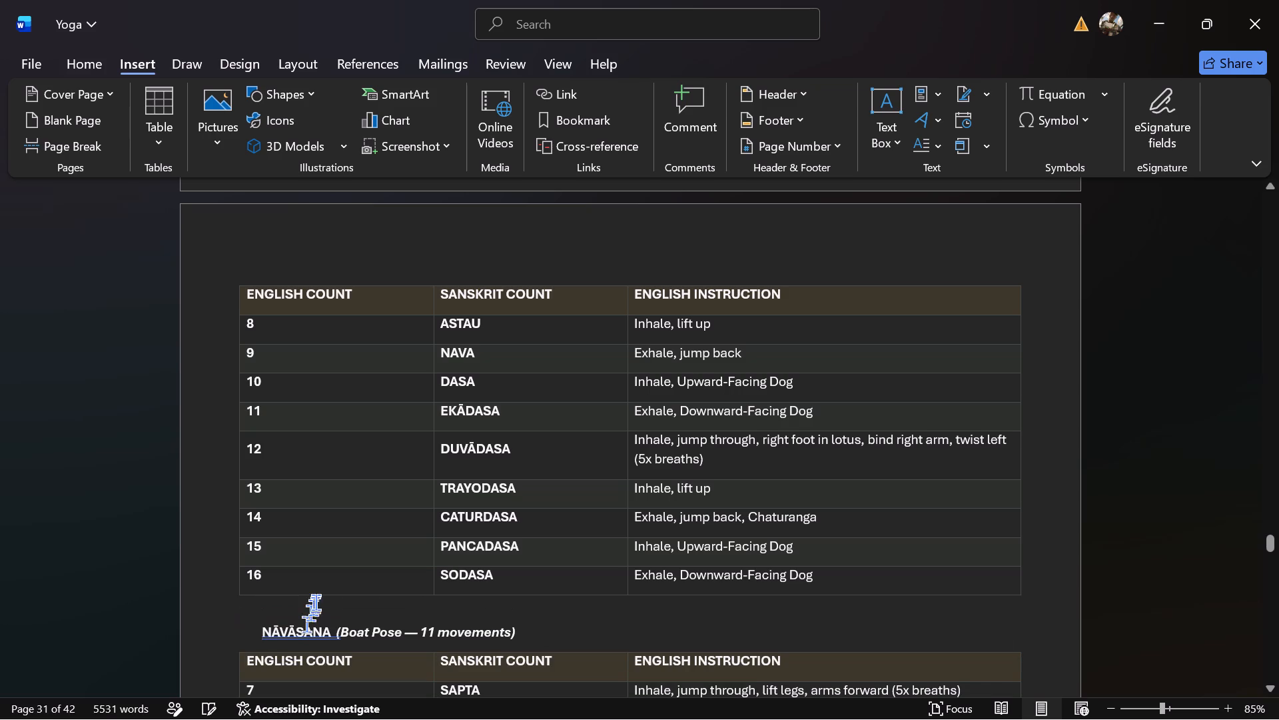
# Insert a blank line between the end of the Nāvāsana table and the Bhujapīḍāsana heading.
pyautogui.scroll(-2, 320, 593)
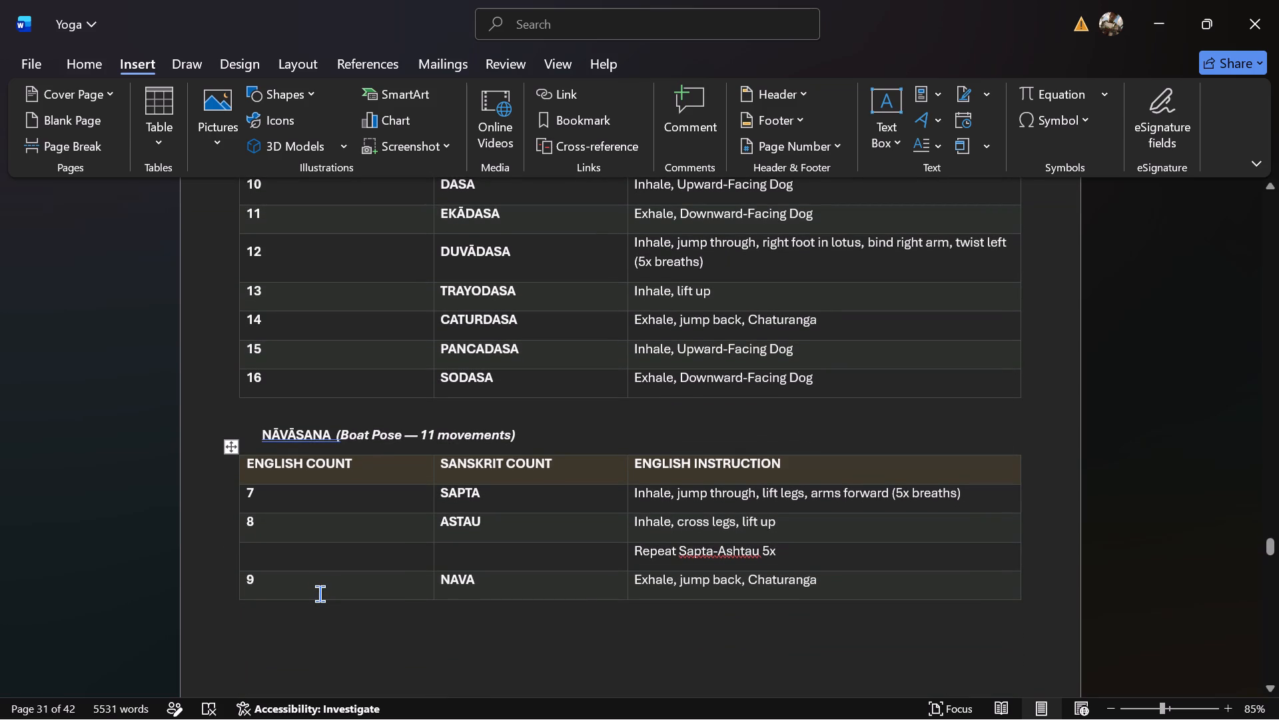
pyautogui.scroll(-4, 320, 593)
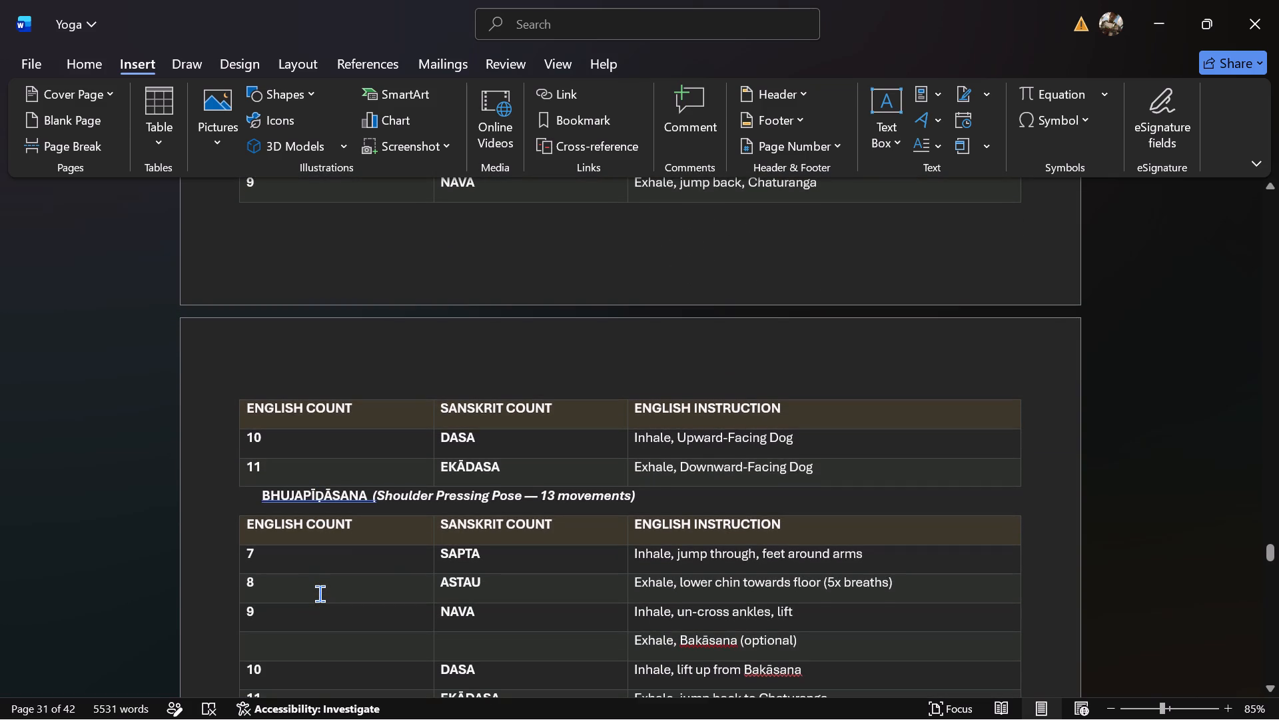
pyautogui.scroll(-1, 320, 593)
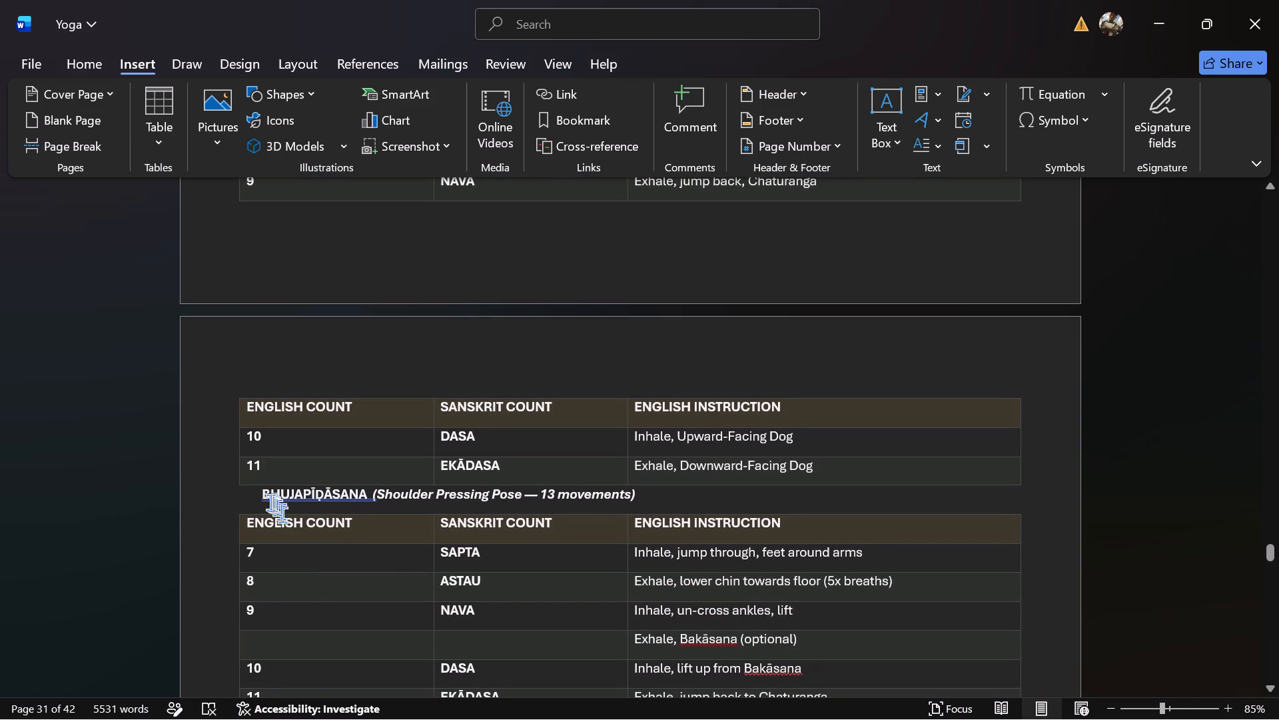
pyautogui.click(262, 493)
pyautogui.press('Return')
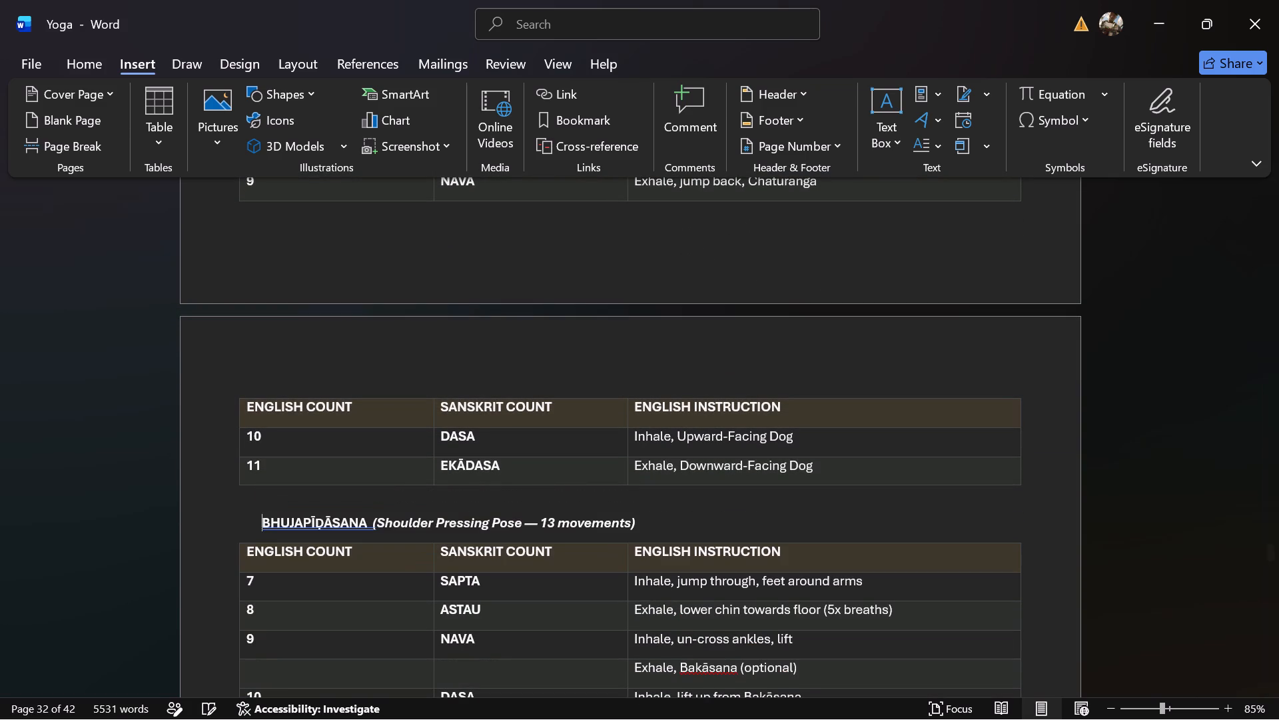
# Insert a blank line between the end of the Bhujapīḍāsana table and the Kūrmāsana & Supta Kūrmāsana heading.
pyautogui.scroll(-2, 273, 514)
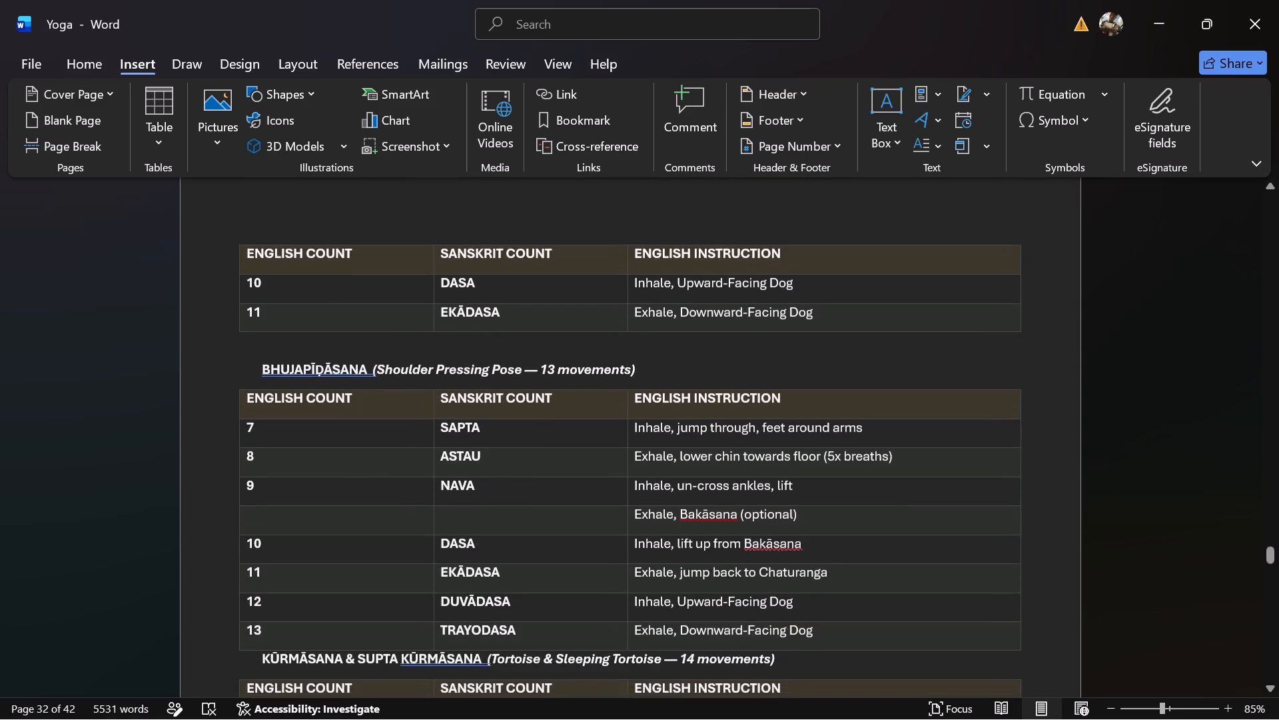
pyautogui.scroll(-2, 273, 514)
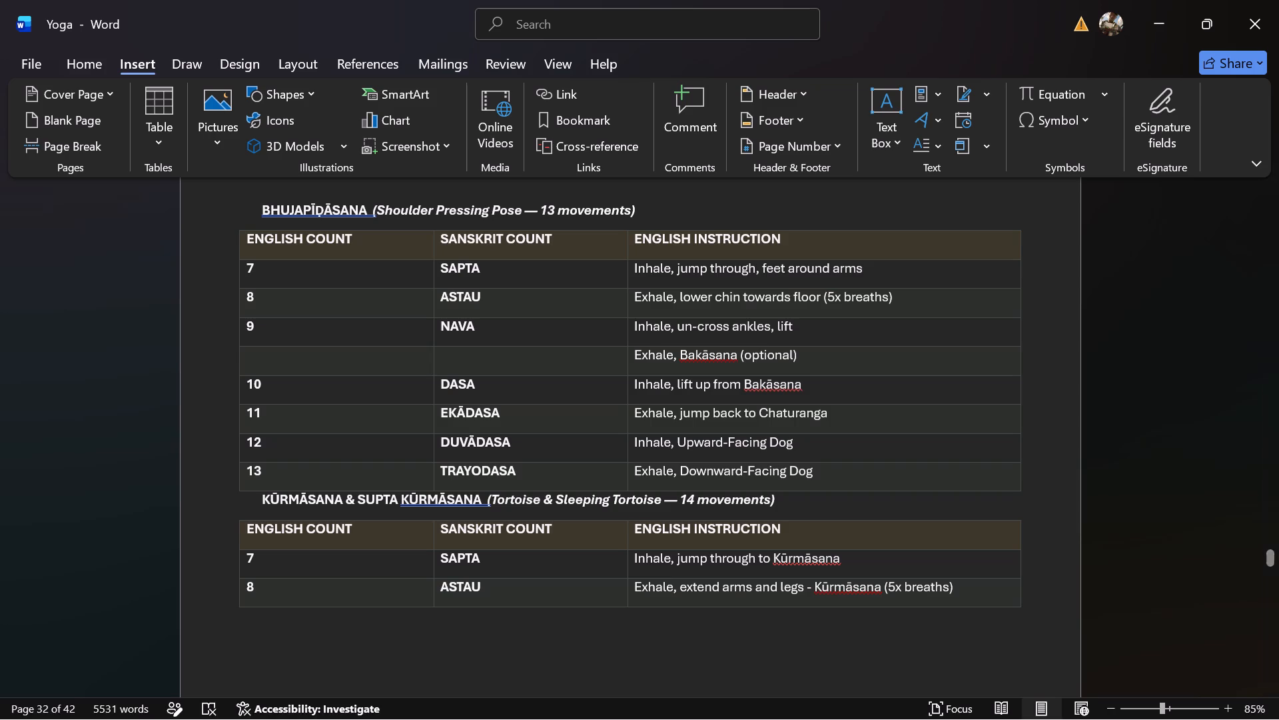
pyautogui.click(266, 495)
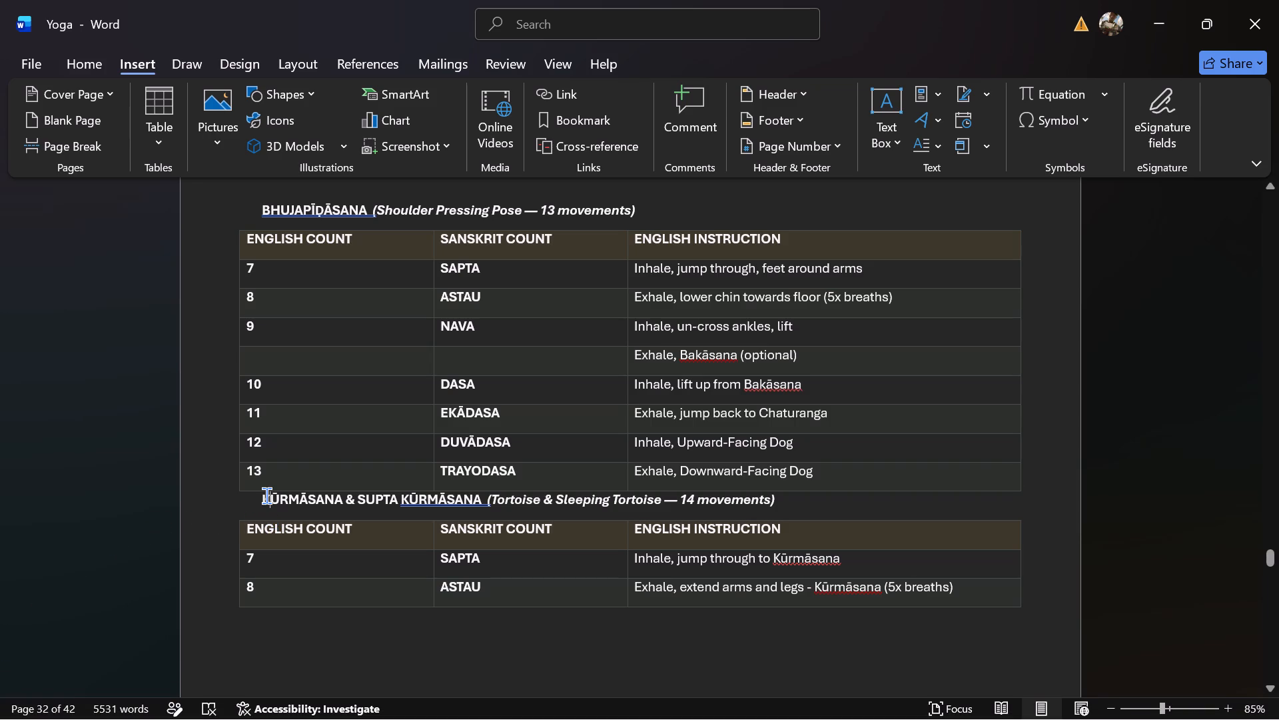
pyautogui.click(264, 499)
pyautogui.press('Return')
# Insert a blank line between the end of the Kūrmāsana & Supta Kūrmāsana table and the Garbha Piṇḍāsana heading.
pyautogui.scroll(-1, 286, 534)
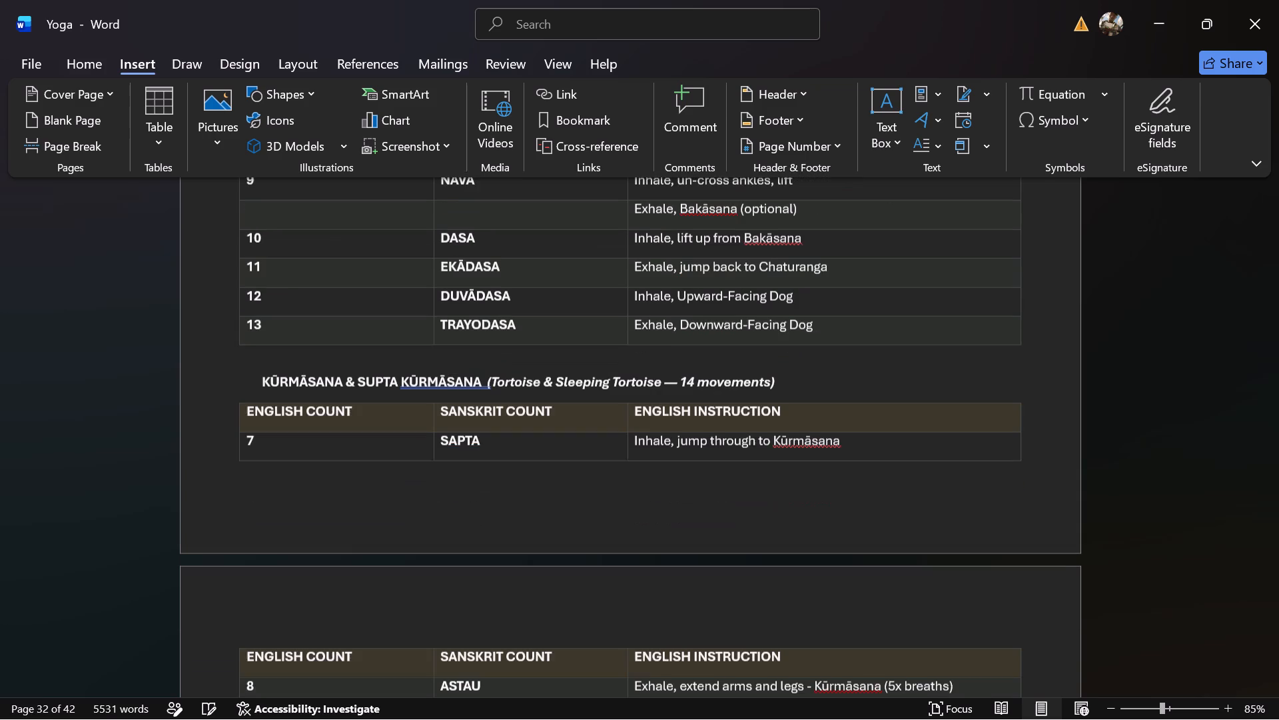
pyautogui.scroll(-3, 286, 534)
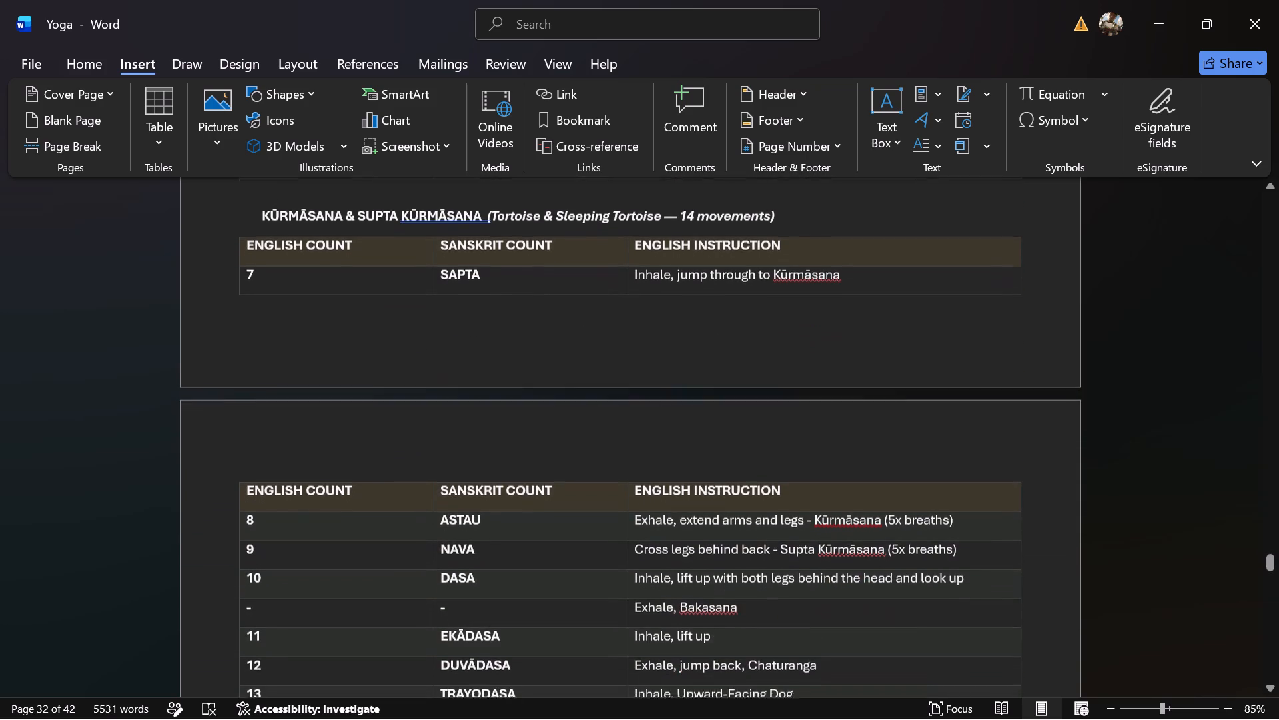
pyautogui.scroll(-2, 286, 534)
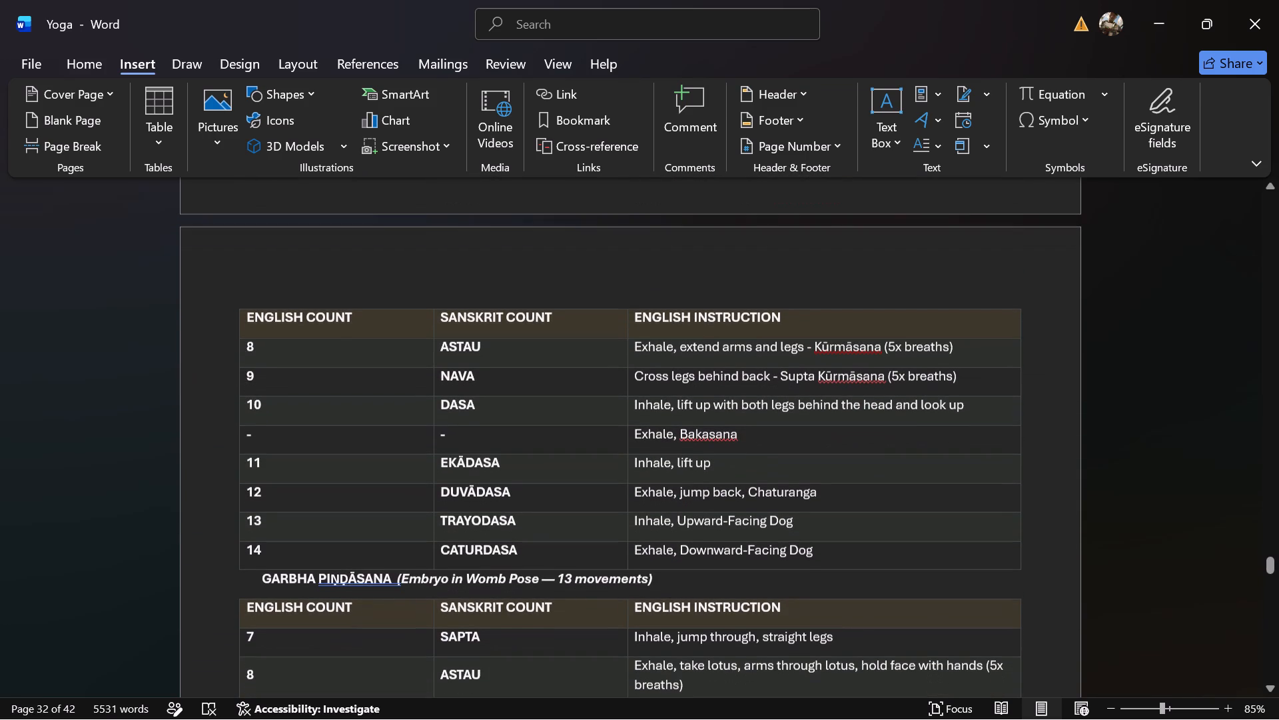
pyautogui.scroll(-1, 286, 534)
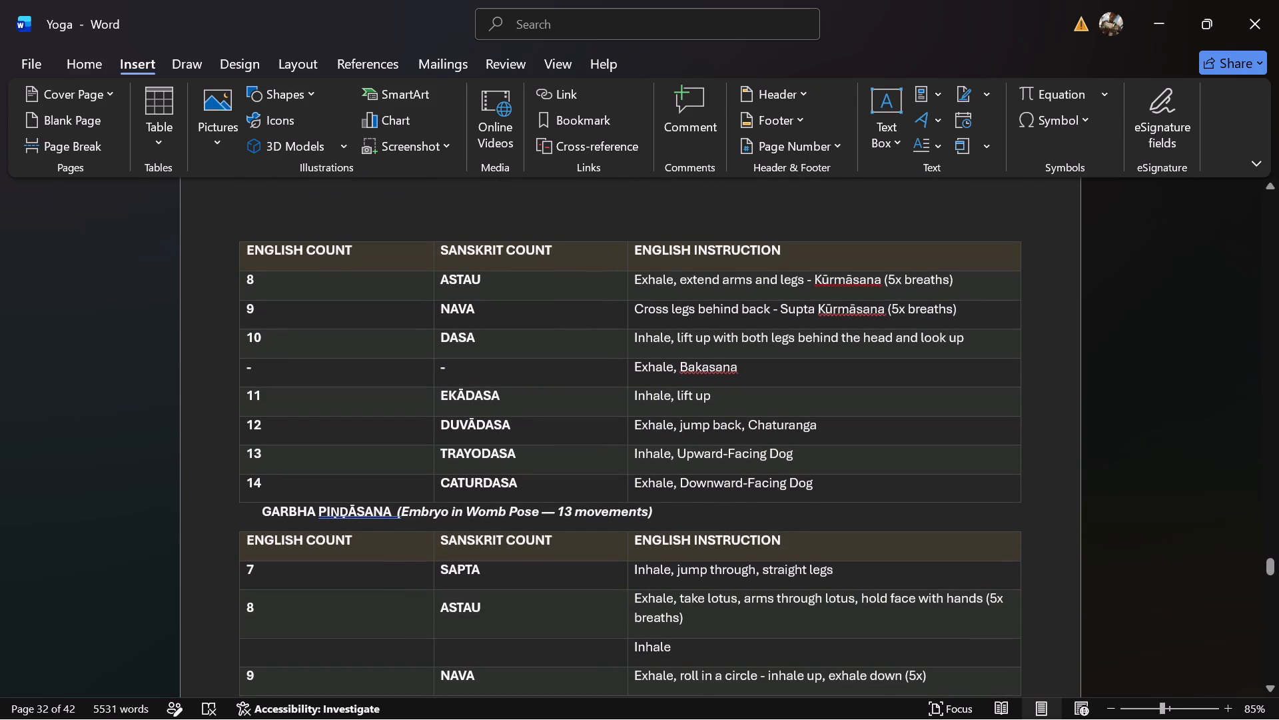
pyautogui.scroll(-1, 286, 534)
pyautogui.click(265, 511)
pyautogui.click(265, 511)
pyautogui.press('Return')
# Insert a blank line between the end of the Garbha Piṇḍāsana table and the Kukkuṭāsana heading.
pyautogui.scroll(-1, 265, 511)
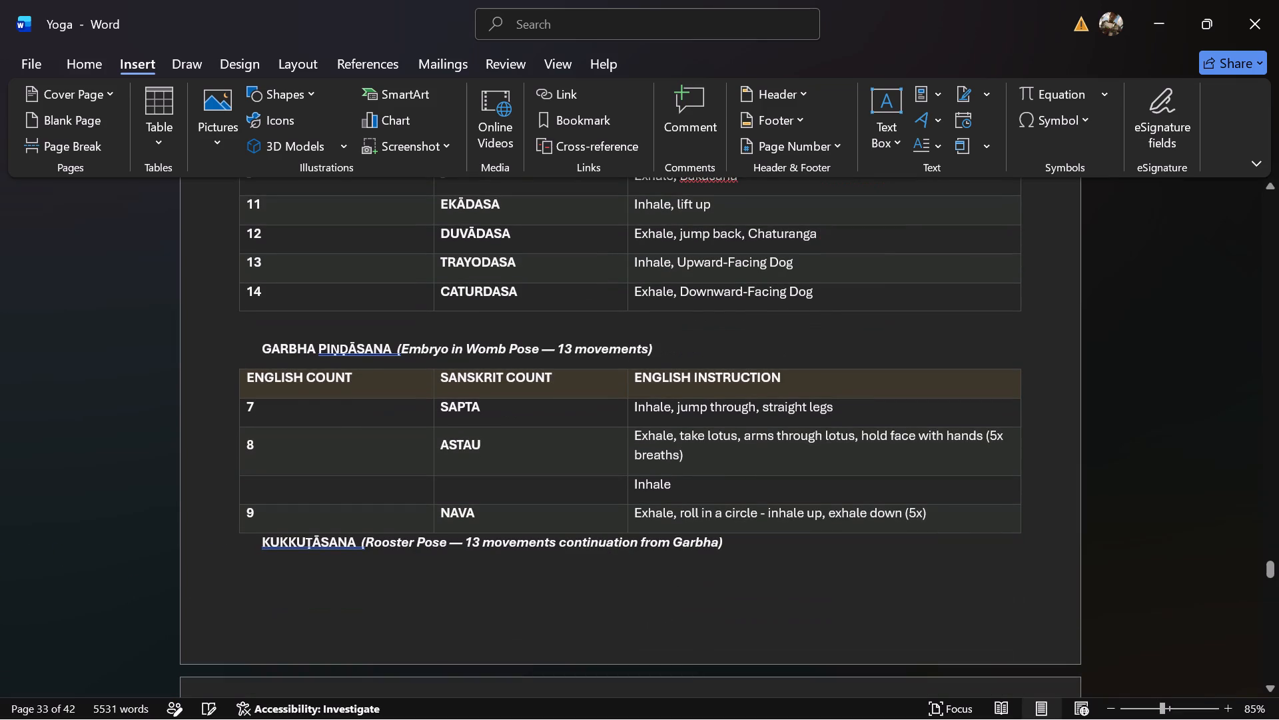
pyautogui.scroll(-1, 267, 515)
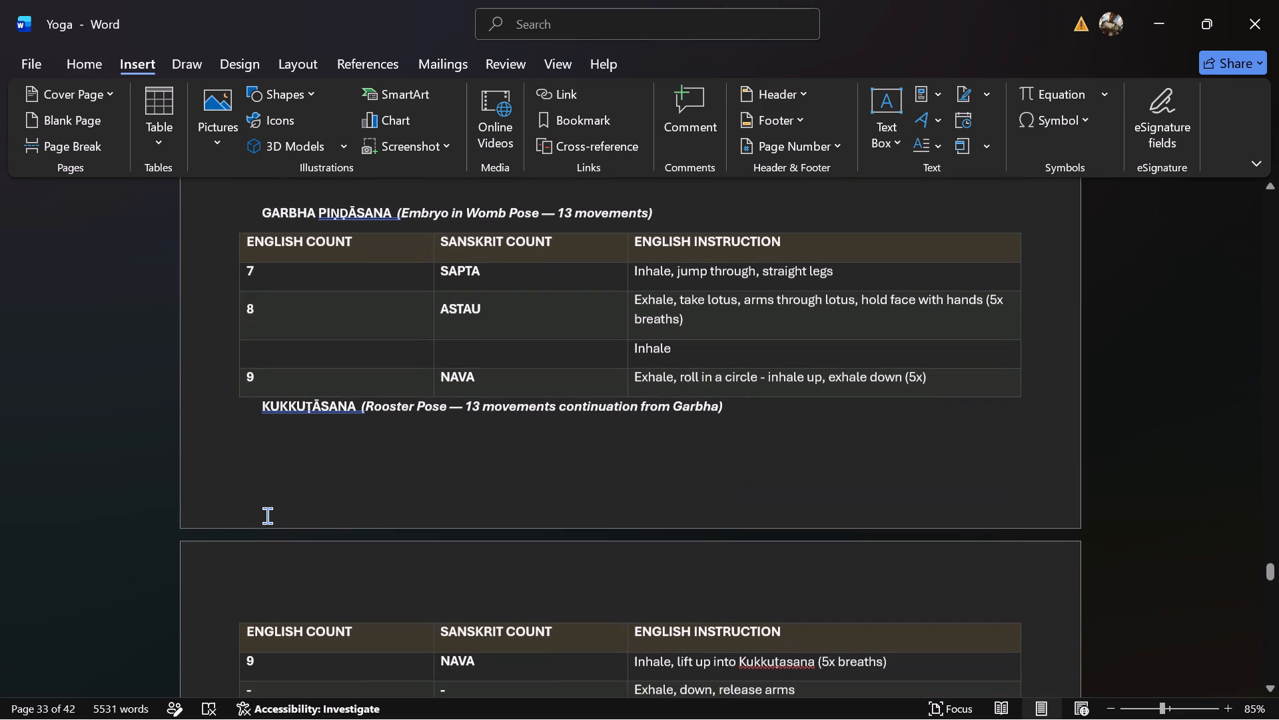
pyautogui.scroll(-1, 267, 515)
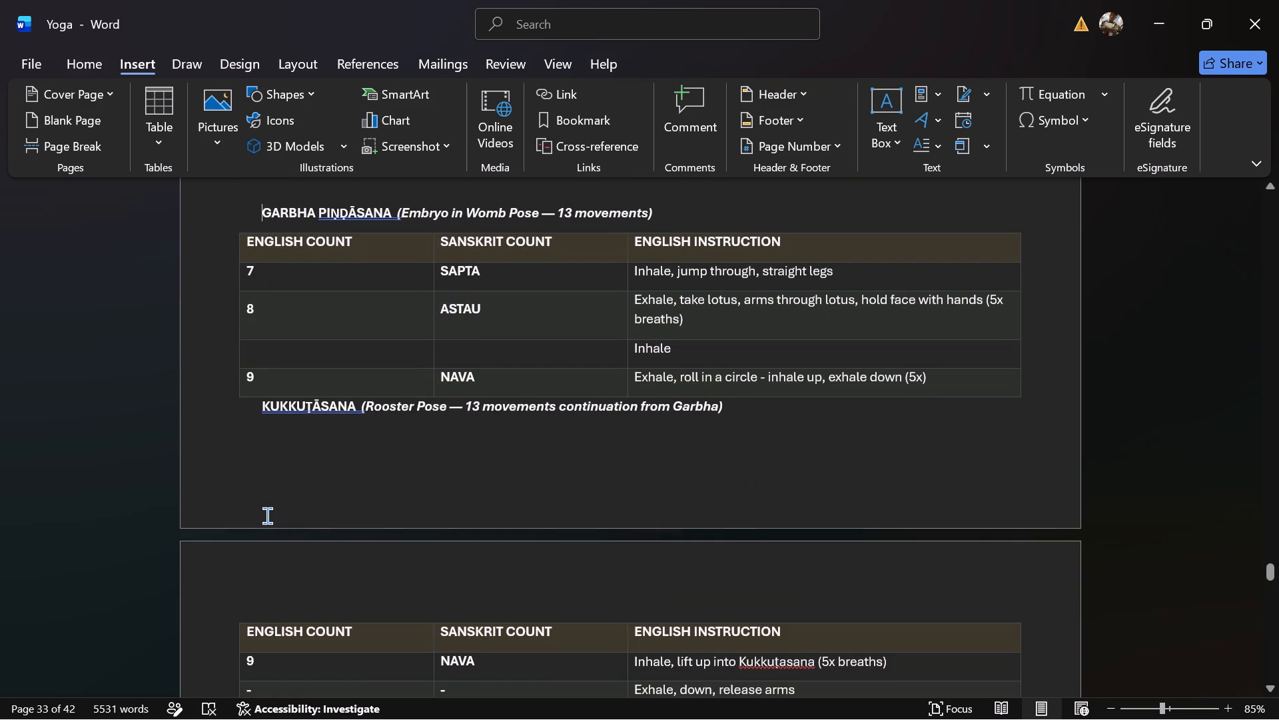
pyautogui.scroll(1, 267, 515)
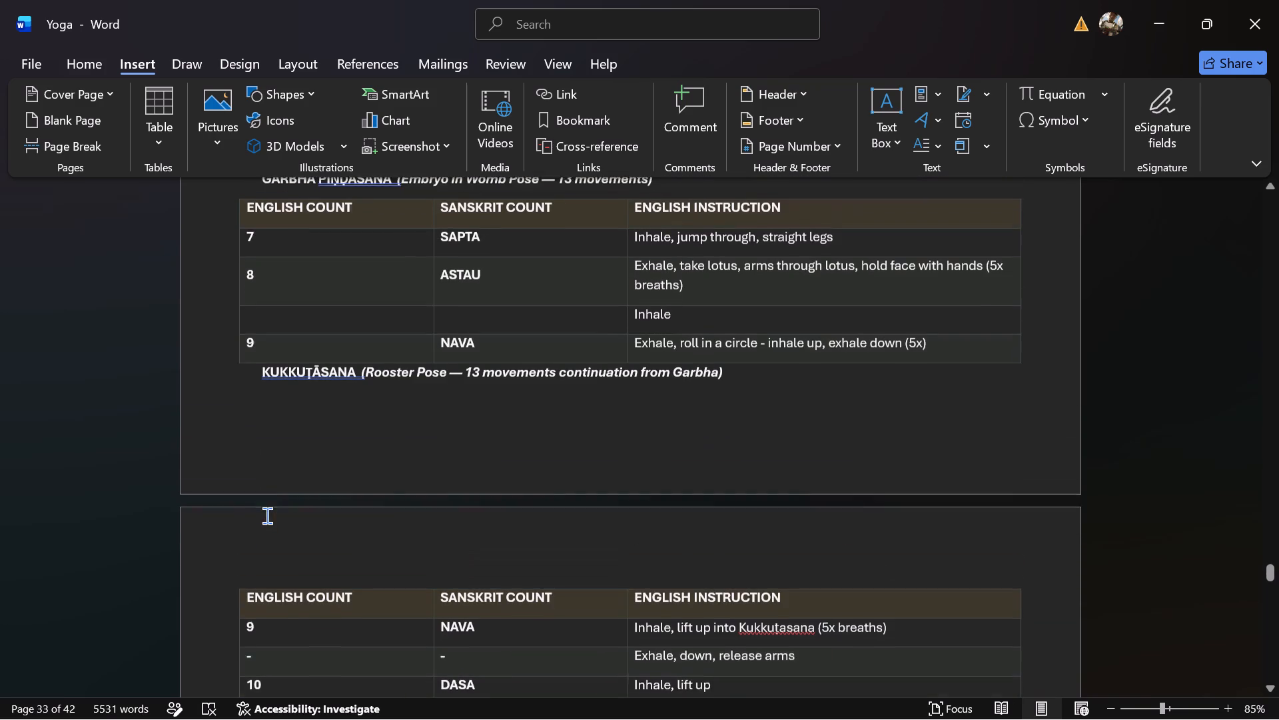
pyautogui.scroll(1, 267, 515)
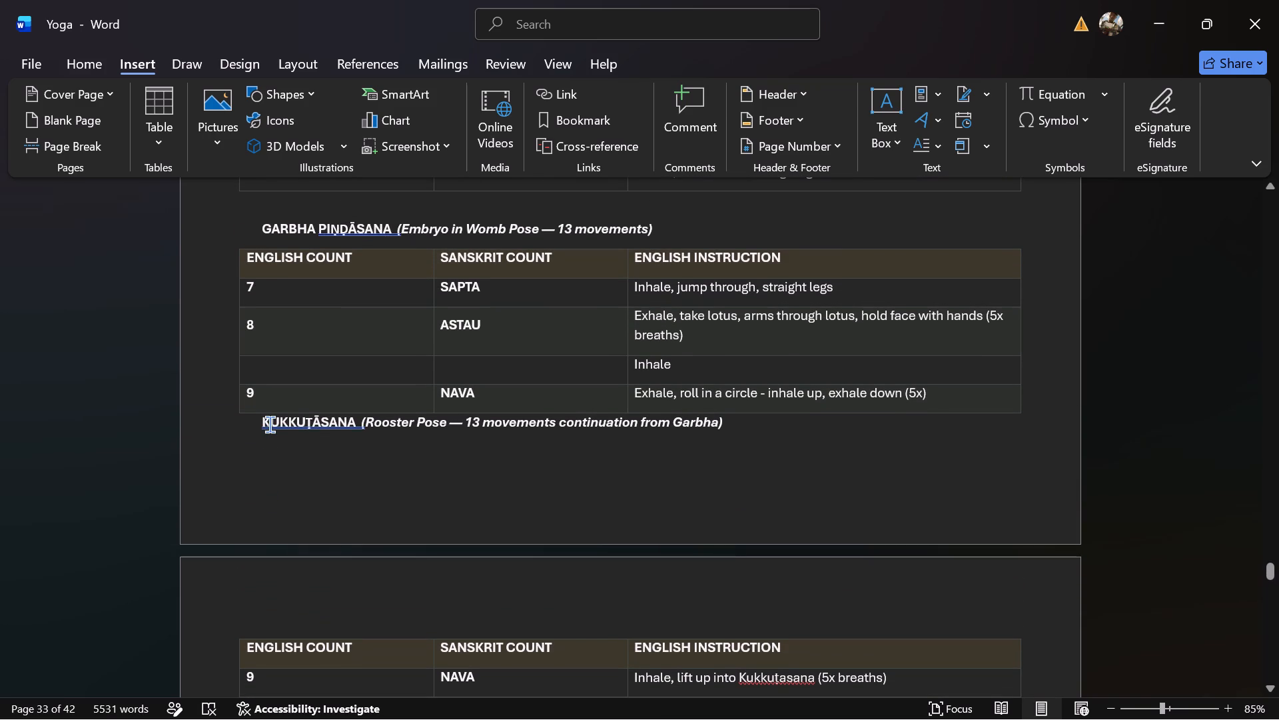
pyautogui.click(263, 424)
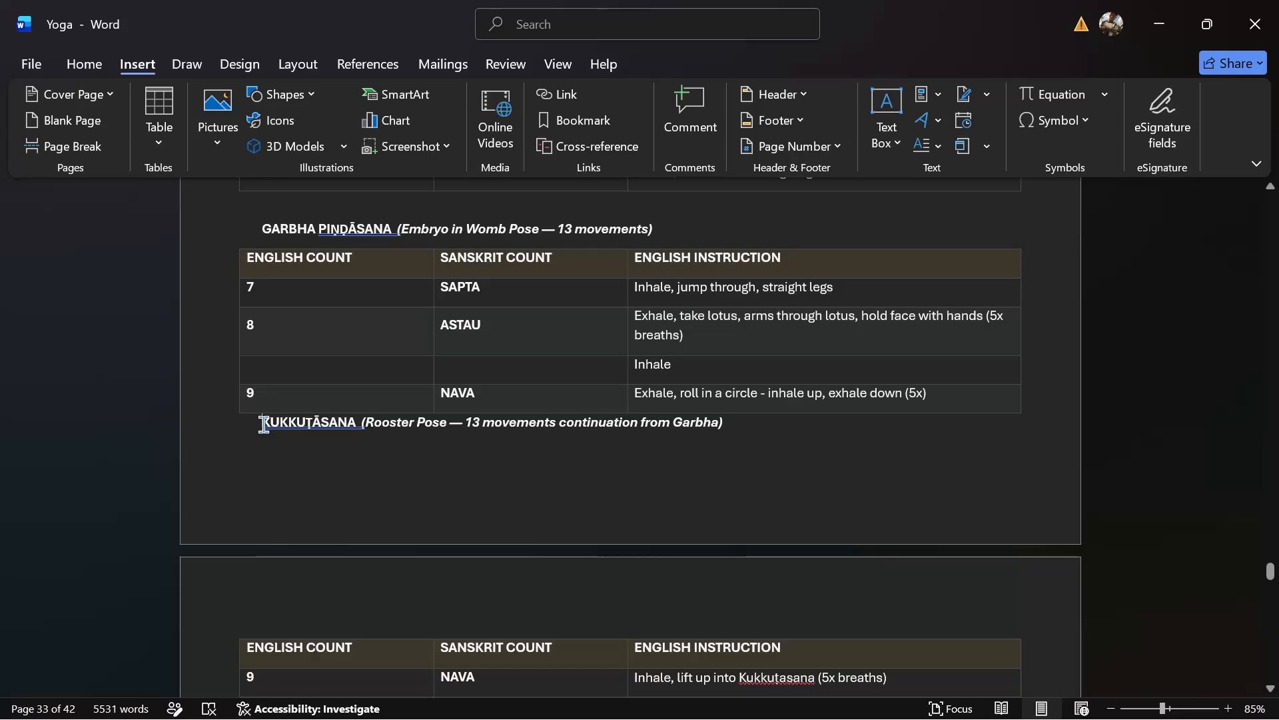
pyautogui.press('Return')
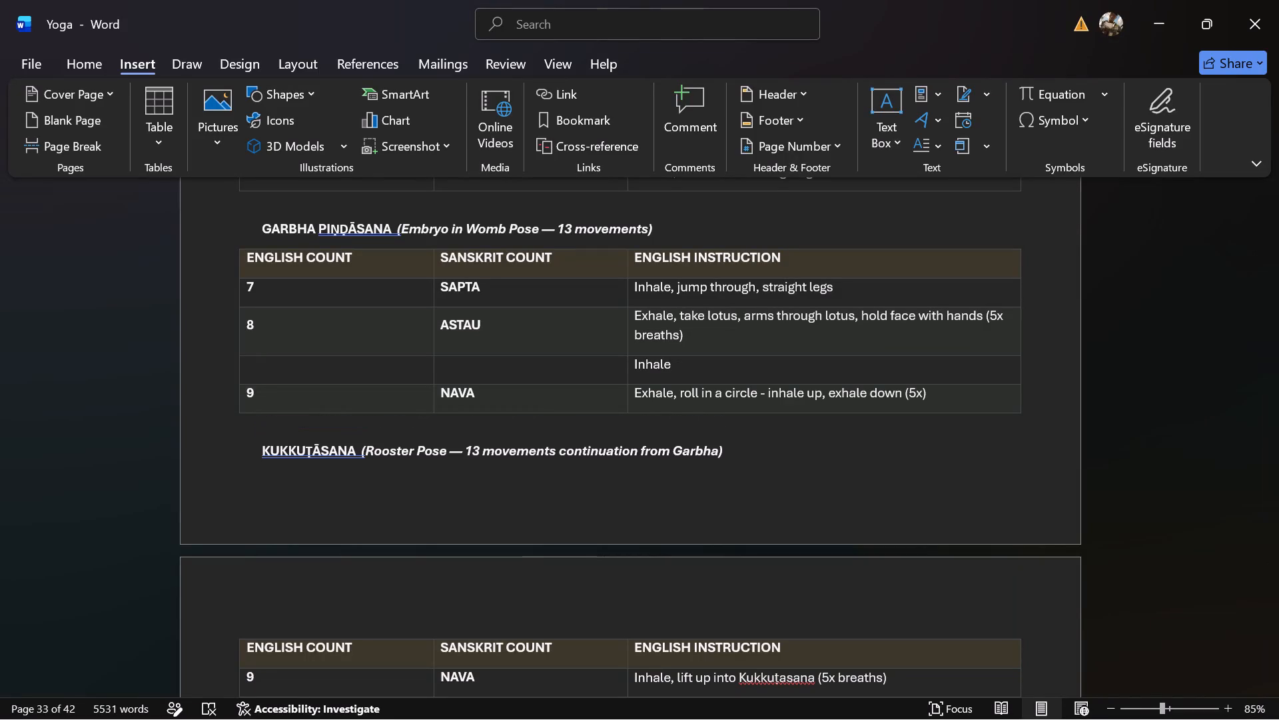
# Insert a blank line between the end of the Kukkuṭāsana table and the Baddha Koṇāsana heading.
pyautogui.scroll(-2, 270, 445)
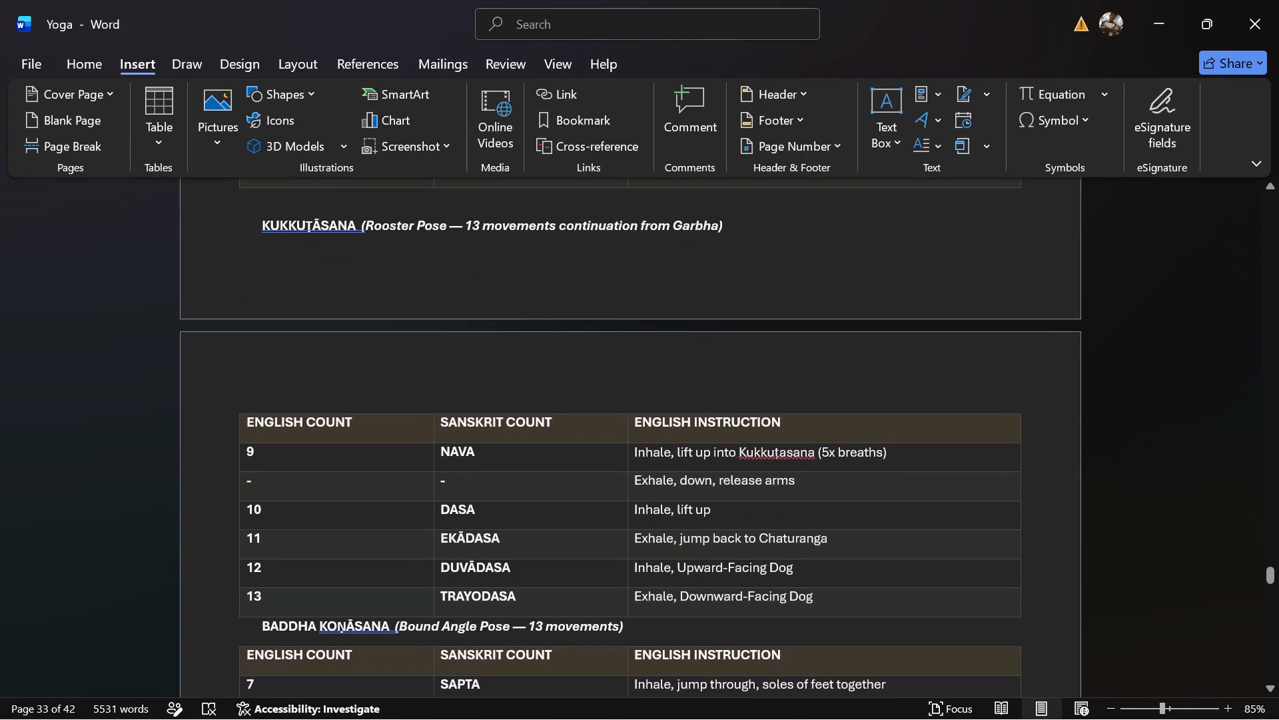
pyautogui.scroll(-1, 270, 445)
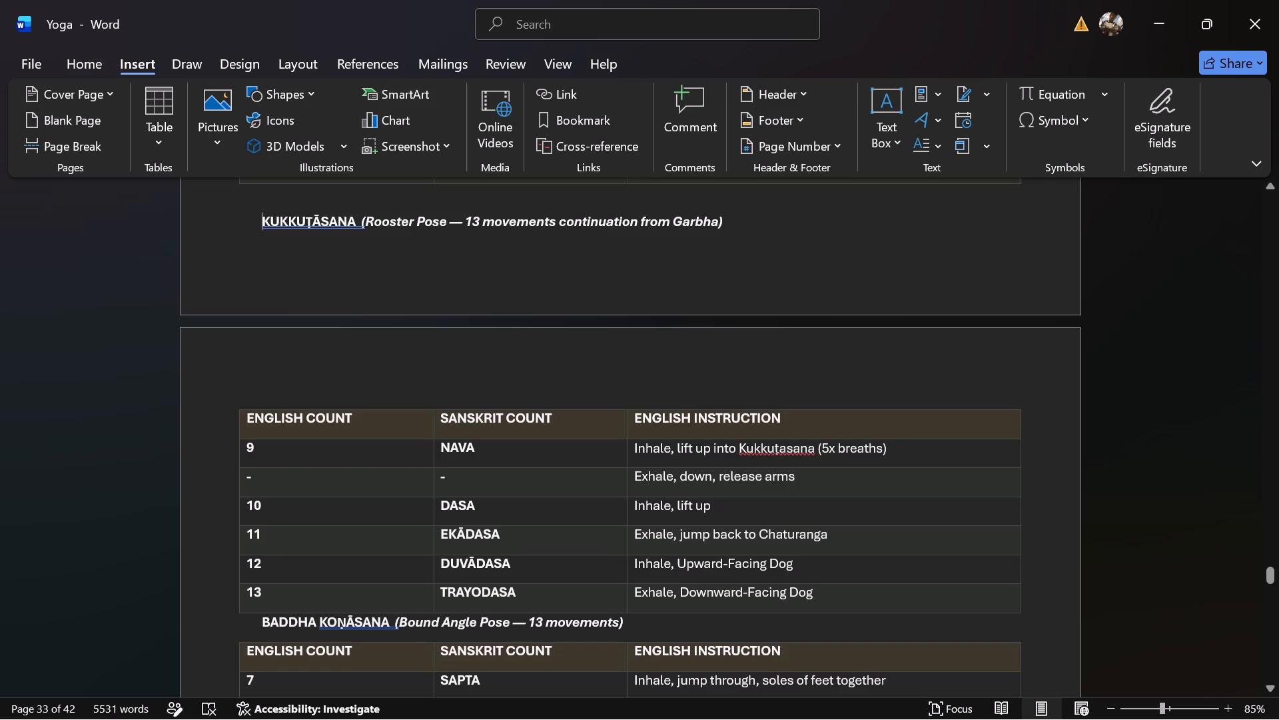
pyautogui.scroll(-2, 270, 445)
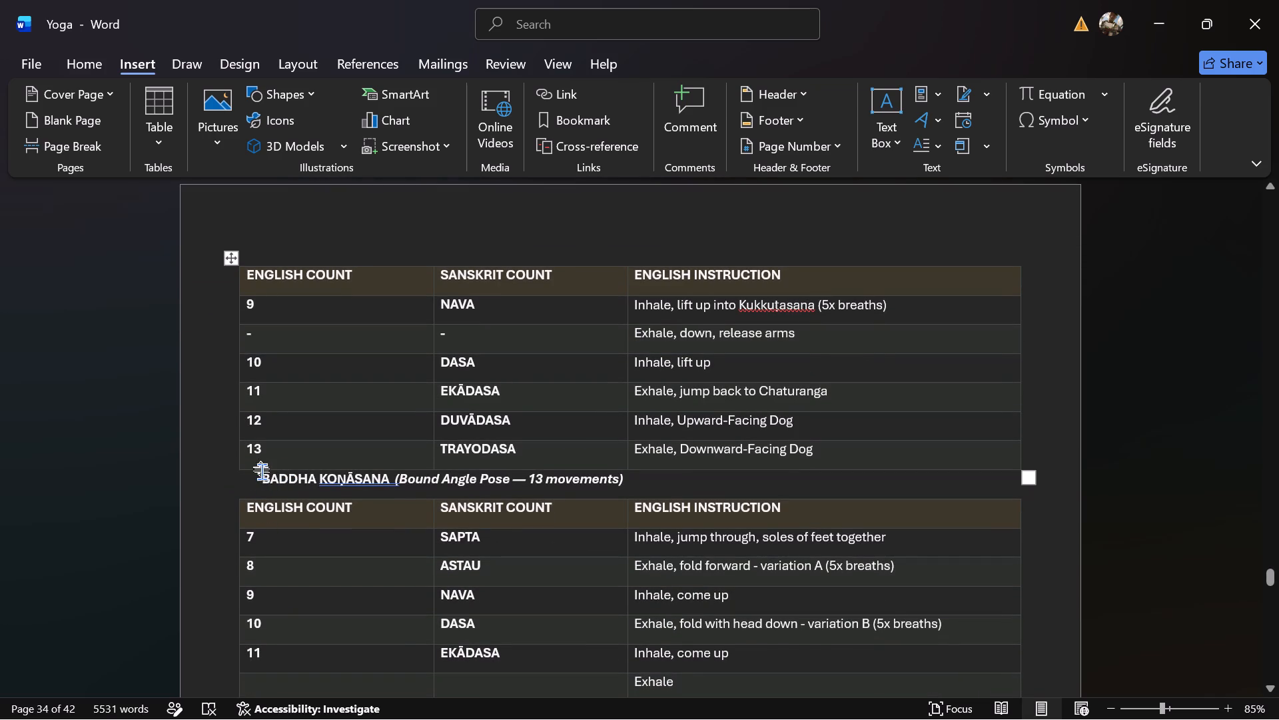
pyautogui.click(264, 482)
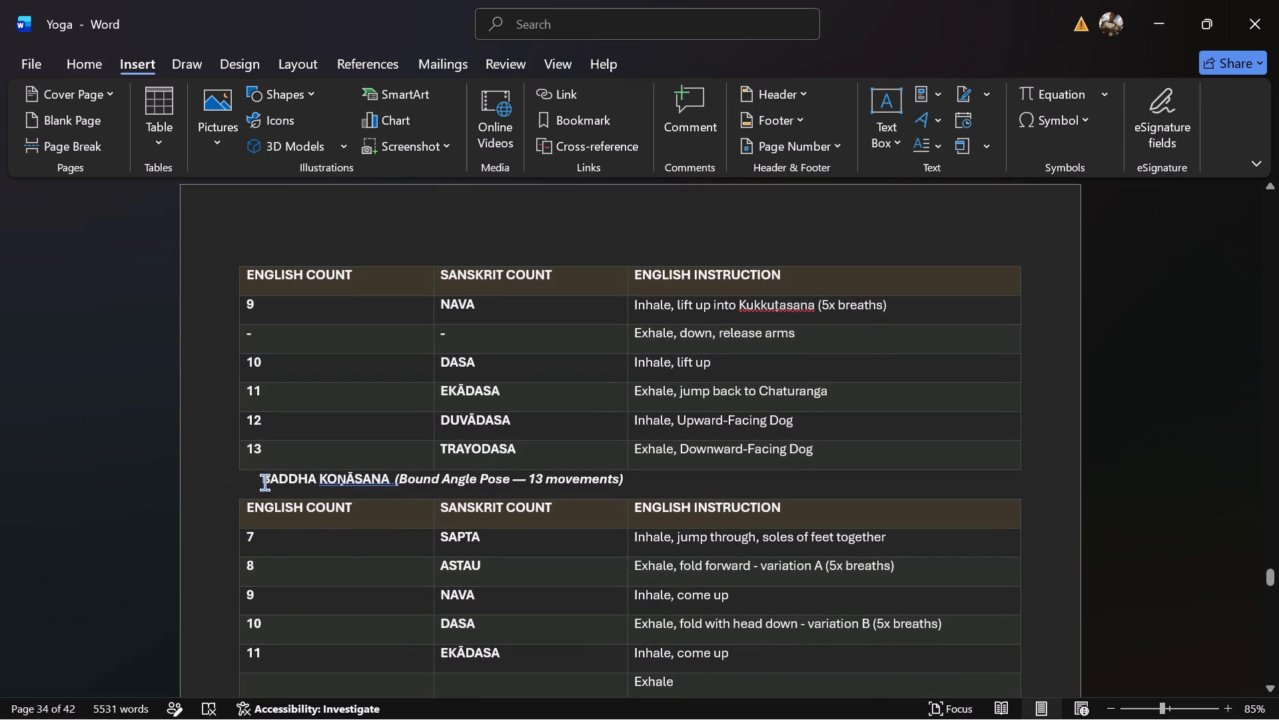
pyautogui.press('Return')
# Insert a blank line between the end of the Baddha Koṇāsana table and the Upaviṣṭha Koṇāsana heading.
pyautogui.scroll(-2, 264, 482)
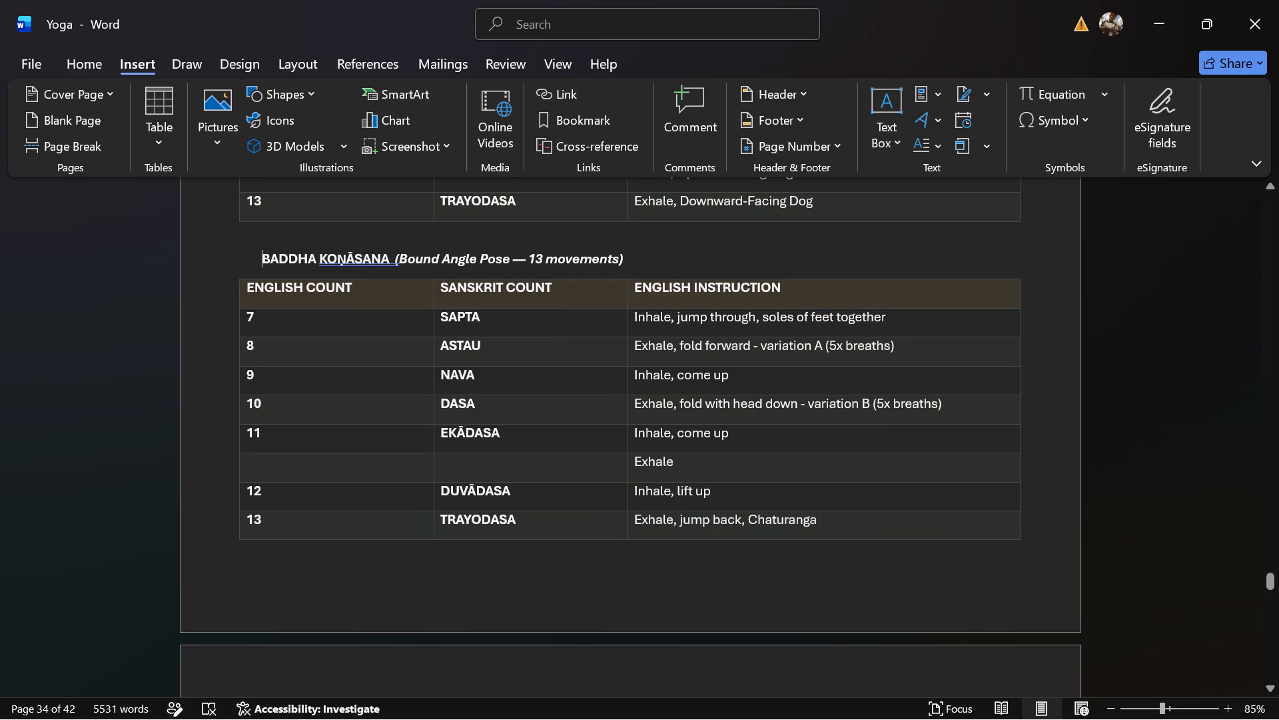
pyautogui.scroll(-3, 264, 482)
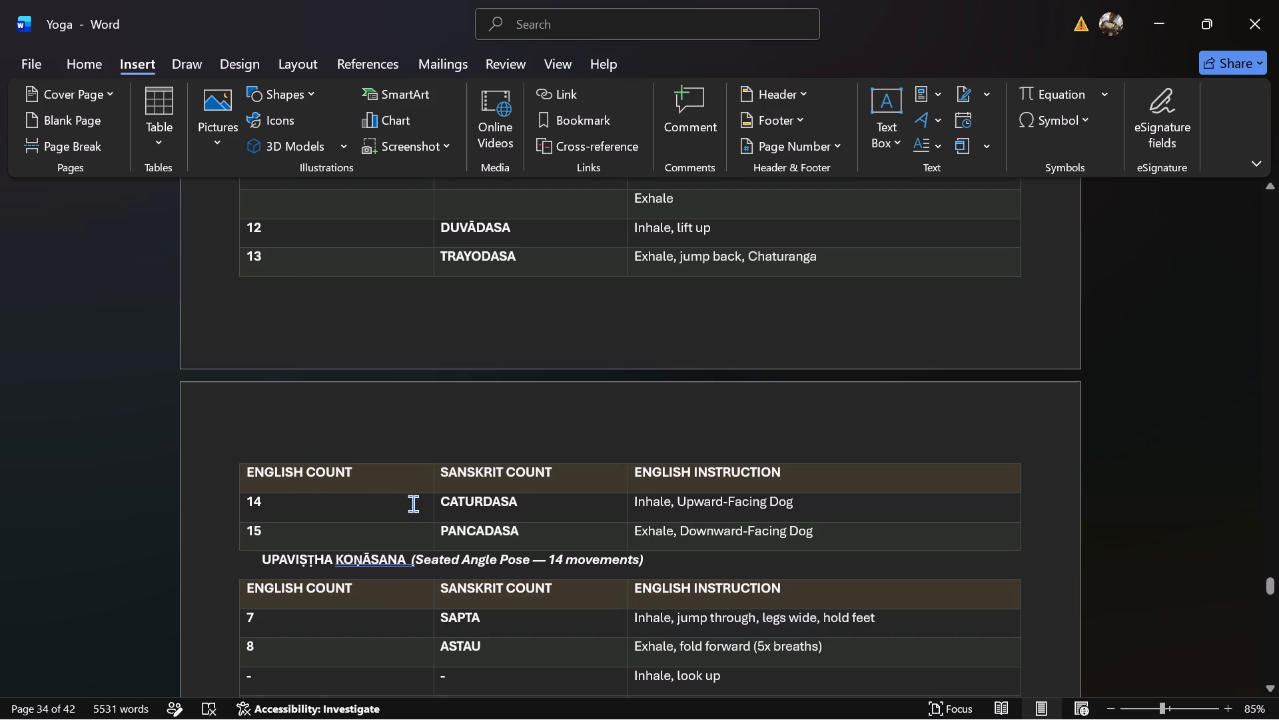
pyautogui.click(262, 559)
pyautogui.press('Return')
# Insert a blank line between the end of the Upaviṣṭha Koṇāsana table and the Supta Koṇāsana heading.
pyautogui.scroll(-3, 280, 568)
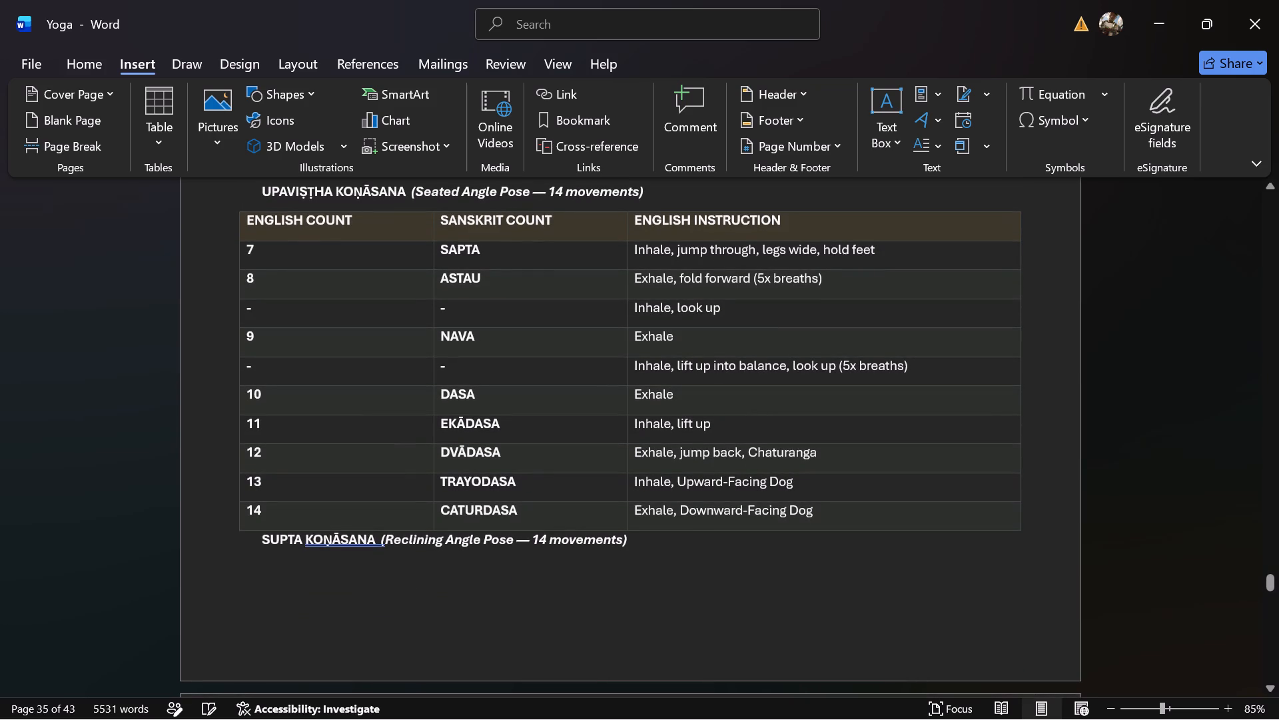
pyautogui.scroll(-1, 280, 568)
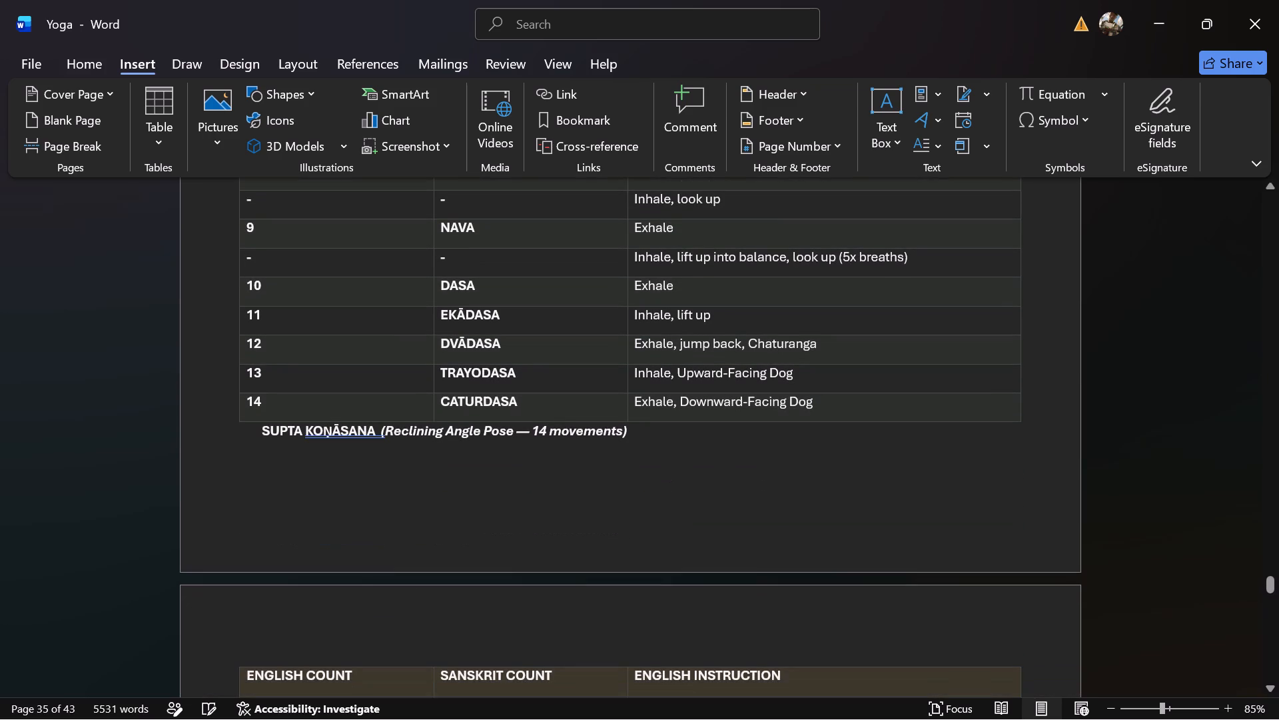
pyautogui.scroll(-1, 280, 568)
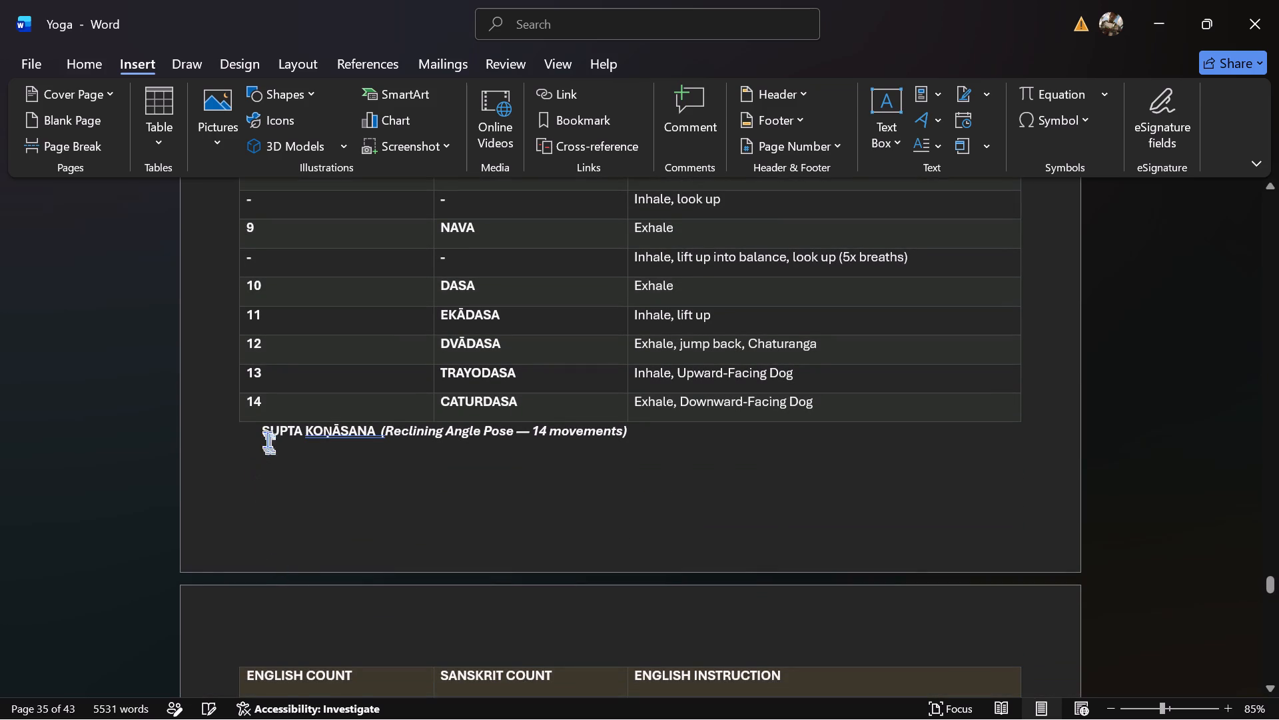
pyautogui.click(263, 428)
pyautogui.press('Return')
# Insert a blank line between the end of the Supta Koṇāsana table and the Supta Pādāṅguṣṭhāsana heading.
pyautogui.scroll(-2, 286, 453)
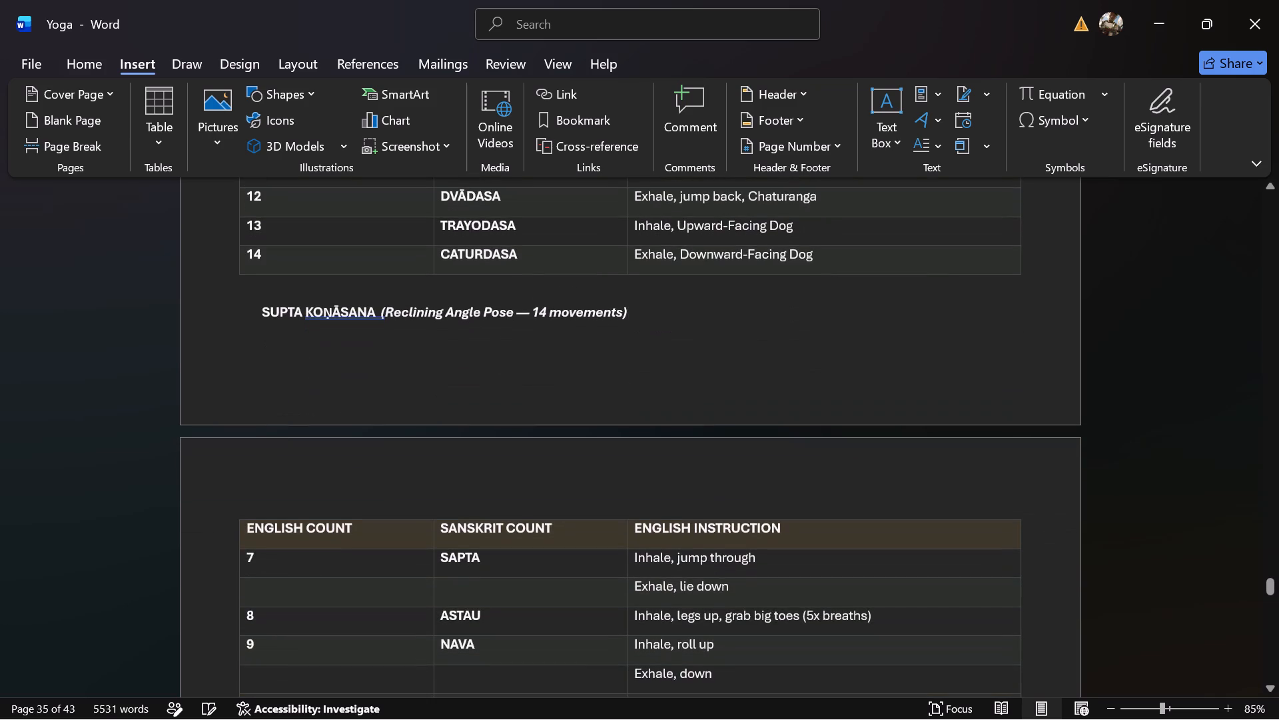
pyautogui.scroll(-4, 286, 453)
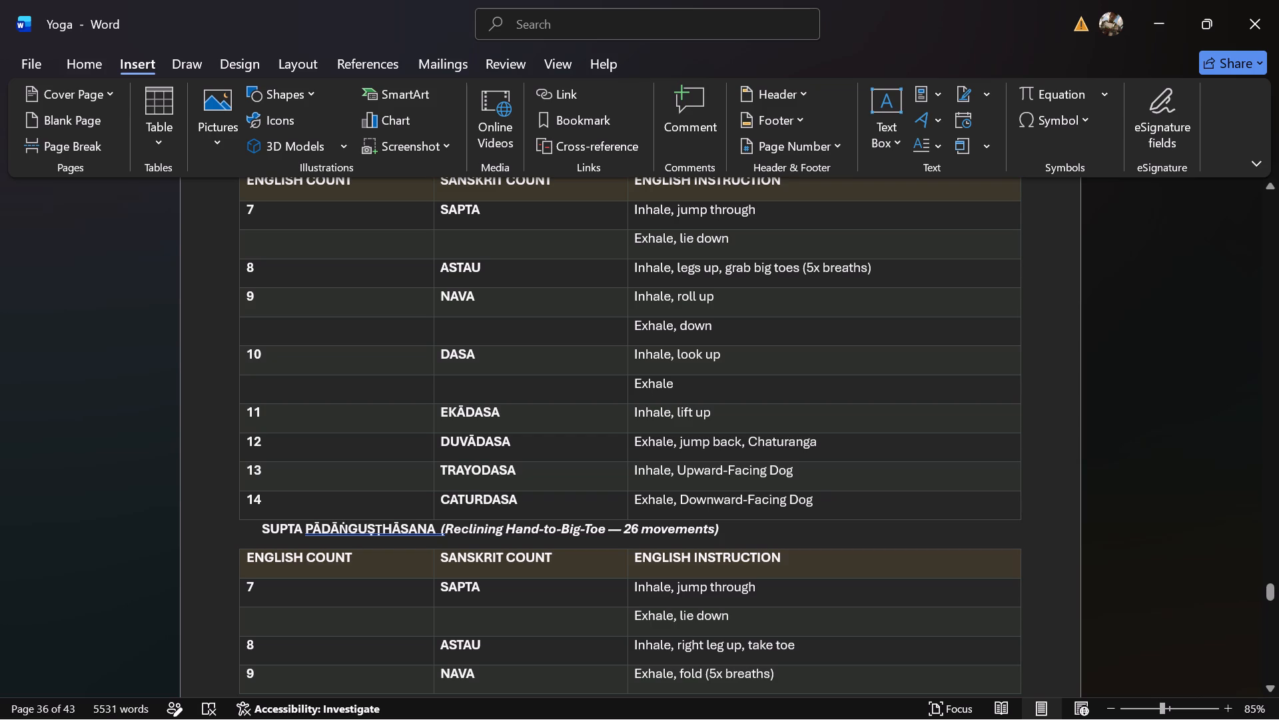
pyautogui.click(260, 526)
pyautogui.press('Return')
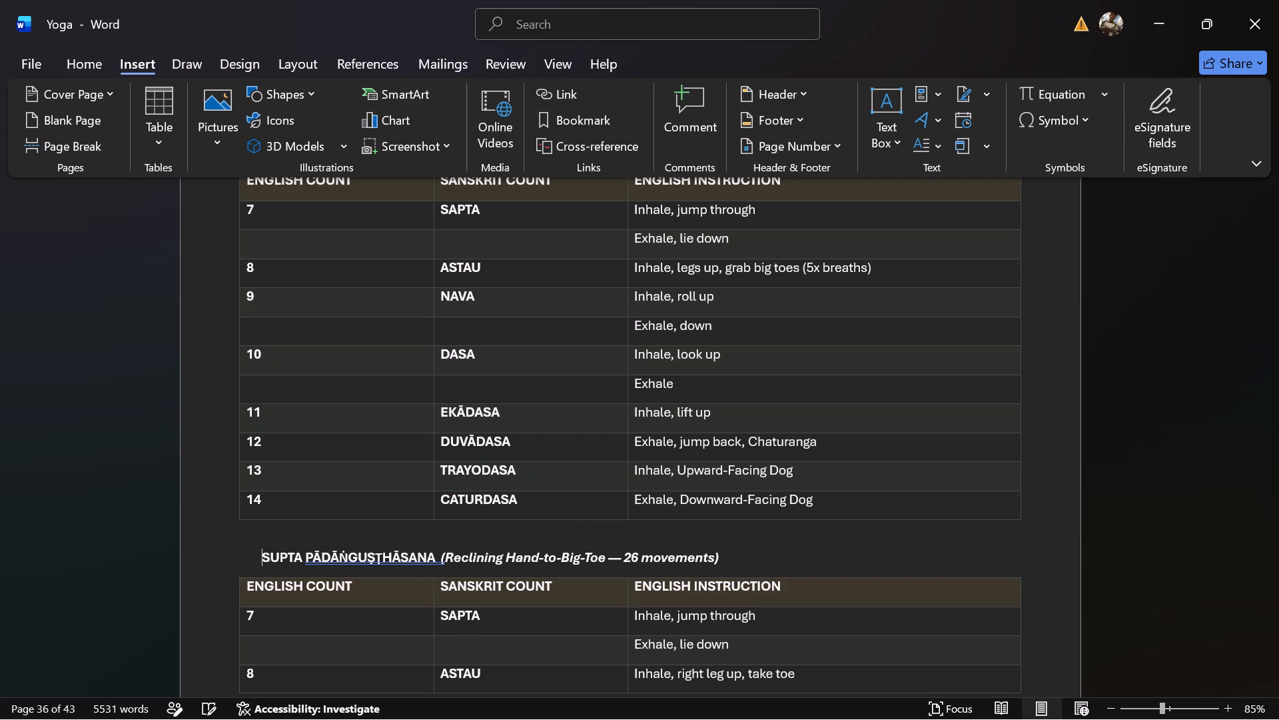
# Insert a blank line between the end of the Supta Pādāṅguṣṭhāsana table and the Ubhaya Pādāṅguṣṭhāsana heading.
pyautogui.scroll(-1, 282, 555)
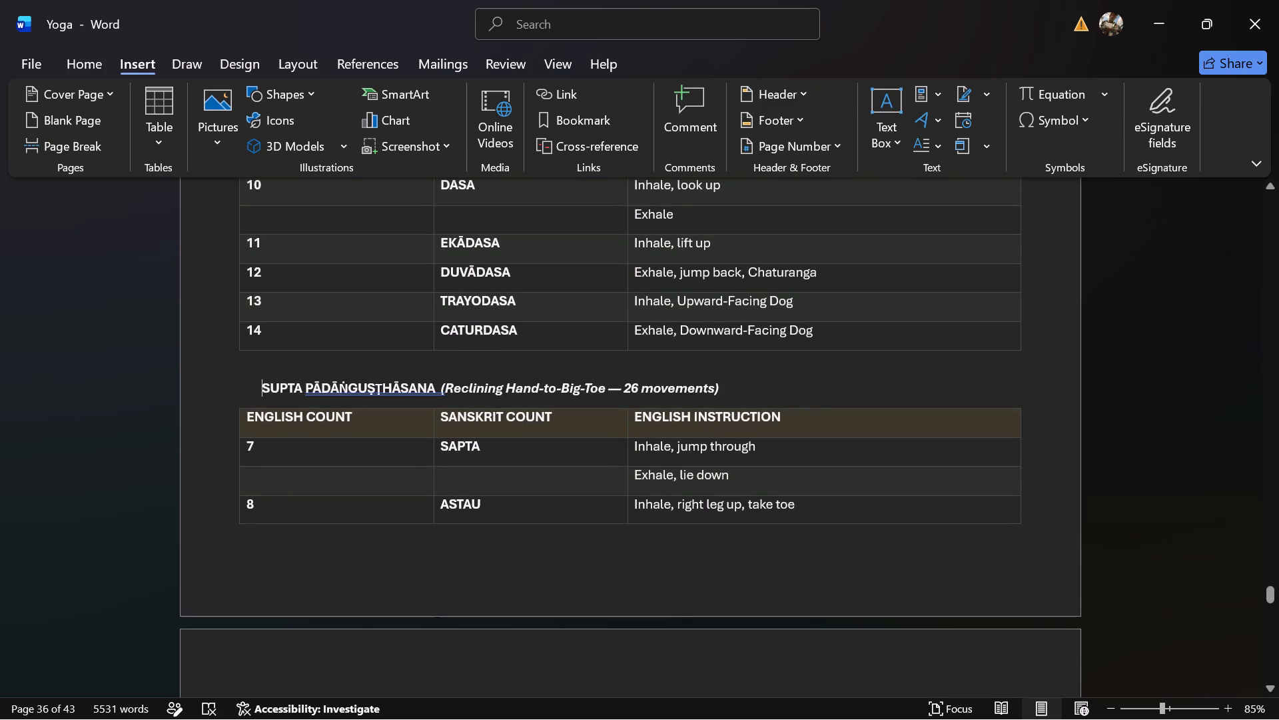
pyautogui.scroll(-7, 282, 555)
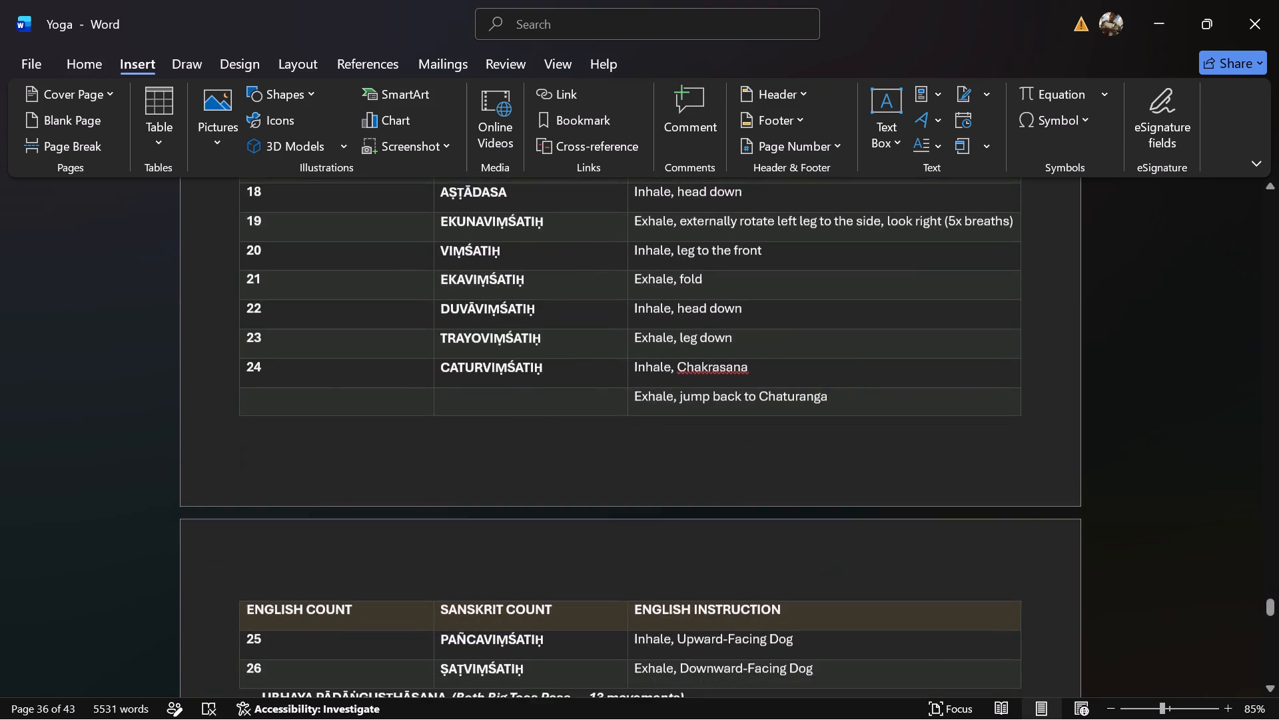
pyautogui.scroll(-4, 282, 555)
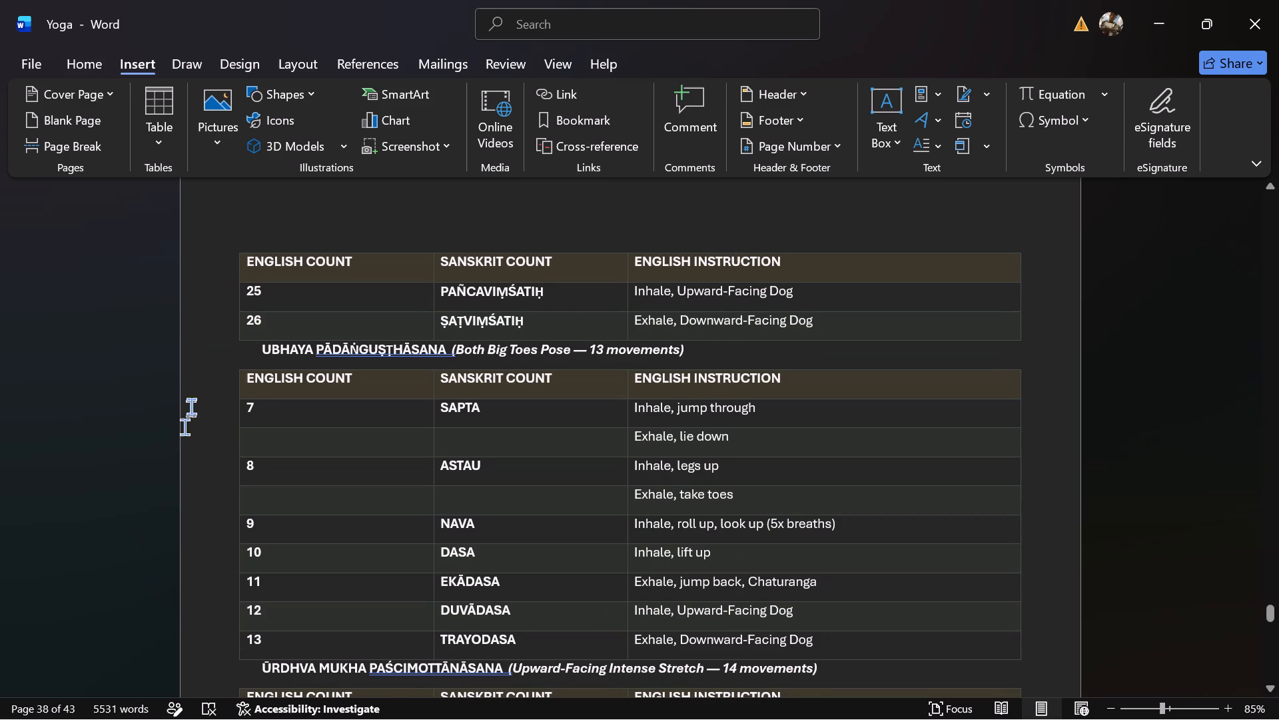
pyautogui.click(262, 351)
pyautogui.press('Return')
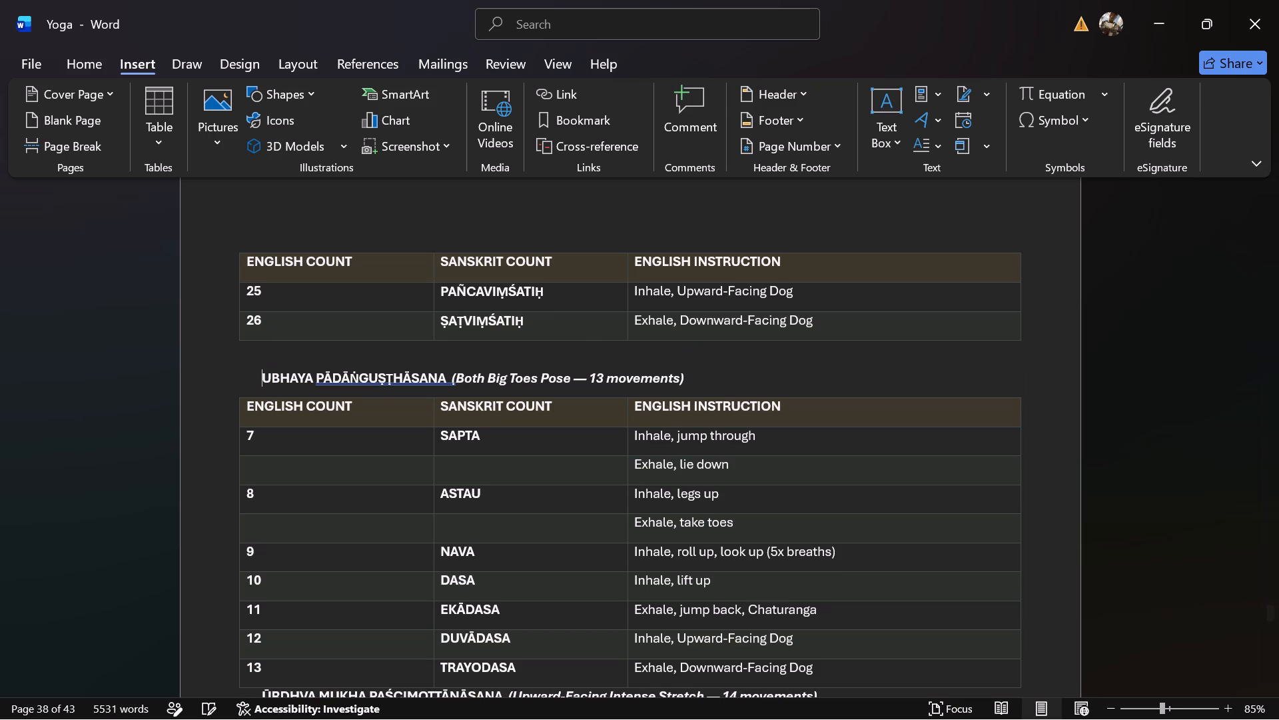
# Insert a blank line between the end of the Ubhaya Pādāṅguṣṭhāsana table and the Ūrdhva Mukha Paścimottānāsana heading.
pyautogui.scroll(-2, 260, 432)
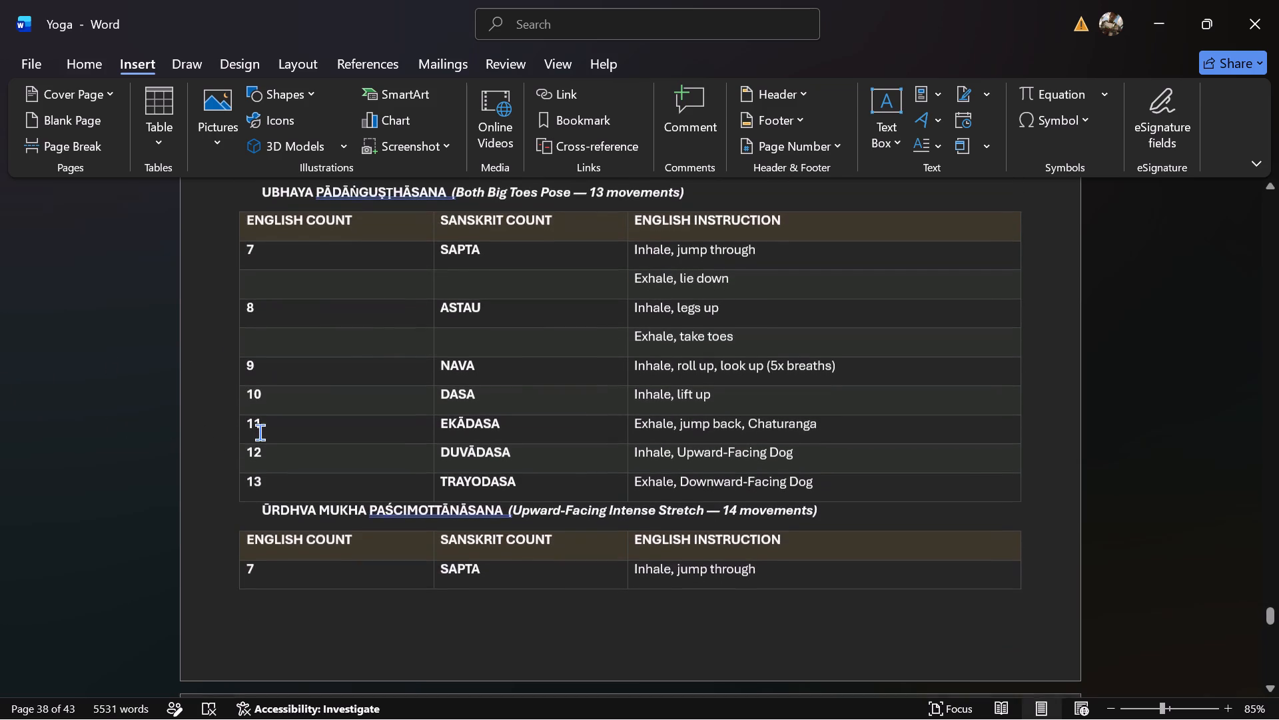
pyautogui.scroll(-2, 260, 432)
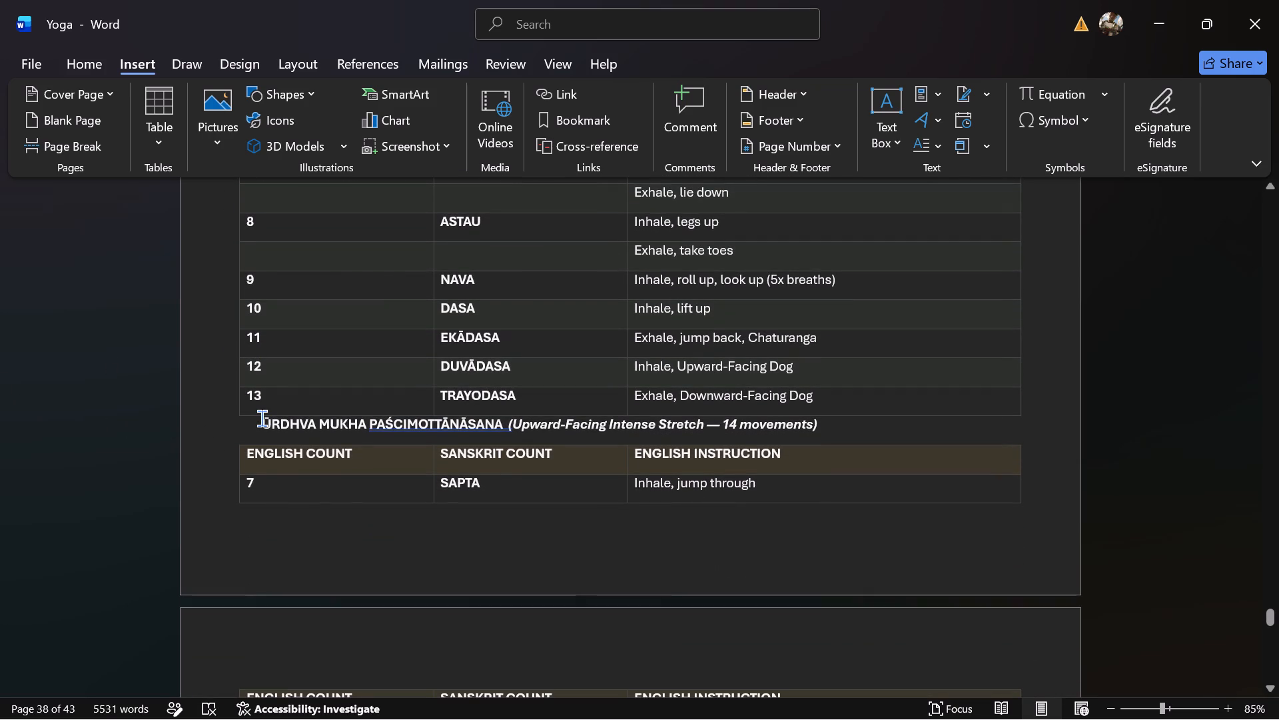
pyautogui.click(262, 418)
pyautogui.press('Return')
# Insert a blank line between the end of the Ūrdhva Mukha Paścimottānāsana table and the Setu Bandhāsana heading.
pyautogui.scroll(-1, 324, 536)
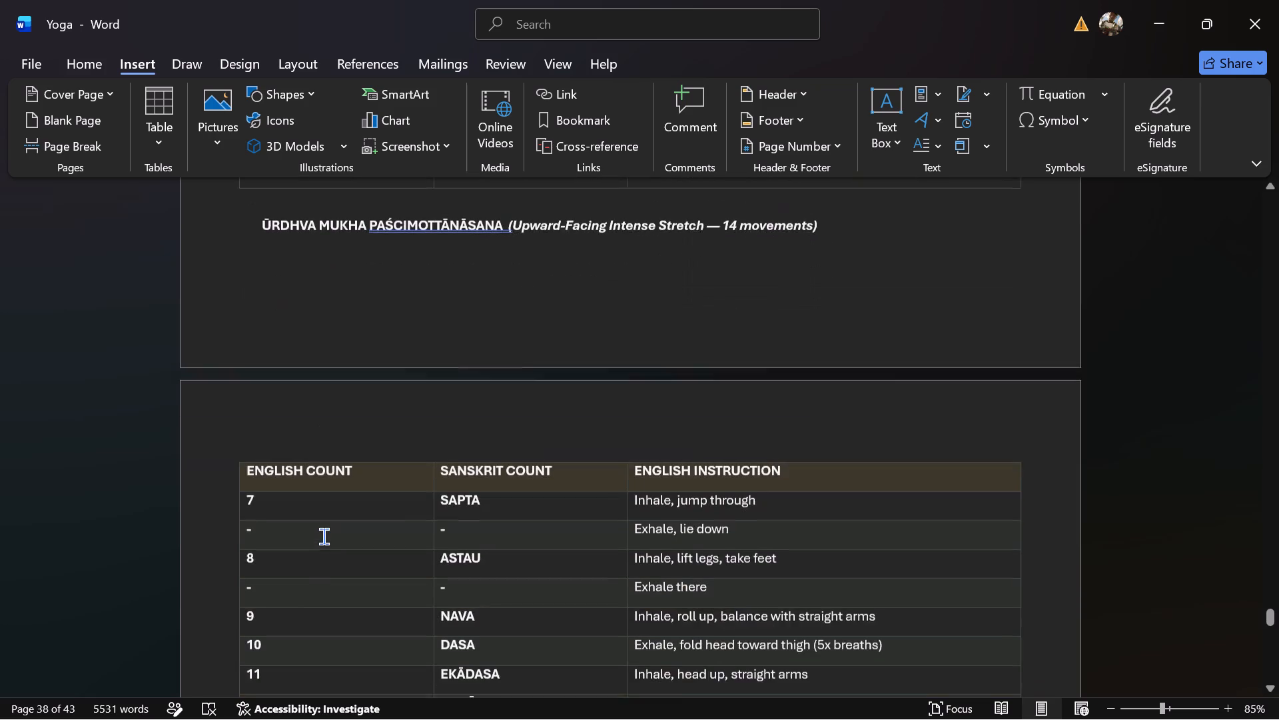
pyautogui.scroll(-3, 324, 536)
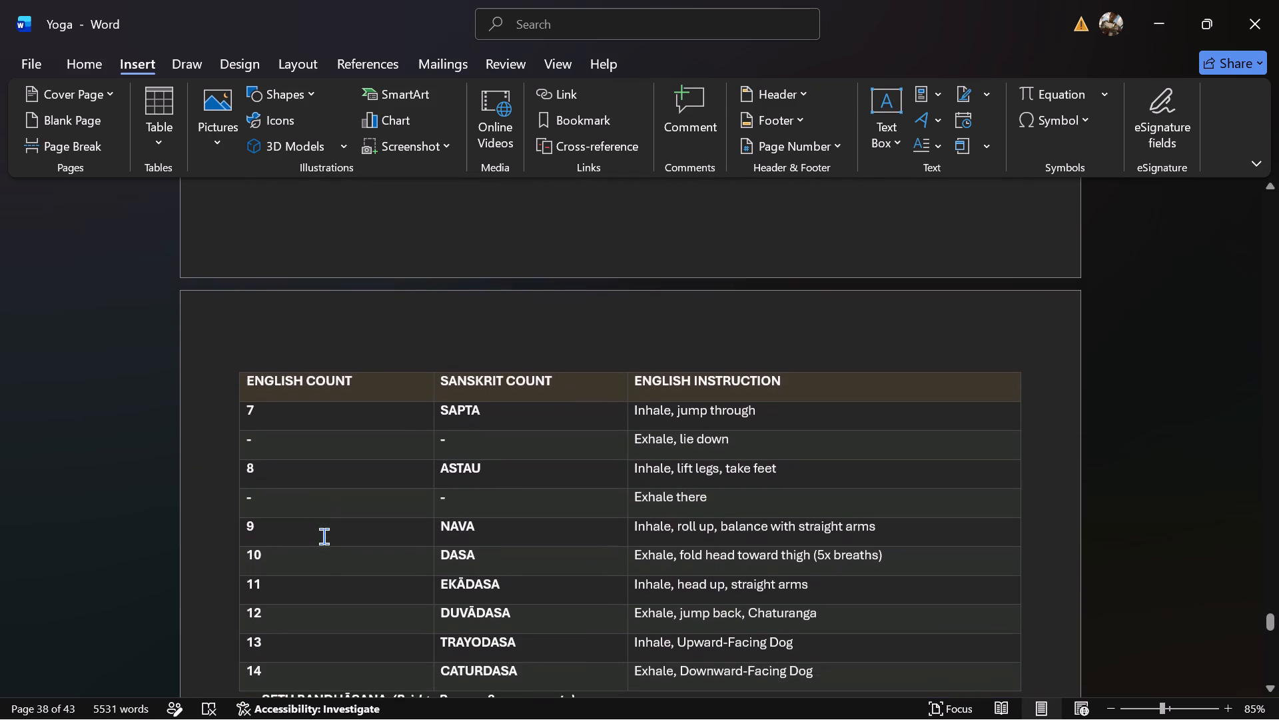
pyautogui.scroll(-1, 324, 536)
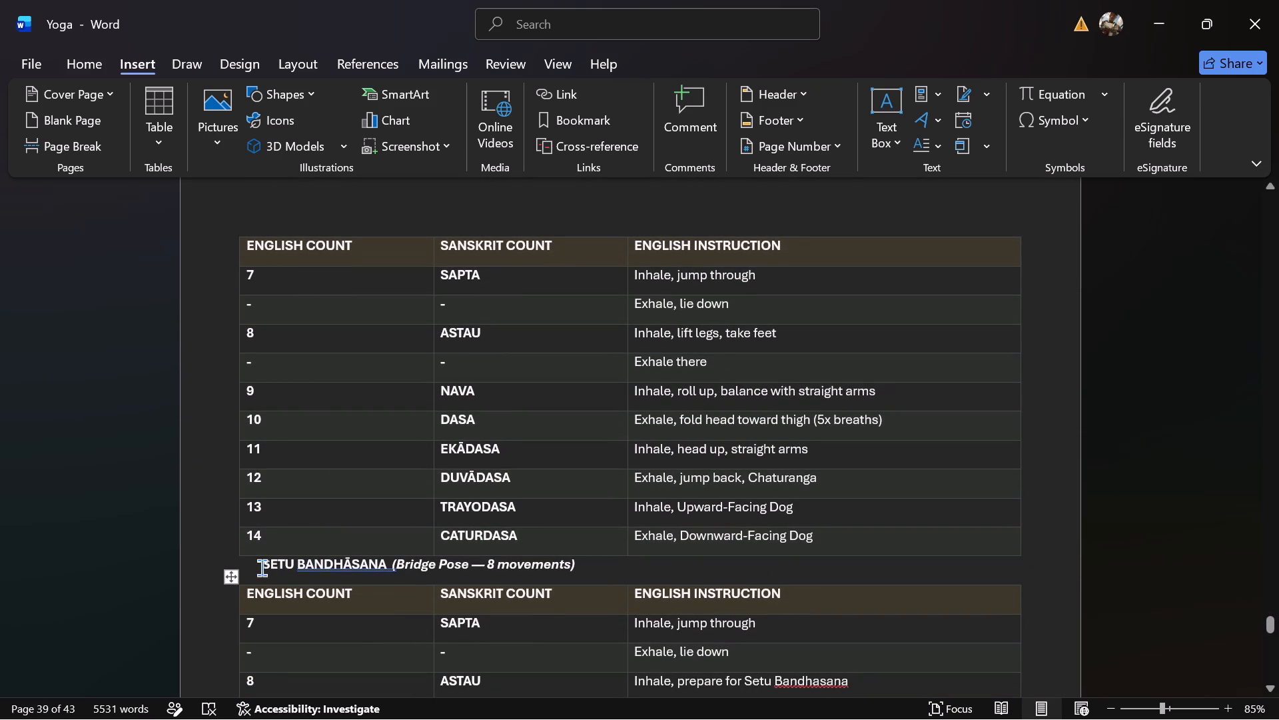
pyautogui.click(262, 567)
pyautogui.press('Return')
# Insert a blank line between the end of the Ūrdhva Dhanurāsana table and the Paścimottānāsana (Closing) heading.
pyautogui.scroll(-1, 262, 567)
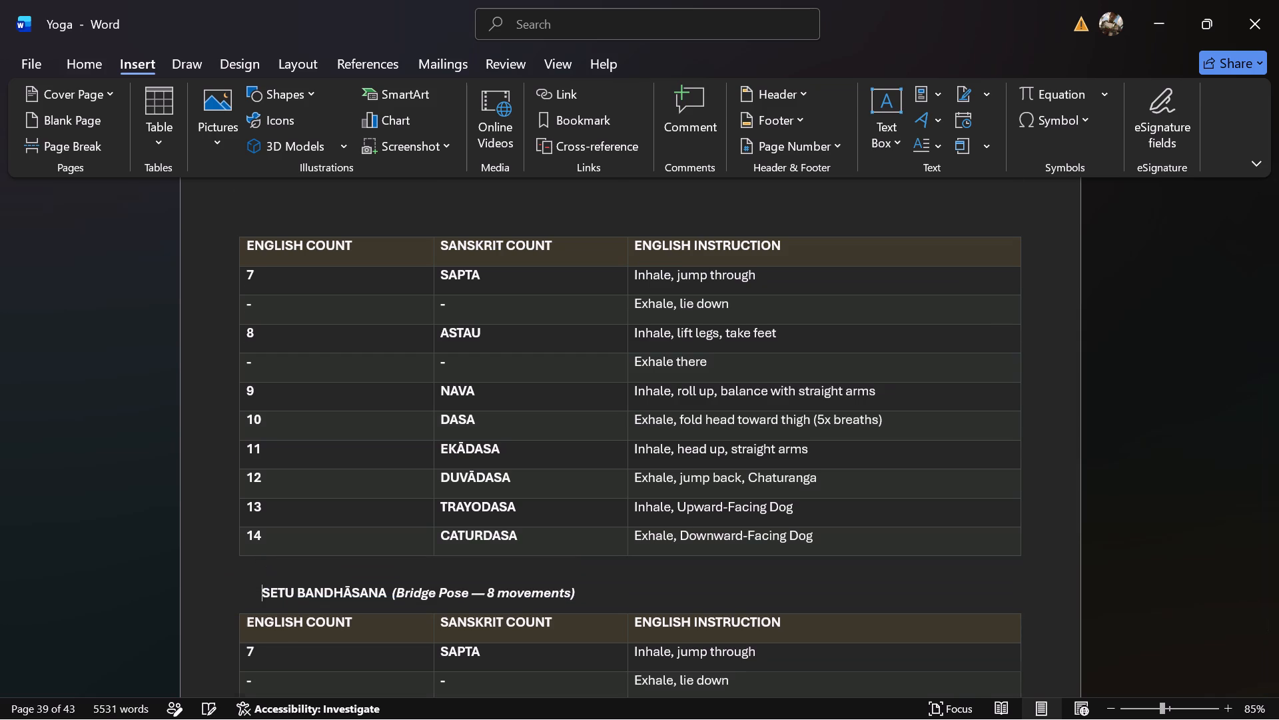
pyautogui.scroll(-4, 262, 567)
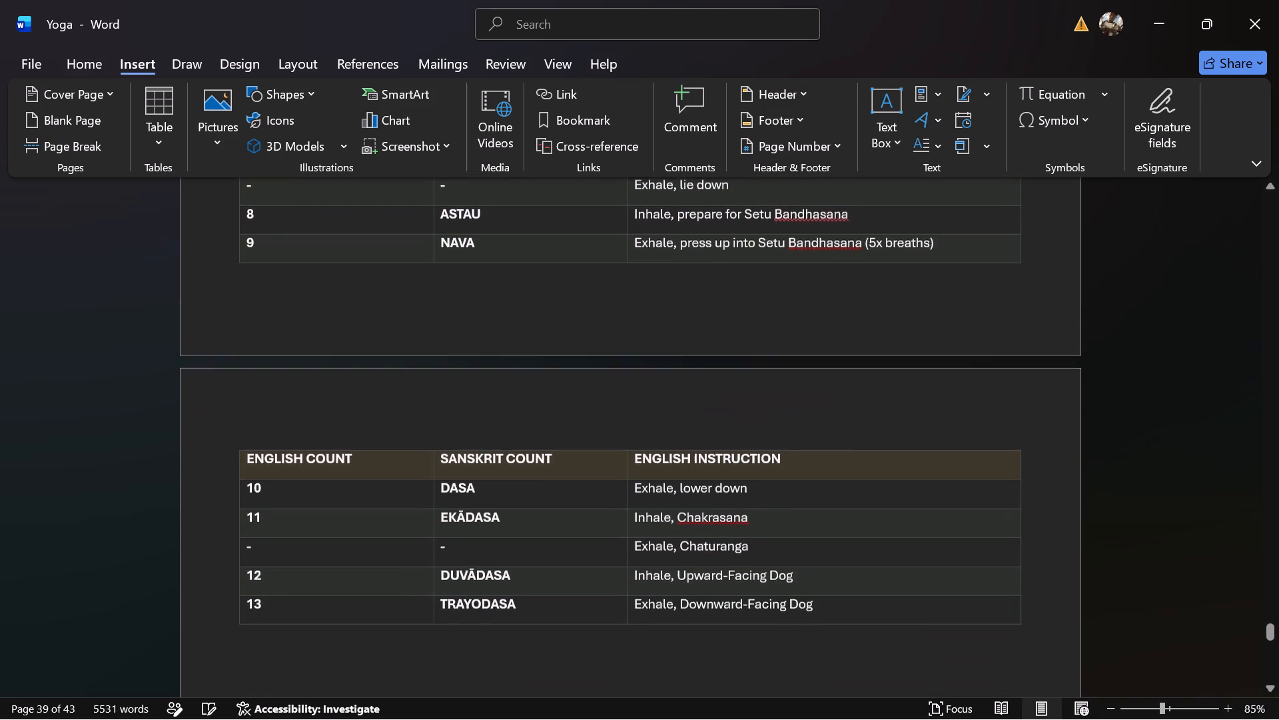
pyautogui.scroll(-4, 262, 567)
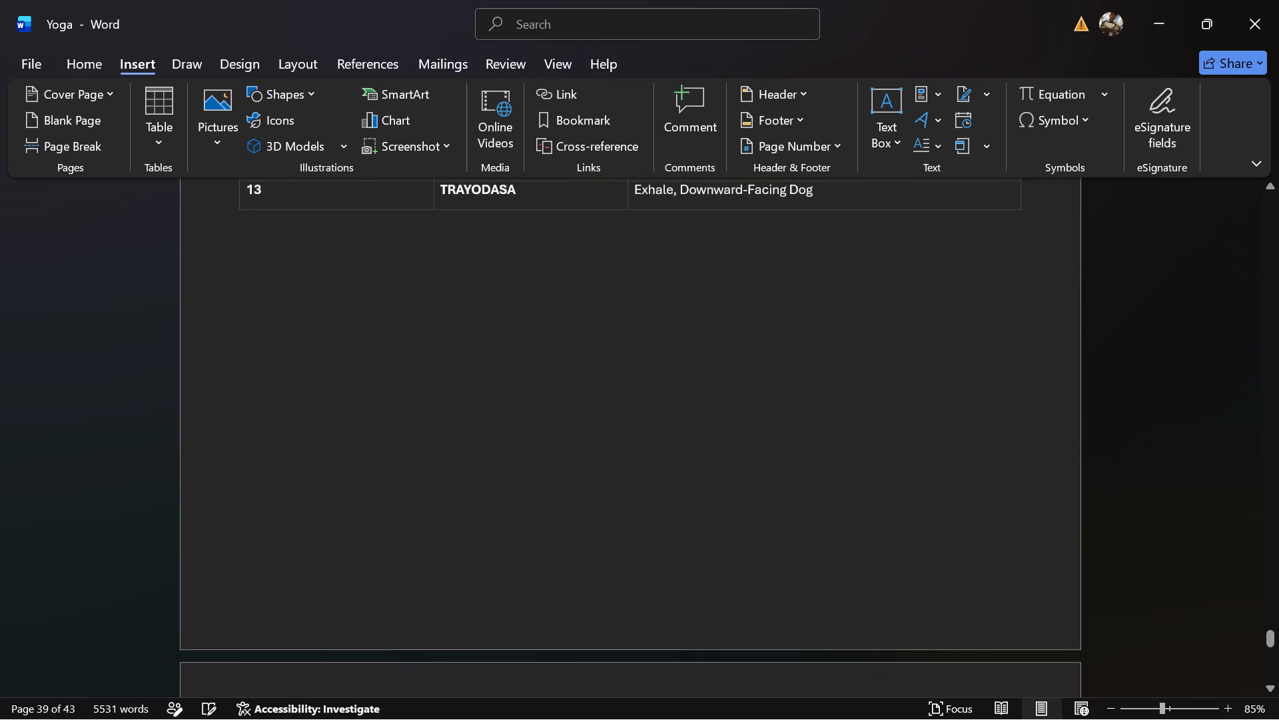
pyautogui.scroll(1, 262, 567)
pyautogui.scroll(-2, 262, 567)
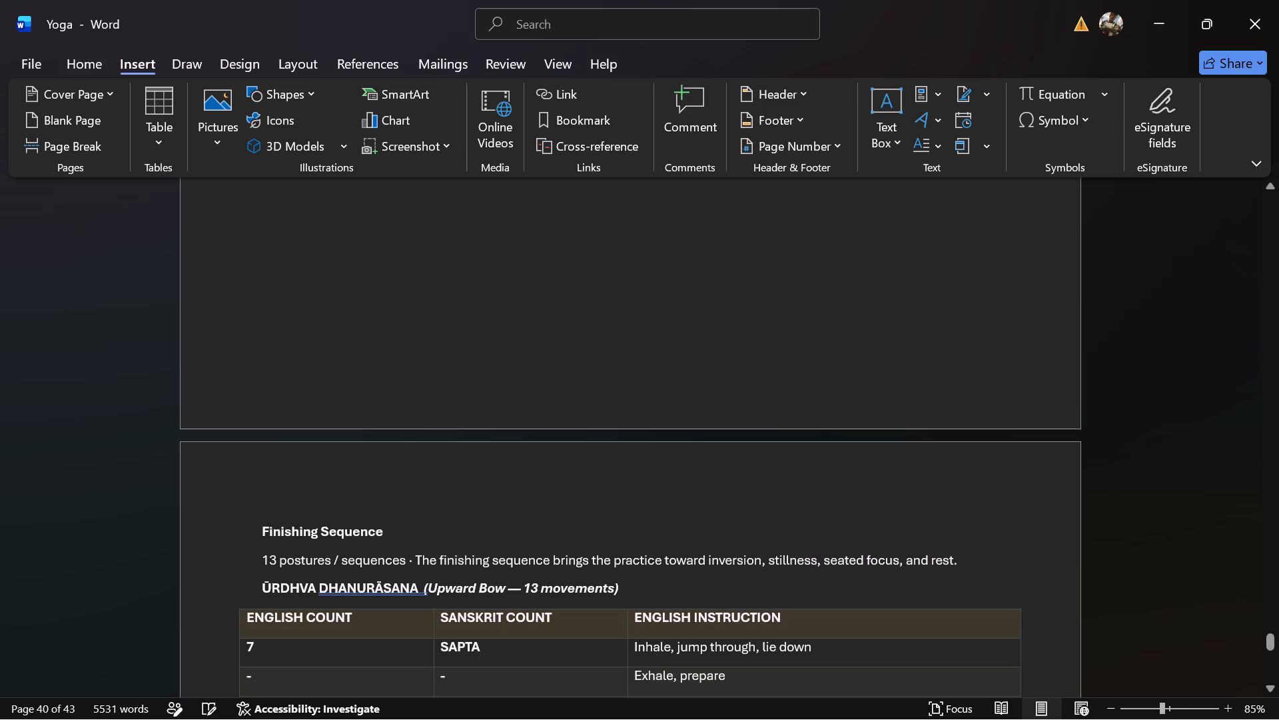
pyautogui.scroll(-2, 262, 567)
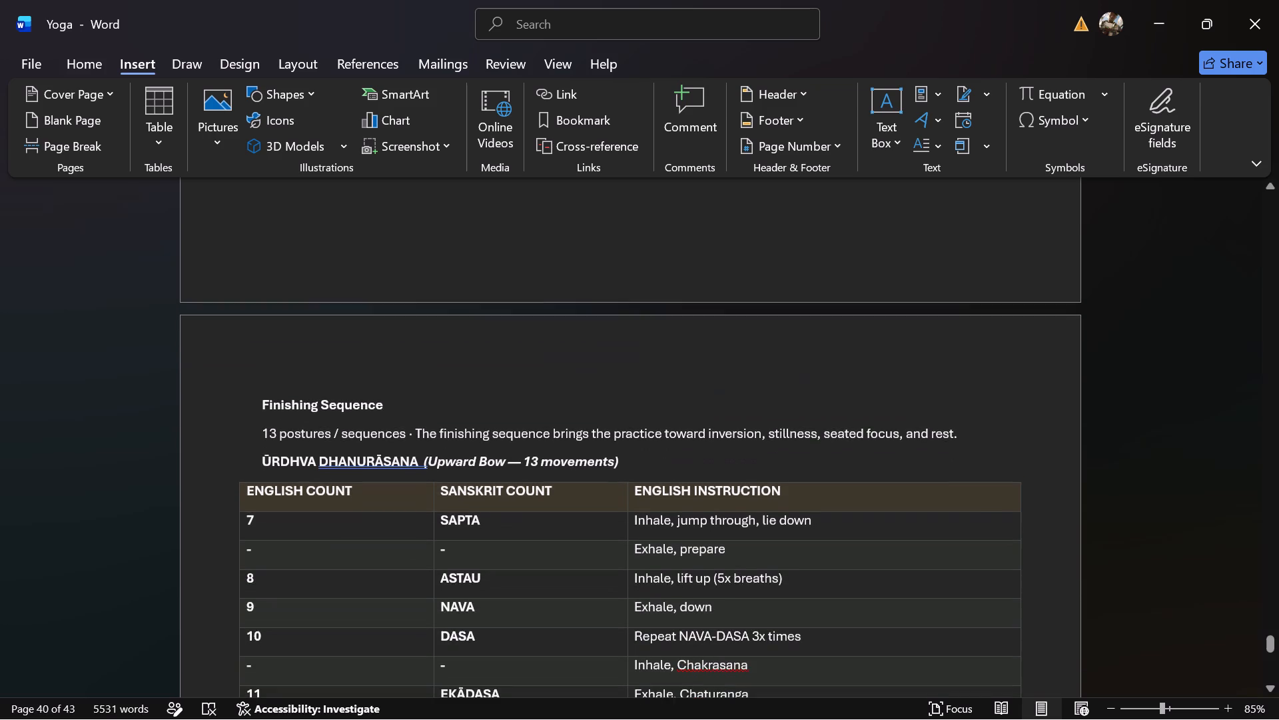
pyautogui.scroll(-3, 262, 567)
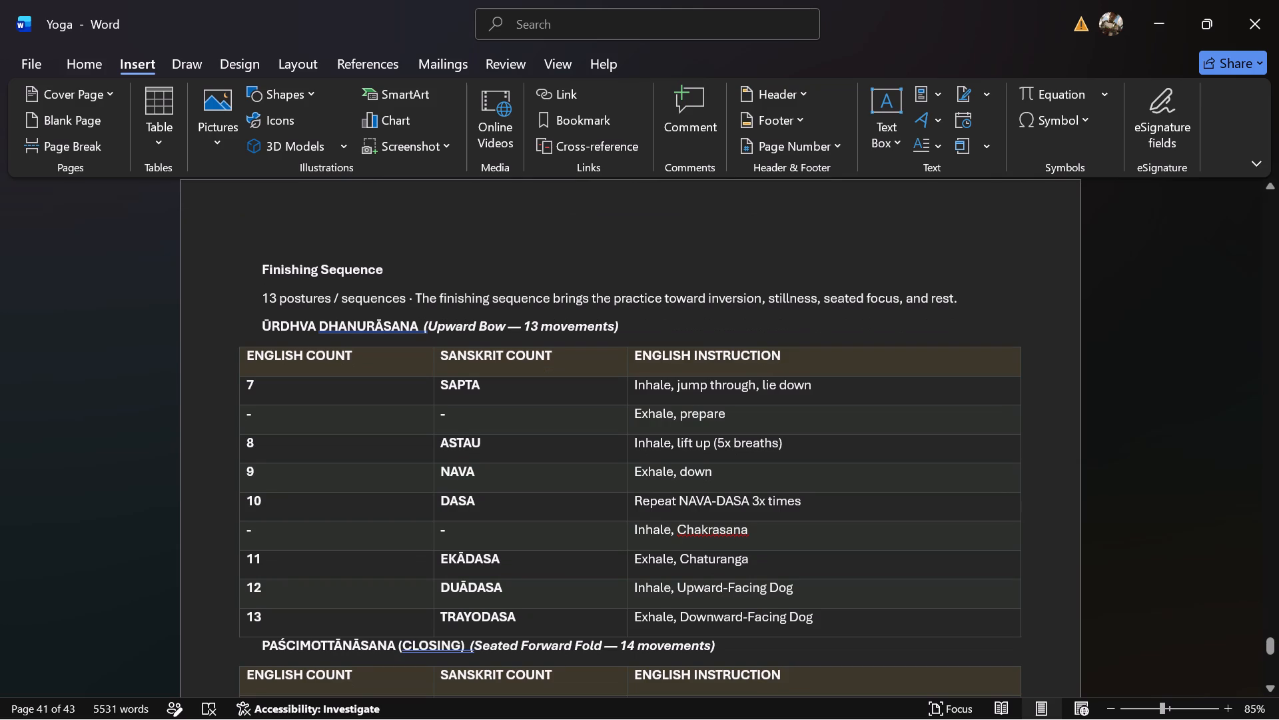
pyautogui.scroll(-2, 262, 567)
pyautogui.scroll(1, 262, 567)
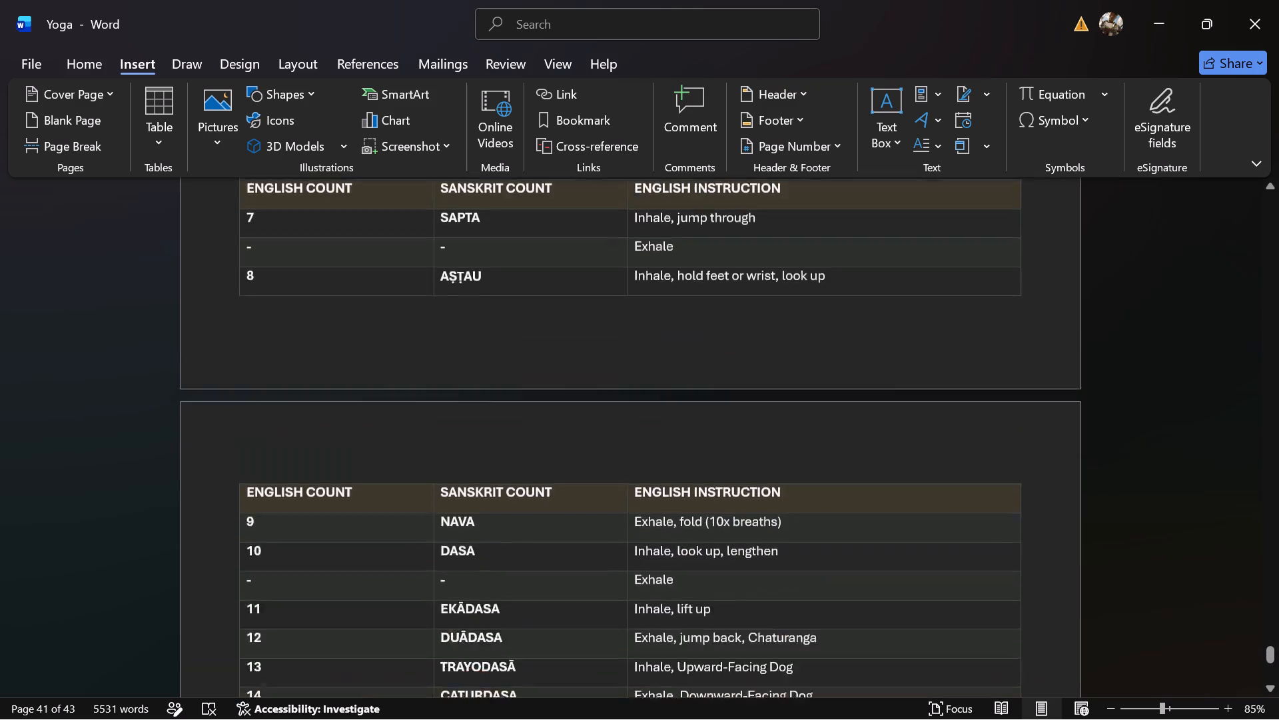
pyautogui.scroll(2, 262, 567)
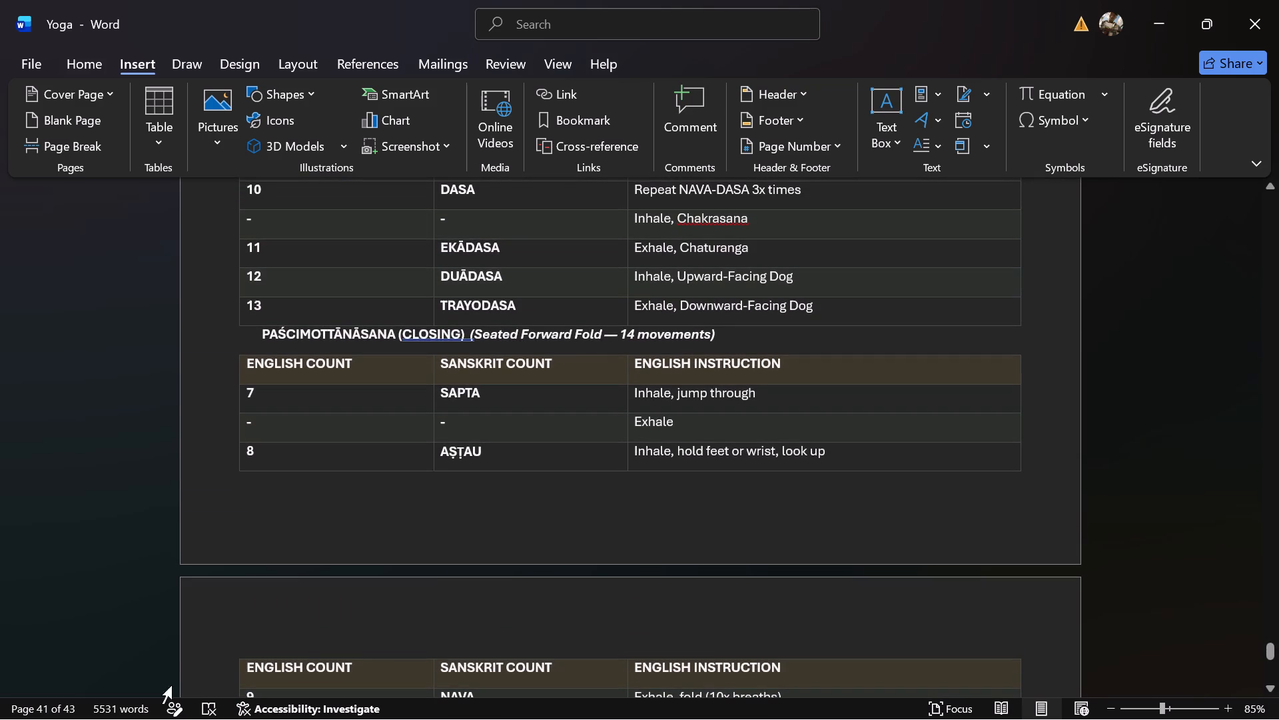
pyautogui.click(262, 333)
pyautogui.press('Return')
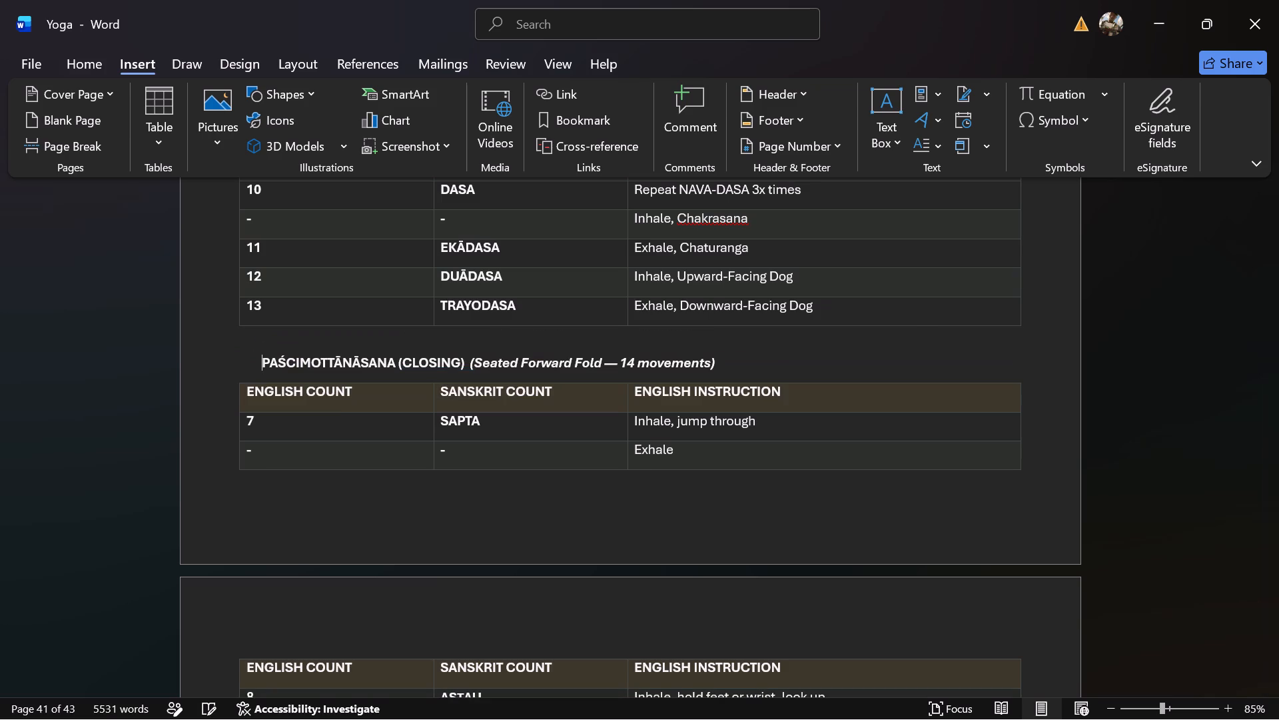
# Insert a blank line between the end of the Paścimottānāsana (Closing) table and the Salamba Sarvāṅgāsana heading.
pyautogui.scroll(-4, 300, 373)
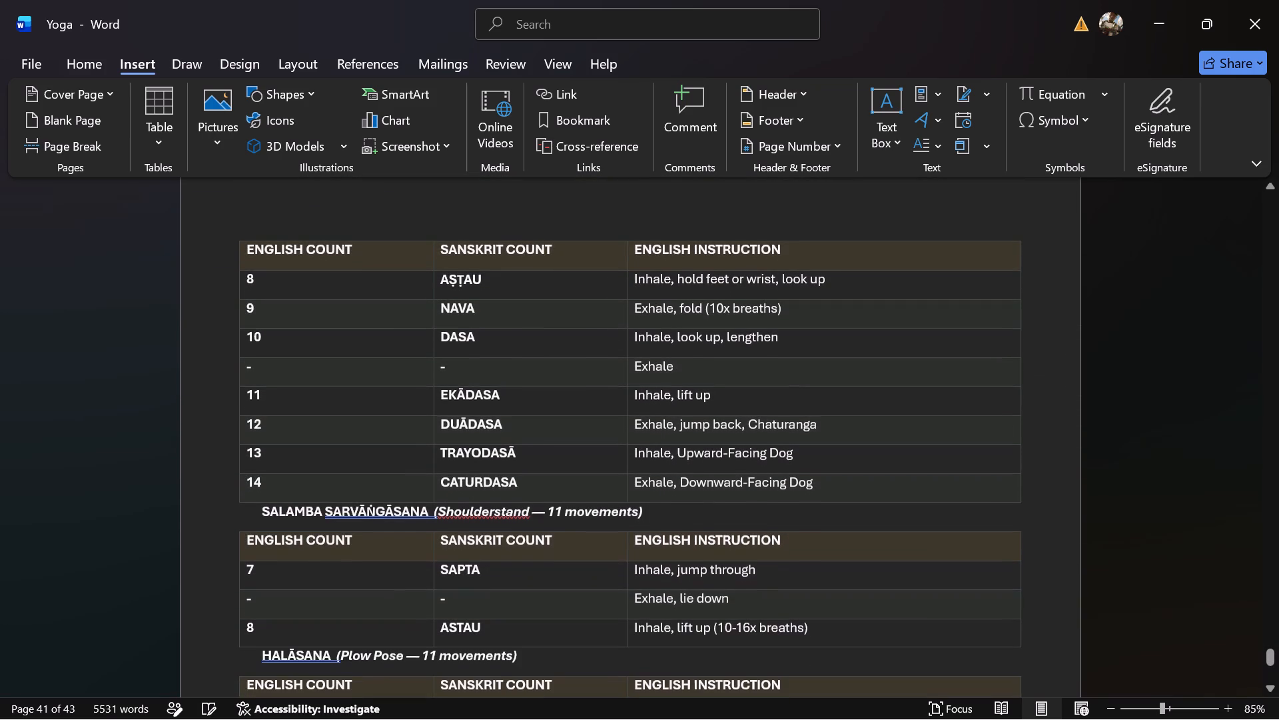
pyautogui.scroll(-1, 300, 373)
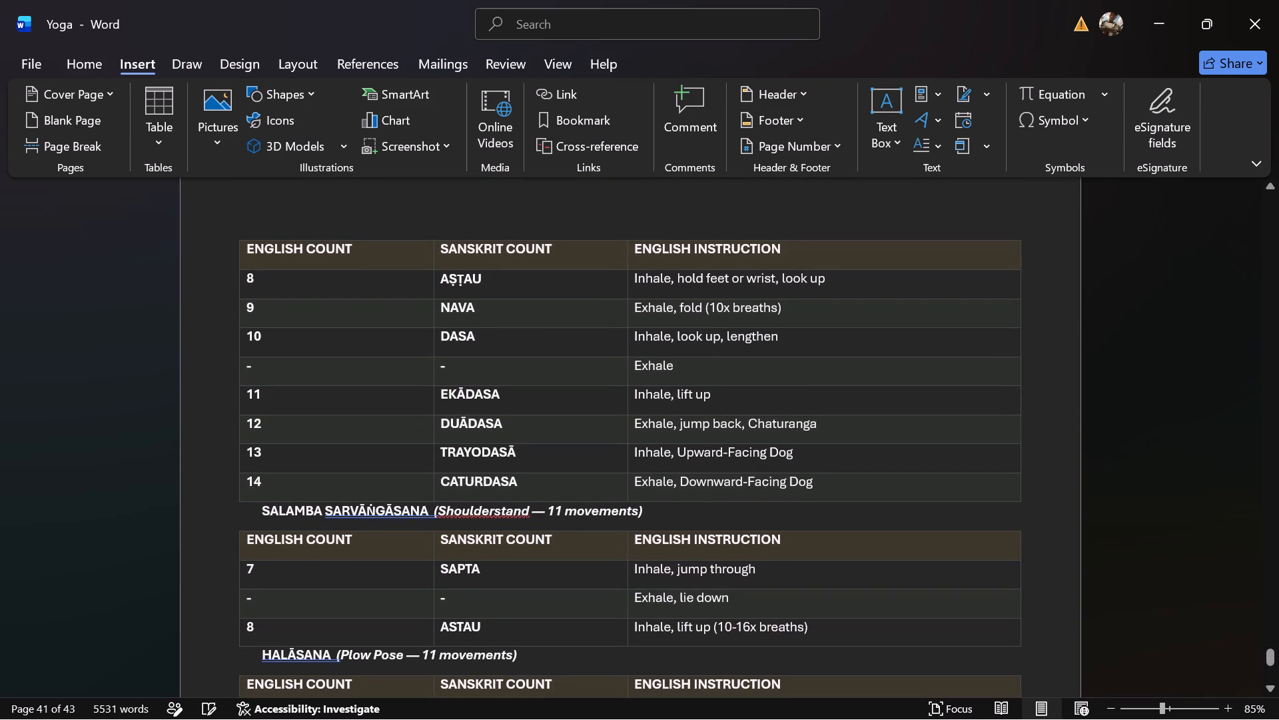
pyautogui.scroll(-1, 300, 373)
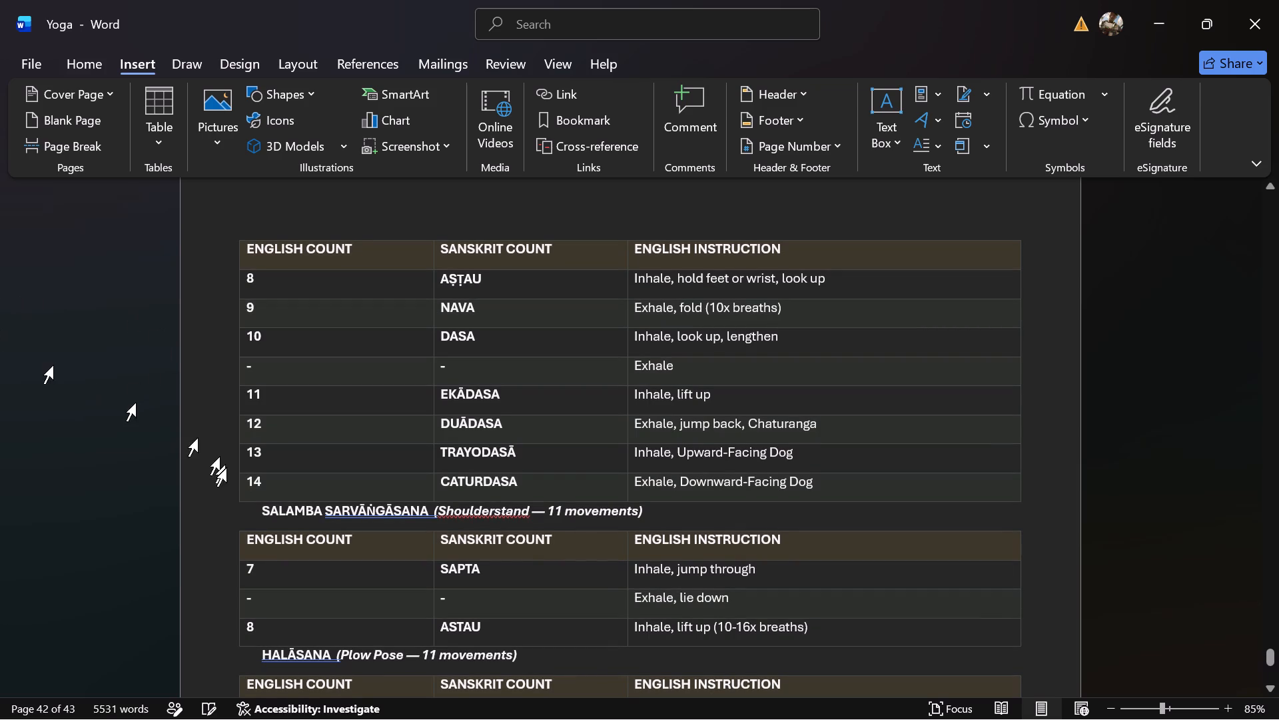
pyautogui.click(260, 511)
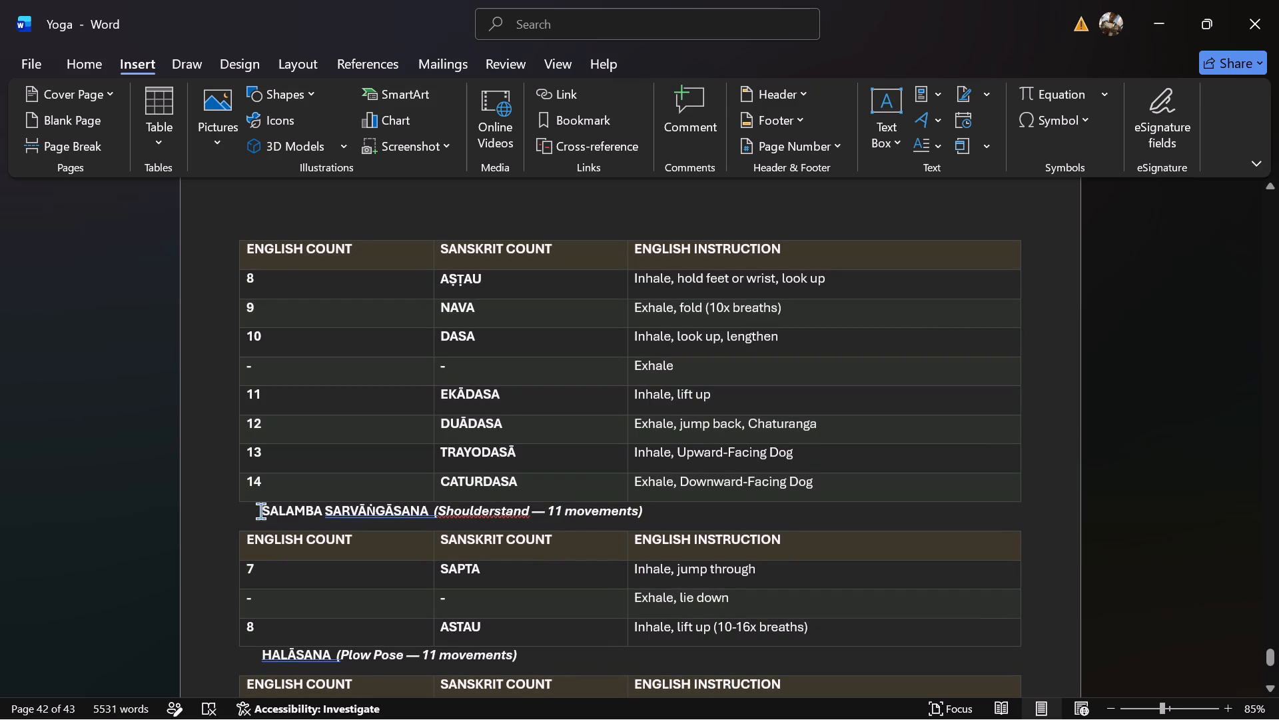
pyautogui.press('Return')
# Insert a blank line between the end of the Salamba Sarvāṅgāsana table and the Halāsana heading.
pyautogui.scroll(-2, 260, 511)
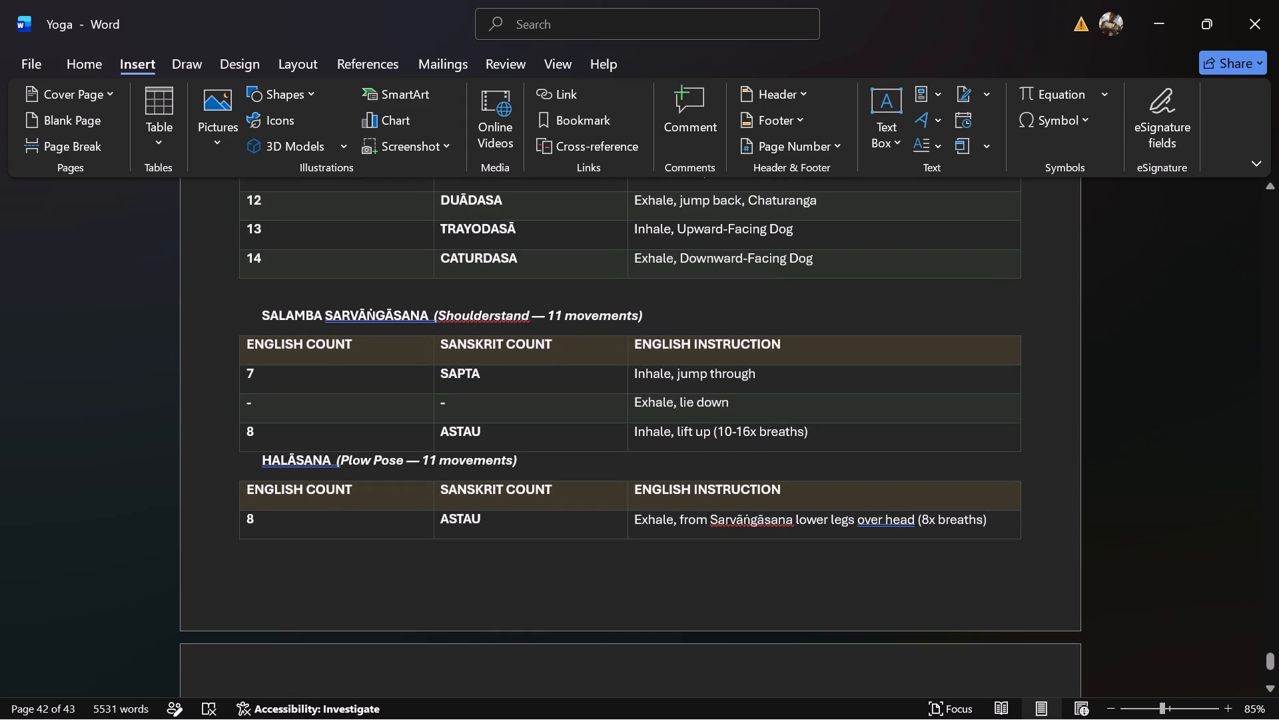
pyautogui.scroll(-1, 260, 511)
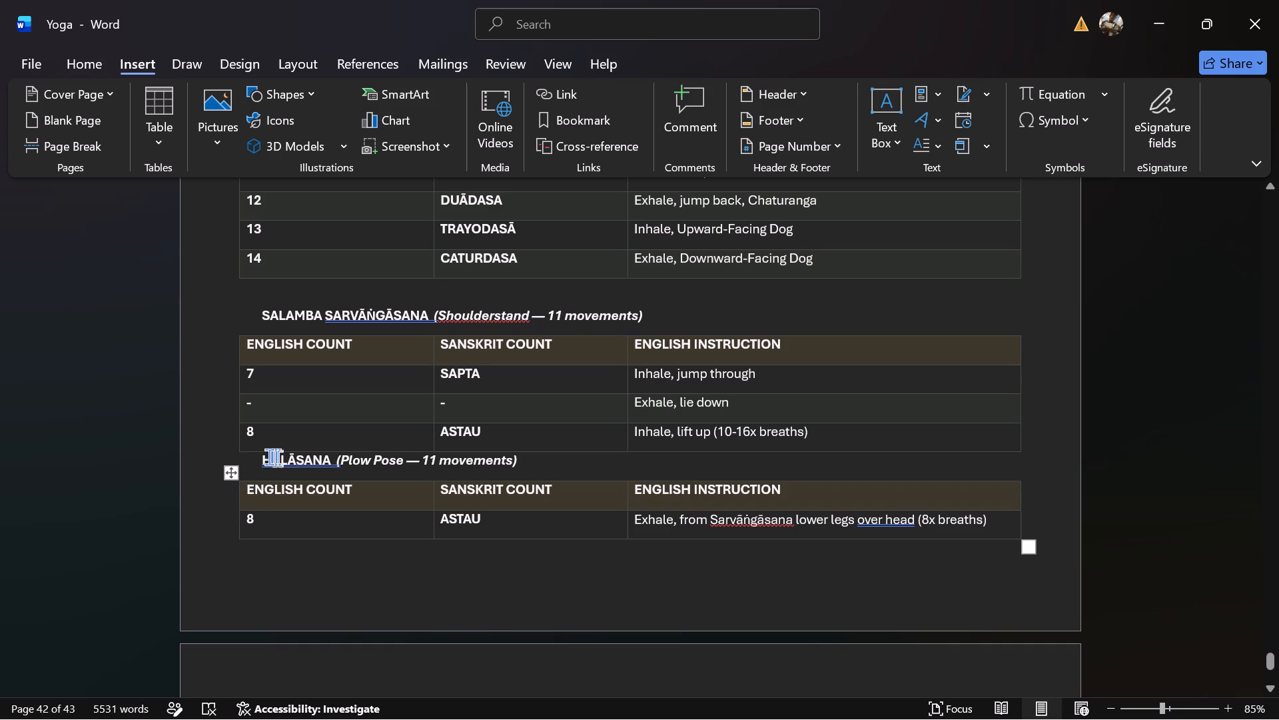
pyautogui.click(263, 461)
pyautogui.press('Return')
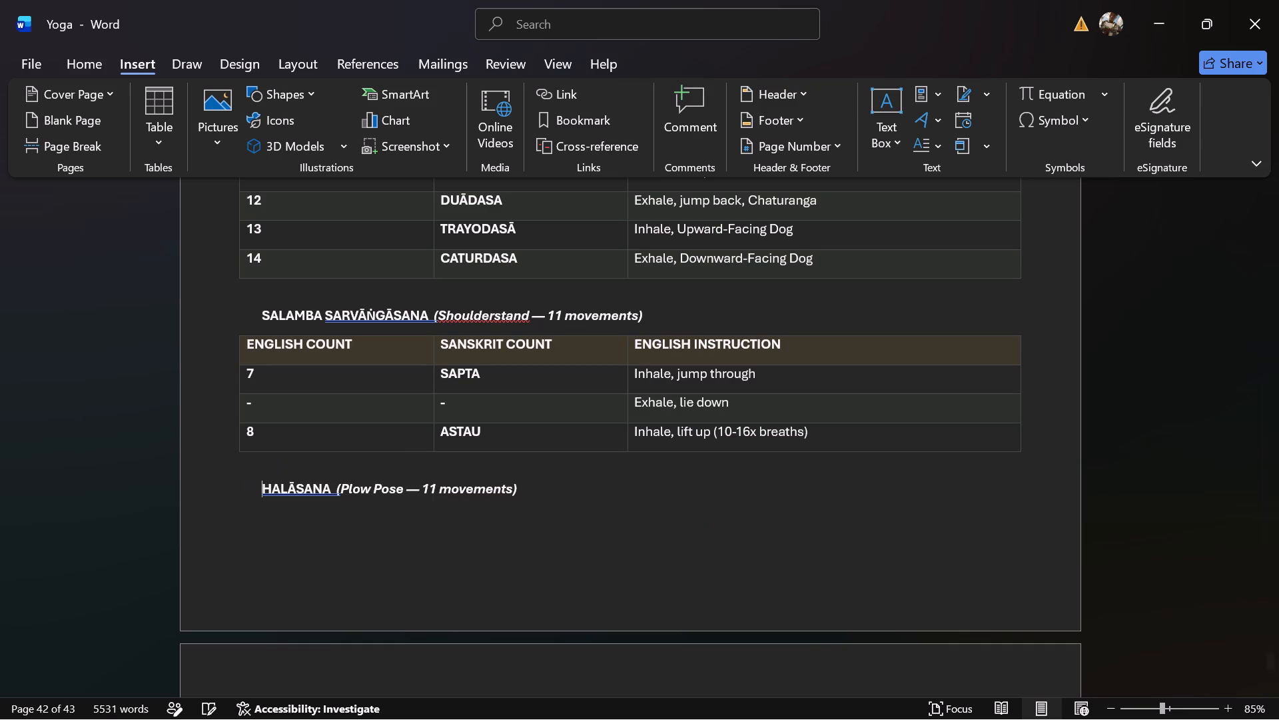
# Insert a blank line between the end of the Halāsana table and the Karnapīḍāsana heading.
pyautogui.scroll(-4, 263, 461)
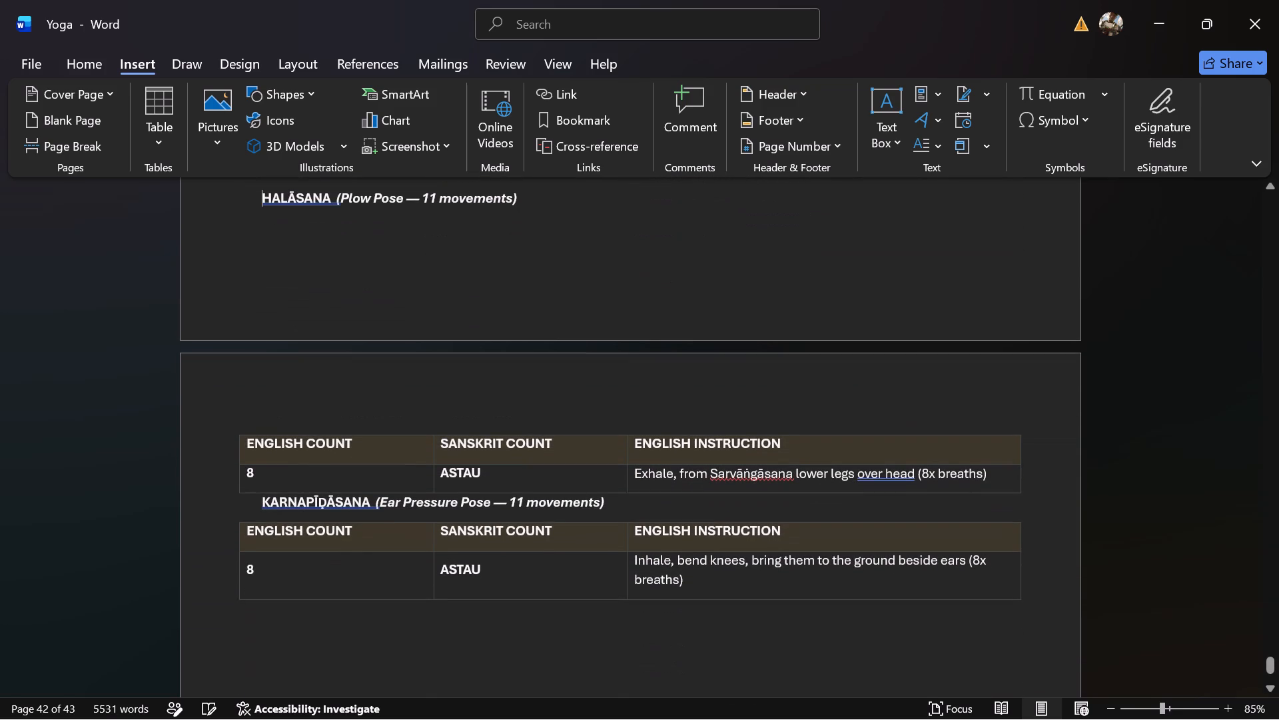
pyautogui.click(263, 505)
pyautogui.press('Return')
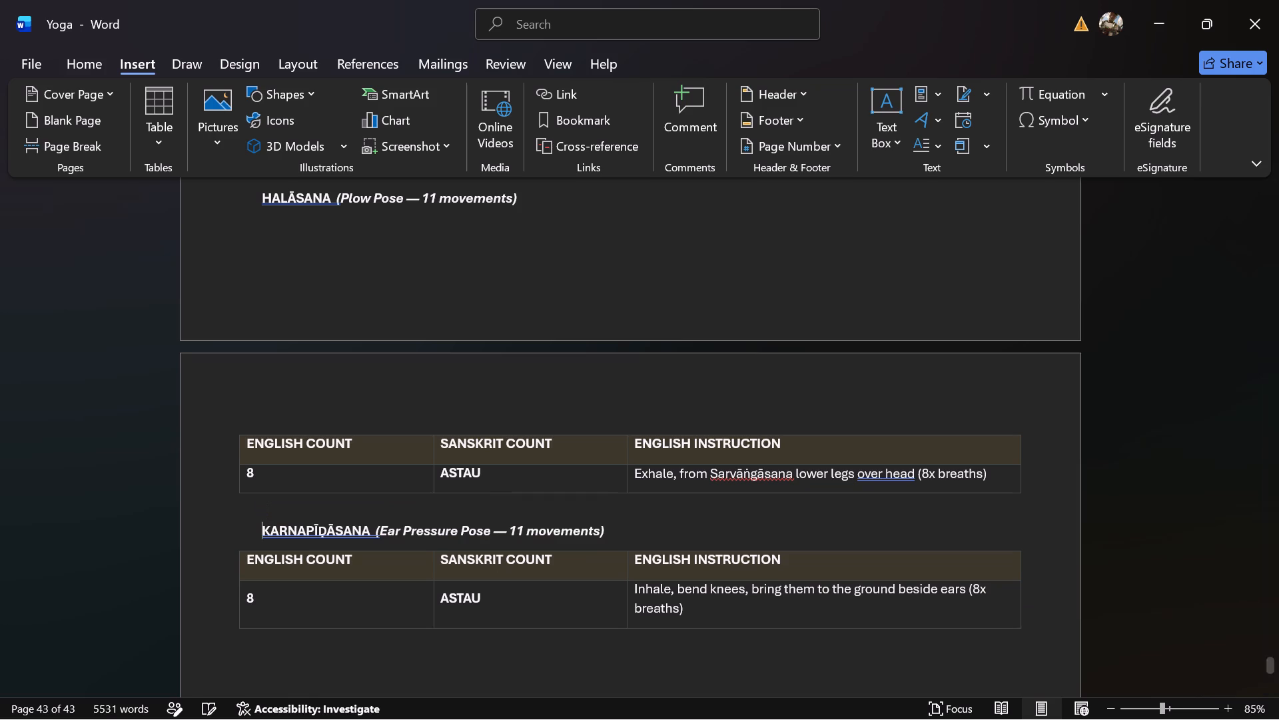
# Check the end of the document after the Karnapīḍāsana table and save the Yoga document.
pyautogui.scroll(-4, 263, 505)
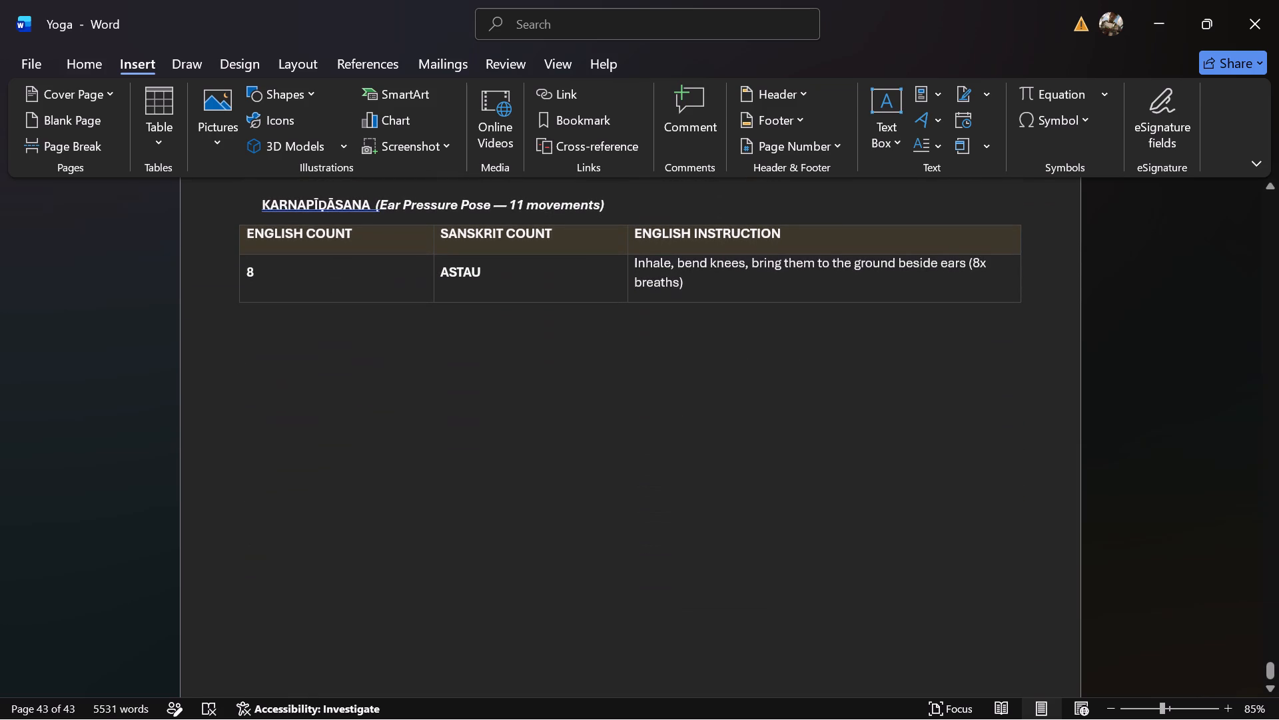
pyautogui.scroll(-3, 263, 505)
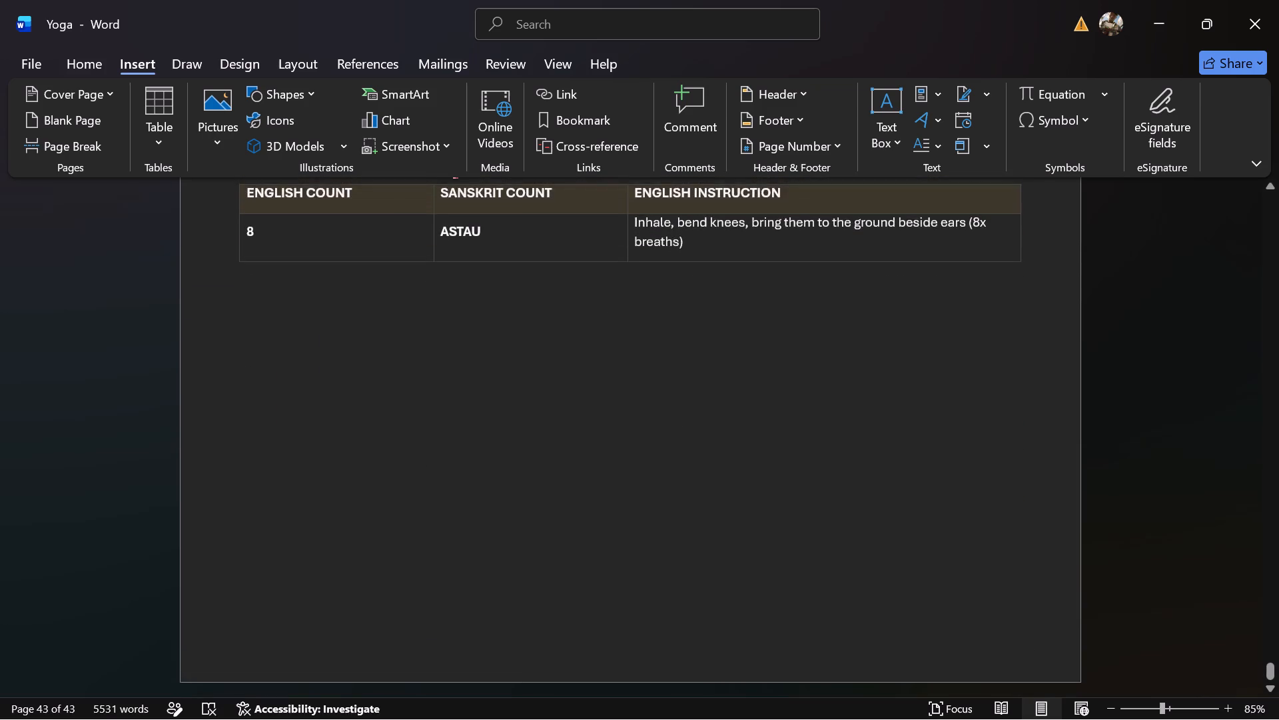
pyautogui.scroll(1, 263, 505)
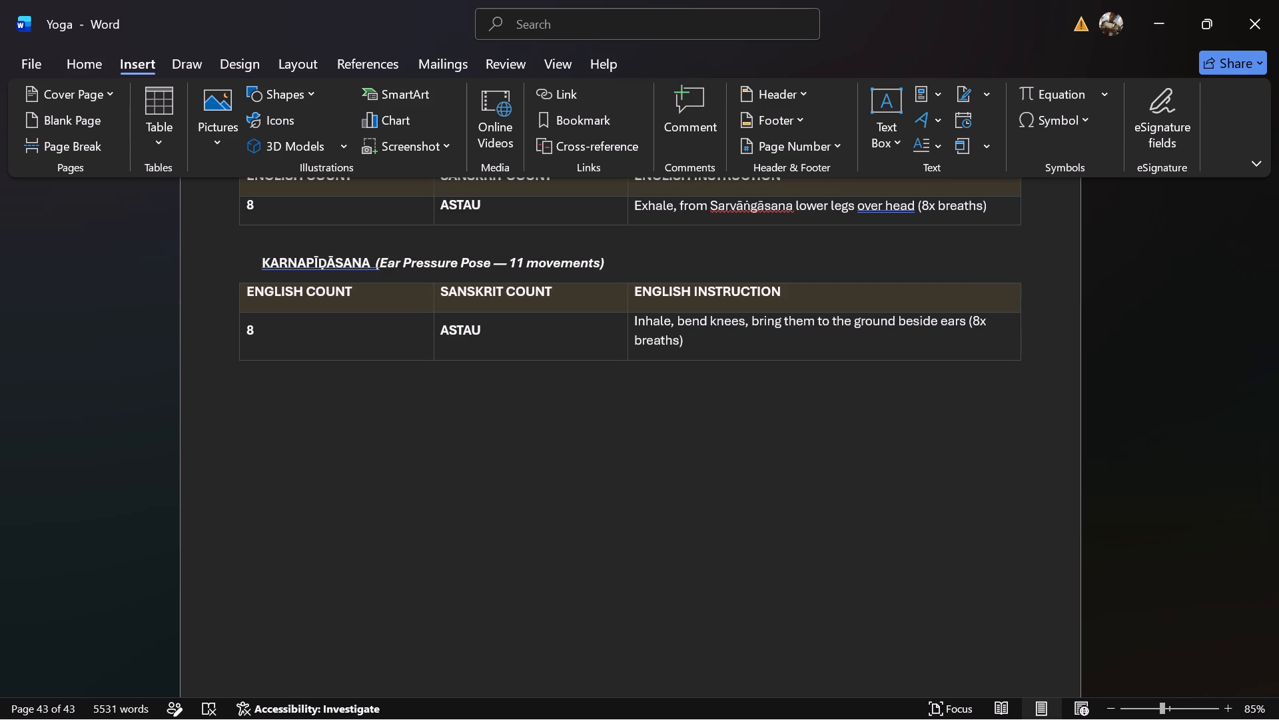
pyautogui.scroll(1, 264, 505)
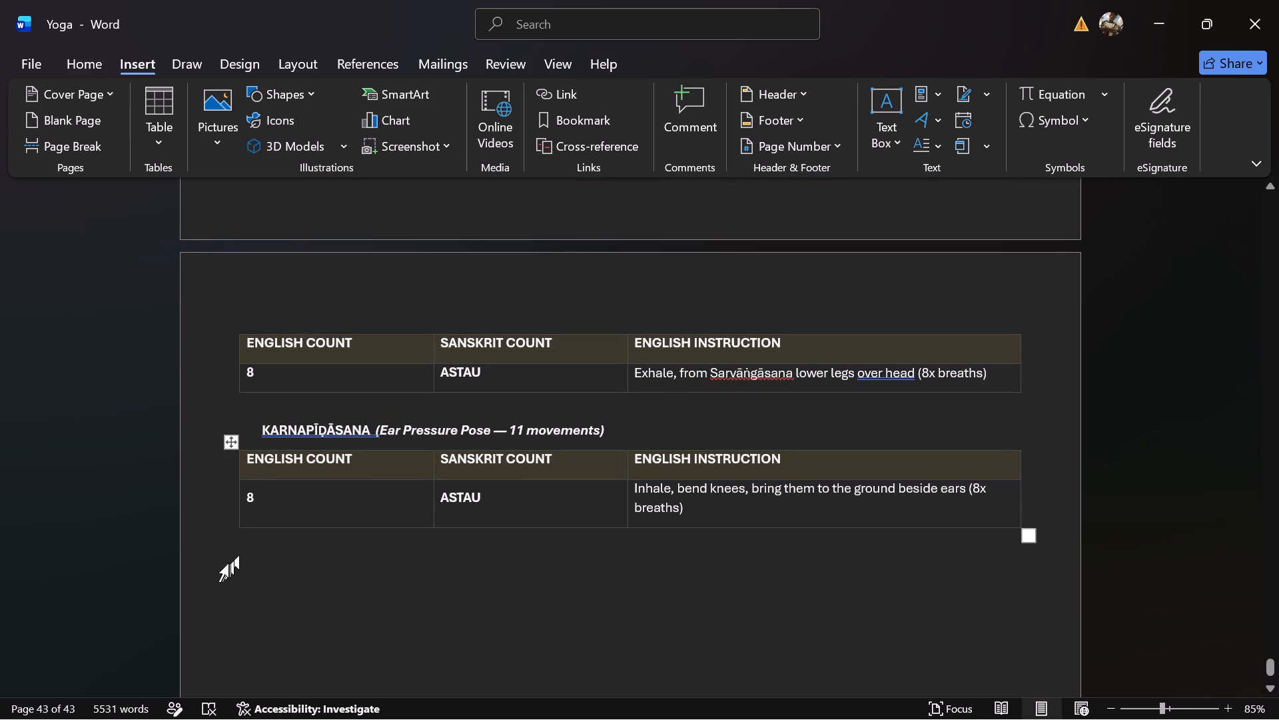
pyautogui.hotkey('ctrl', 's')
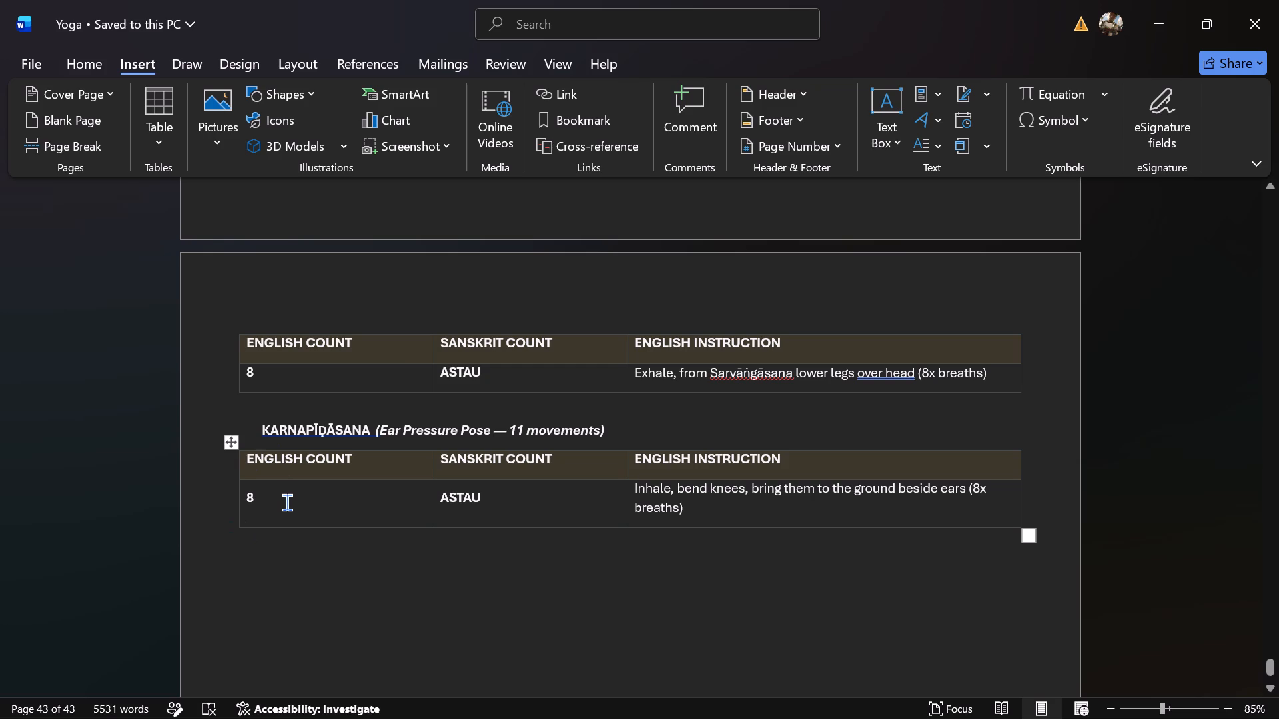
# Review the posture tables and headings backwards from Karnapīḍāsana to the Triāṅga Mukha Ēka Pāda Paścimottānāsana section.
pyautogui.scroll(9, 287, 502)
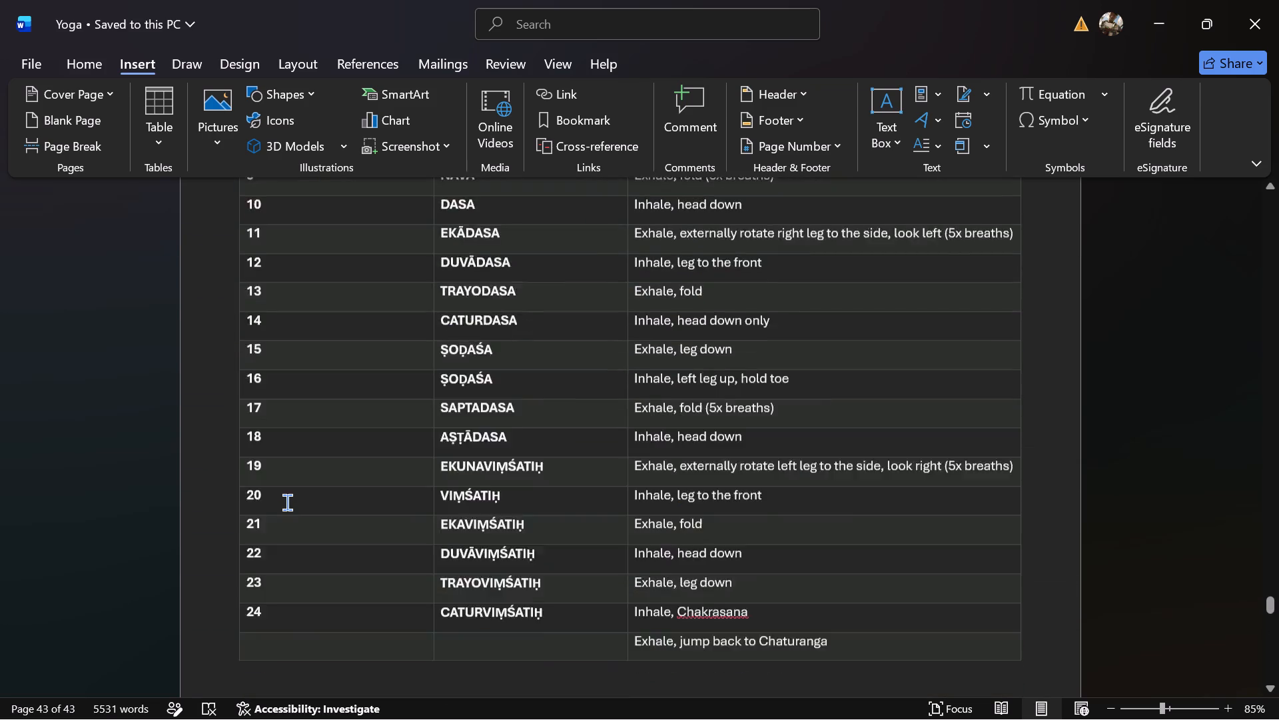
pyautogui.scroll(8, 287, 502)
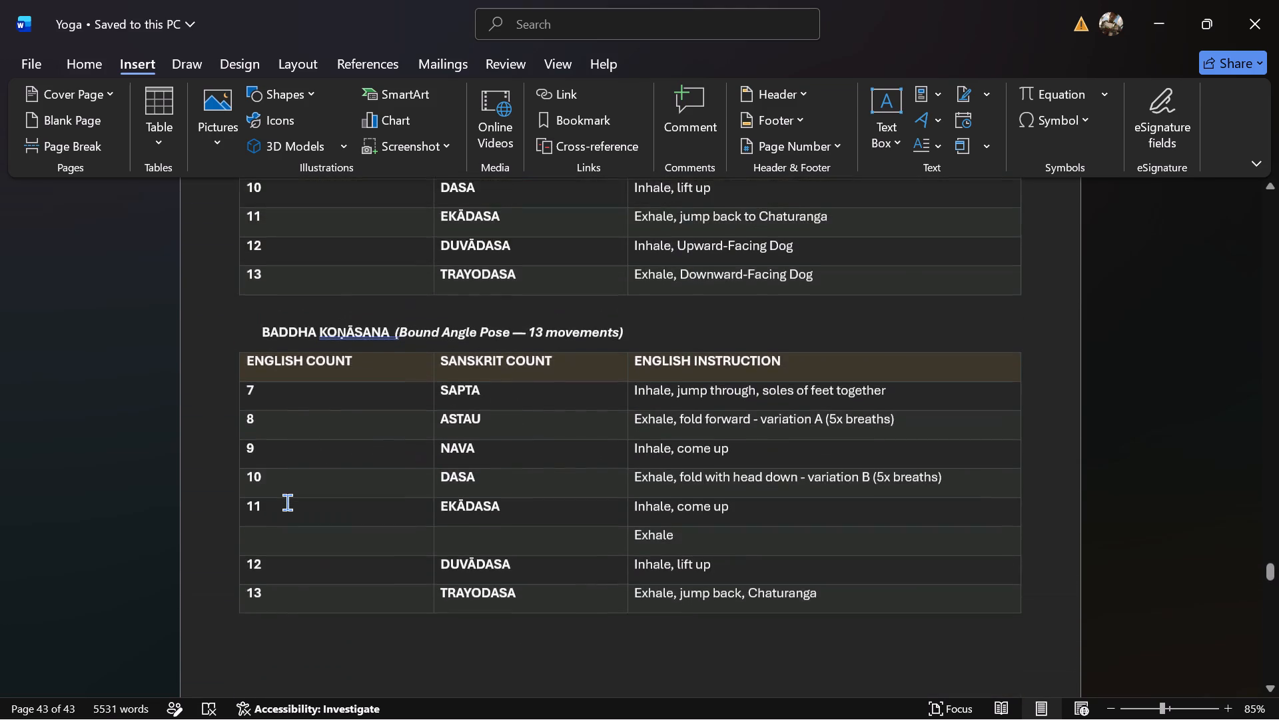
pyautogui.scroll(6, 287, 502)
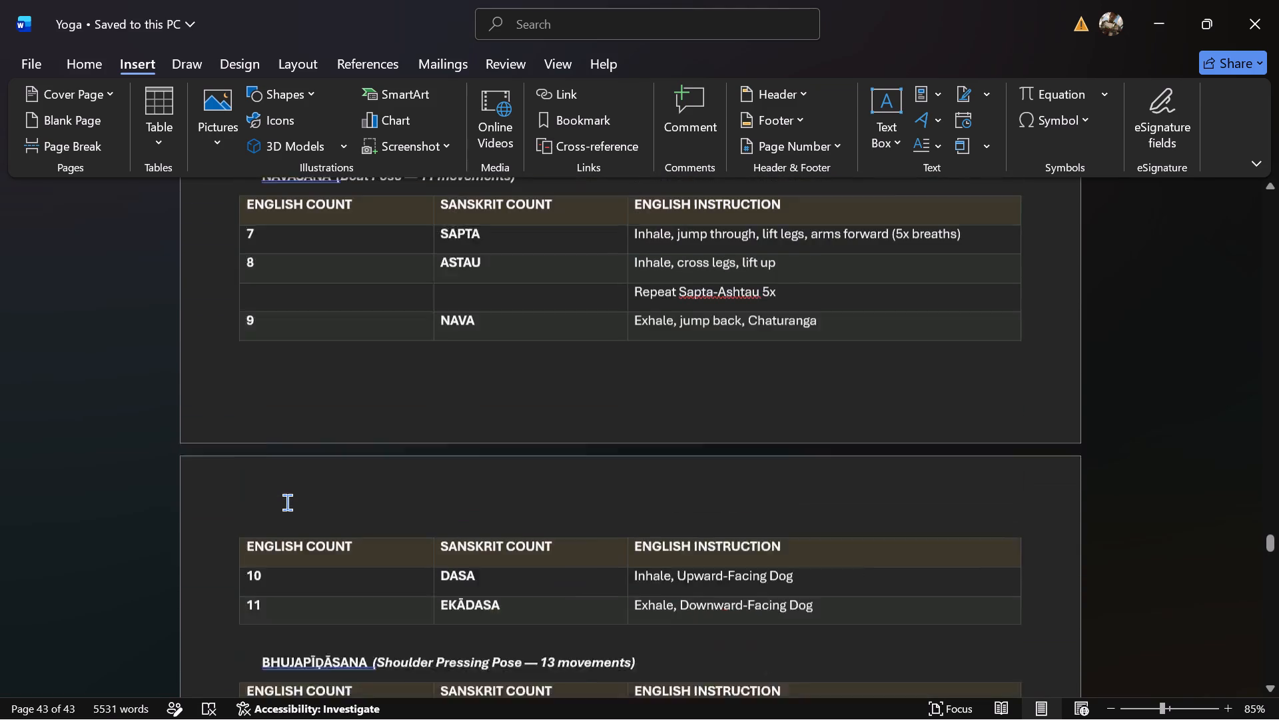
pyautogui.scroll(6, 287, 502)
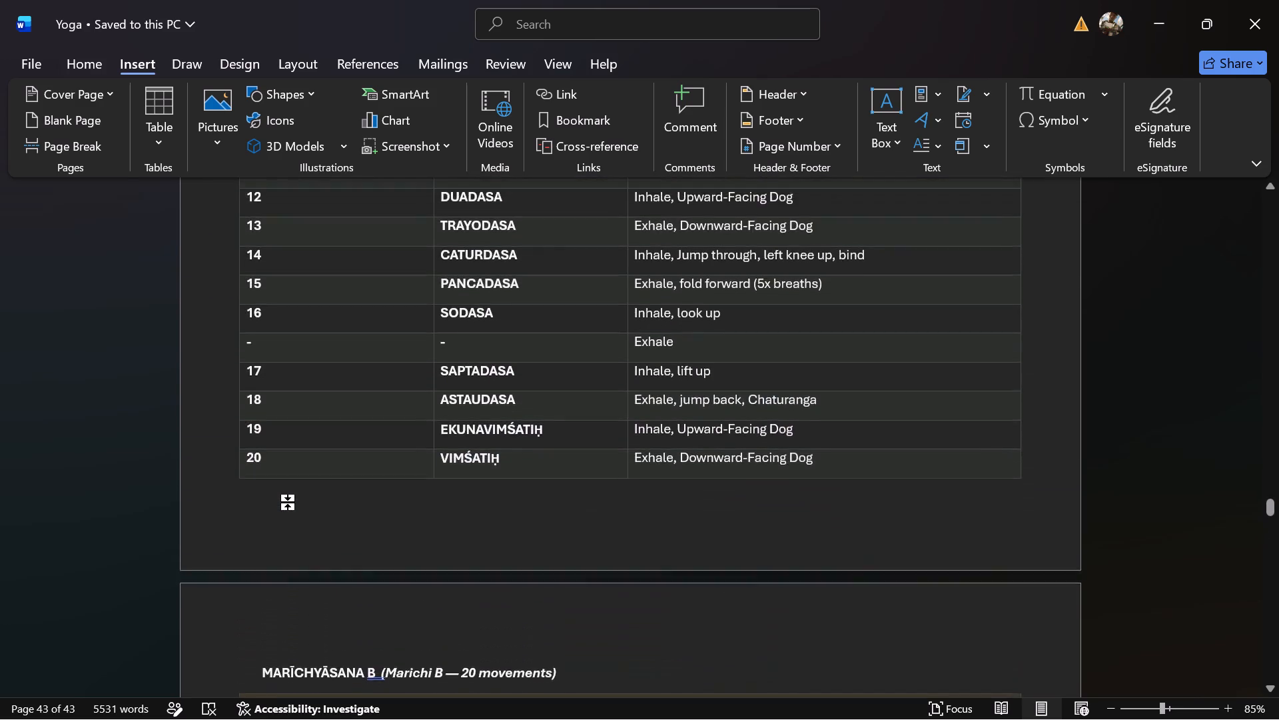
pyautogui.scroll(8, 287, 502)
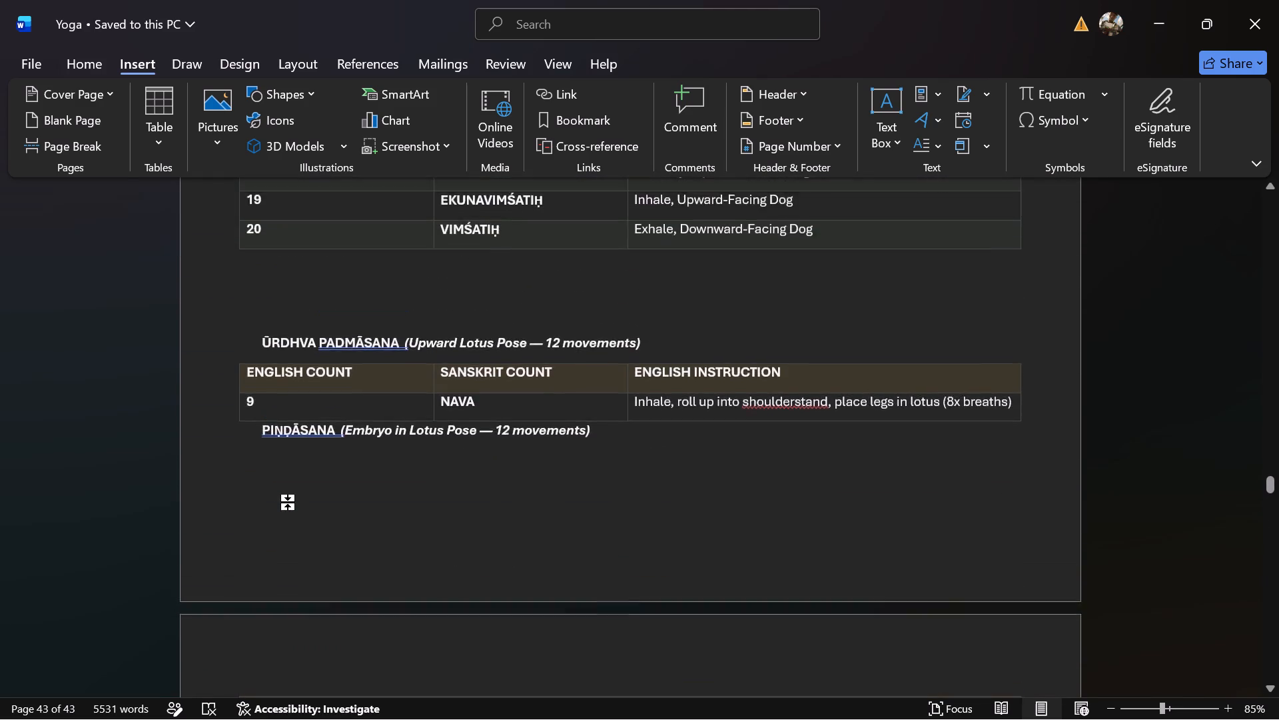
pyautogui.scroll(6, 287, 502)
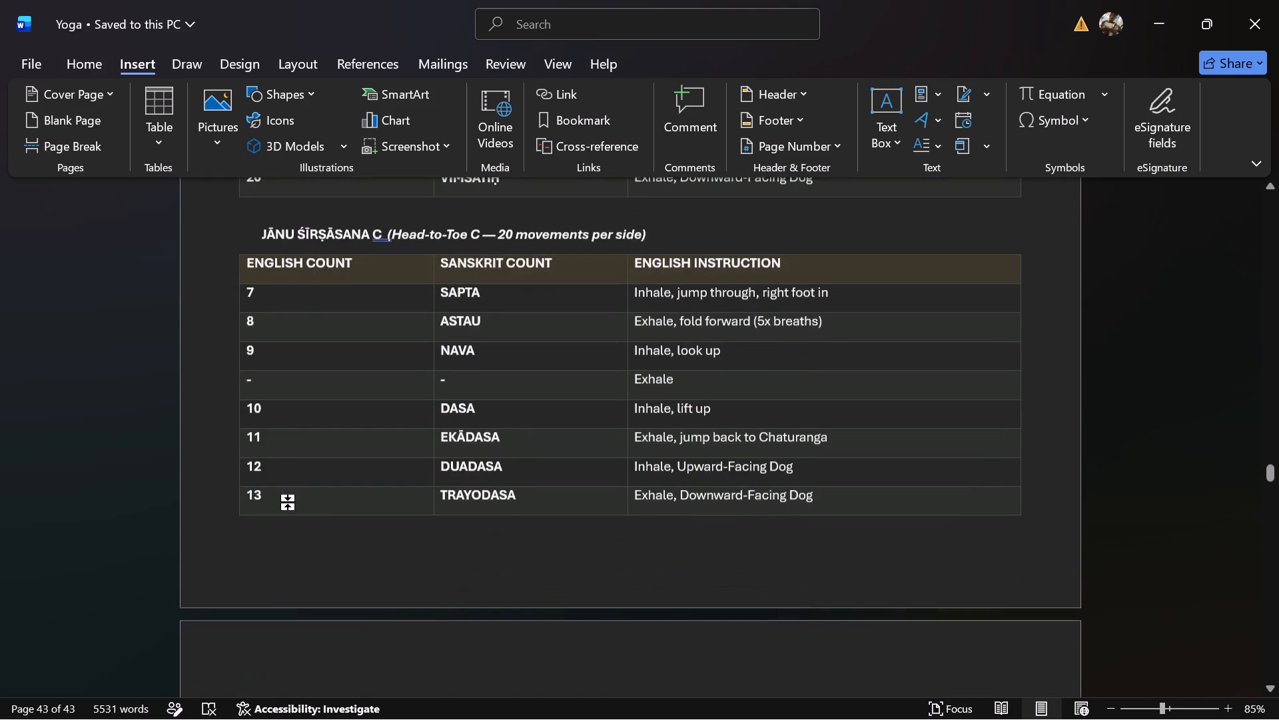
pyautogui.scroll(5, 287, 502)
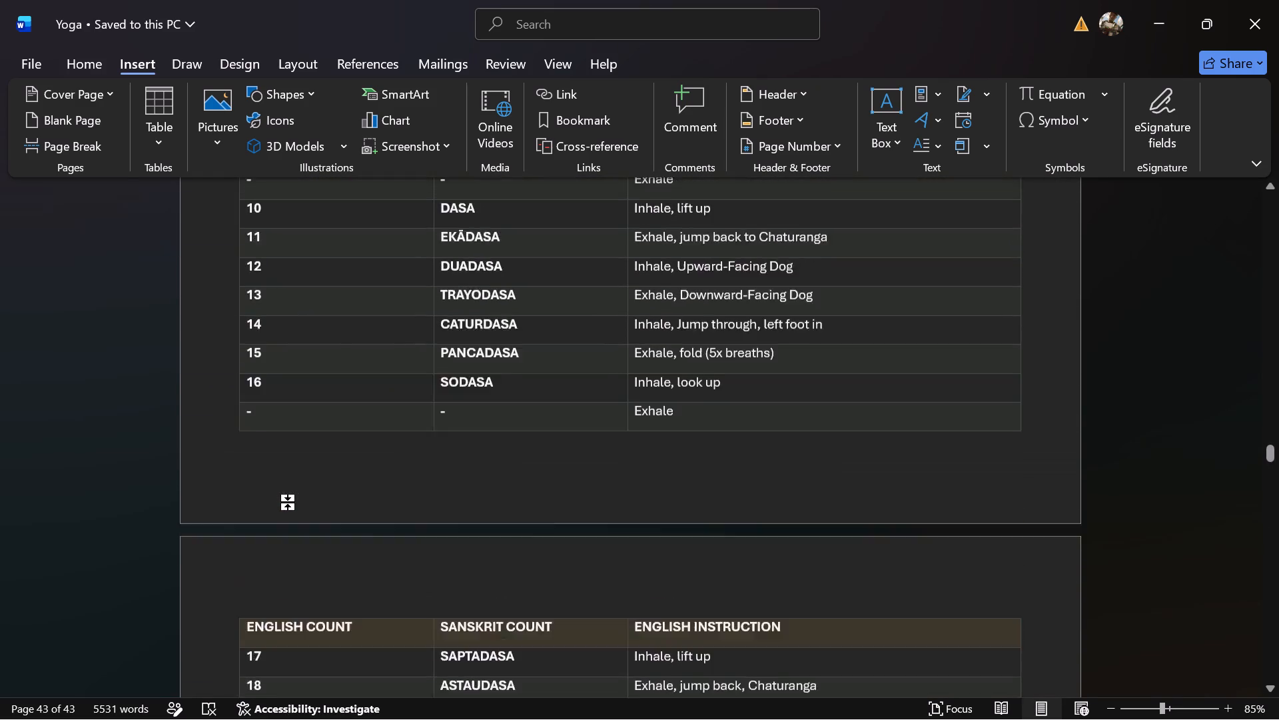
pyautogui.scroll(7, 287, 502)
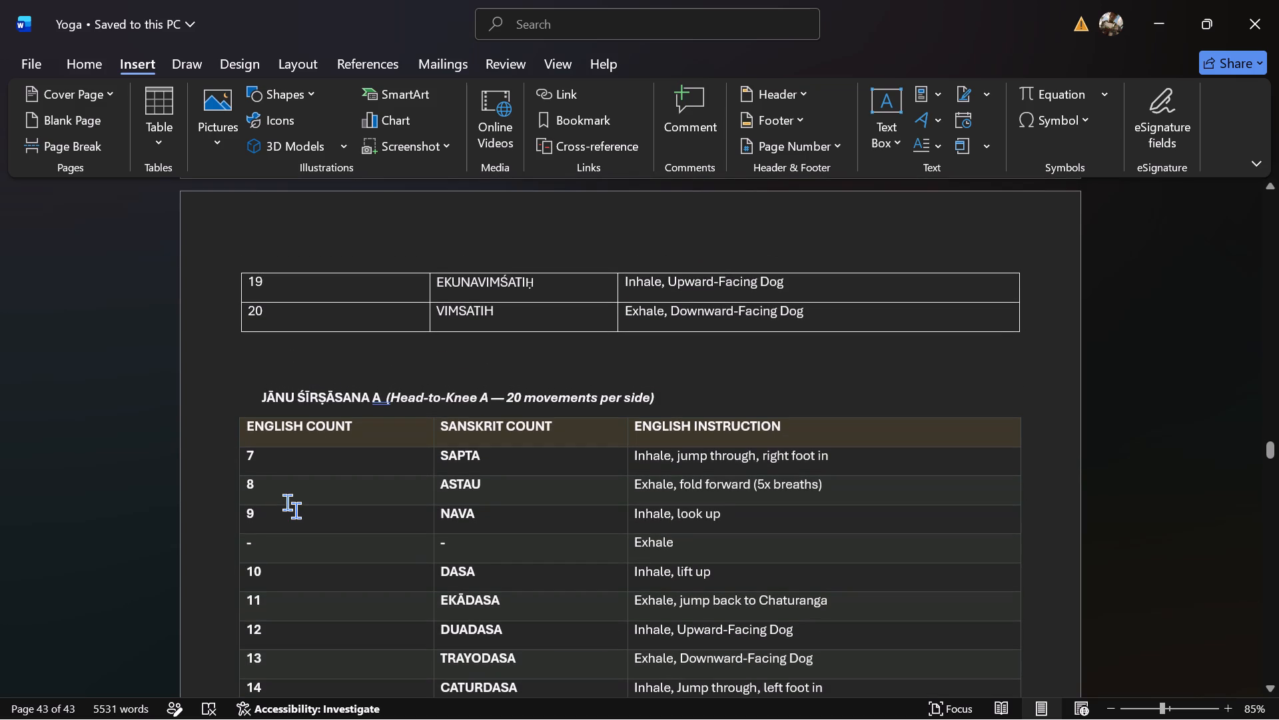
pyautogui.scroll(1, 287, 502)
pyautogui.scroll(2, 440, 381)
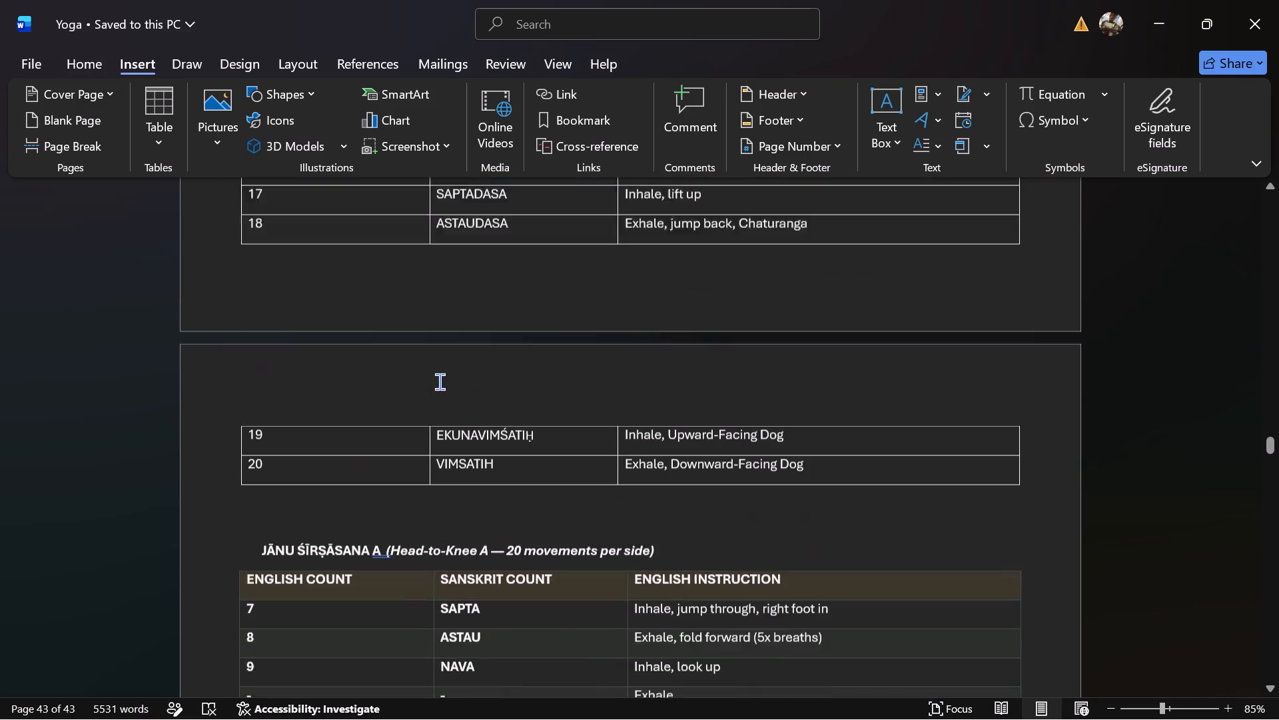
pyautogui.scroll(6, 440, 381)
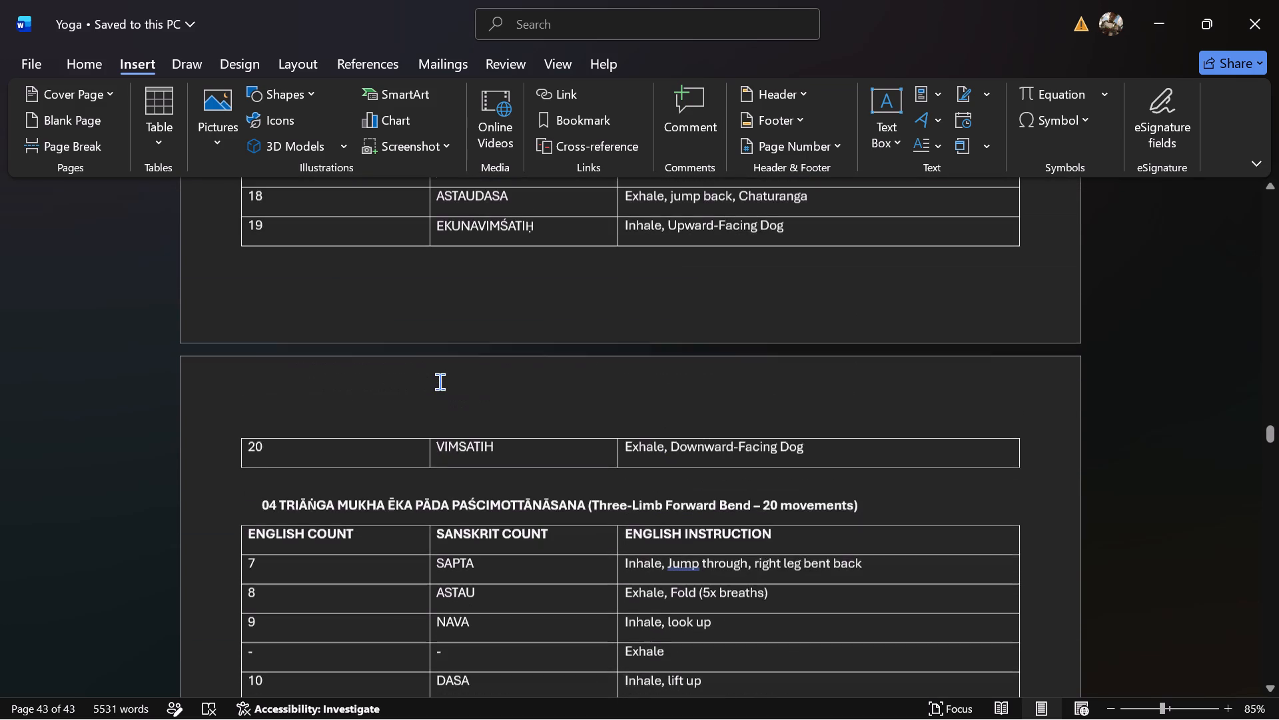
pyautogui.scroll(1, 440, 381)
# Return to the Ūrdhva Padmāsana section after the Jānu Śīrṣāsana C table and place the cursor before its heading.
pyautogui.scroll(-8, 440, 381)
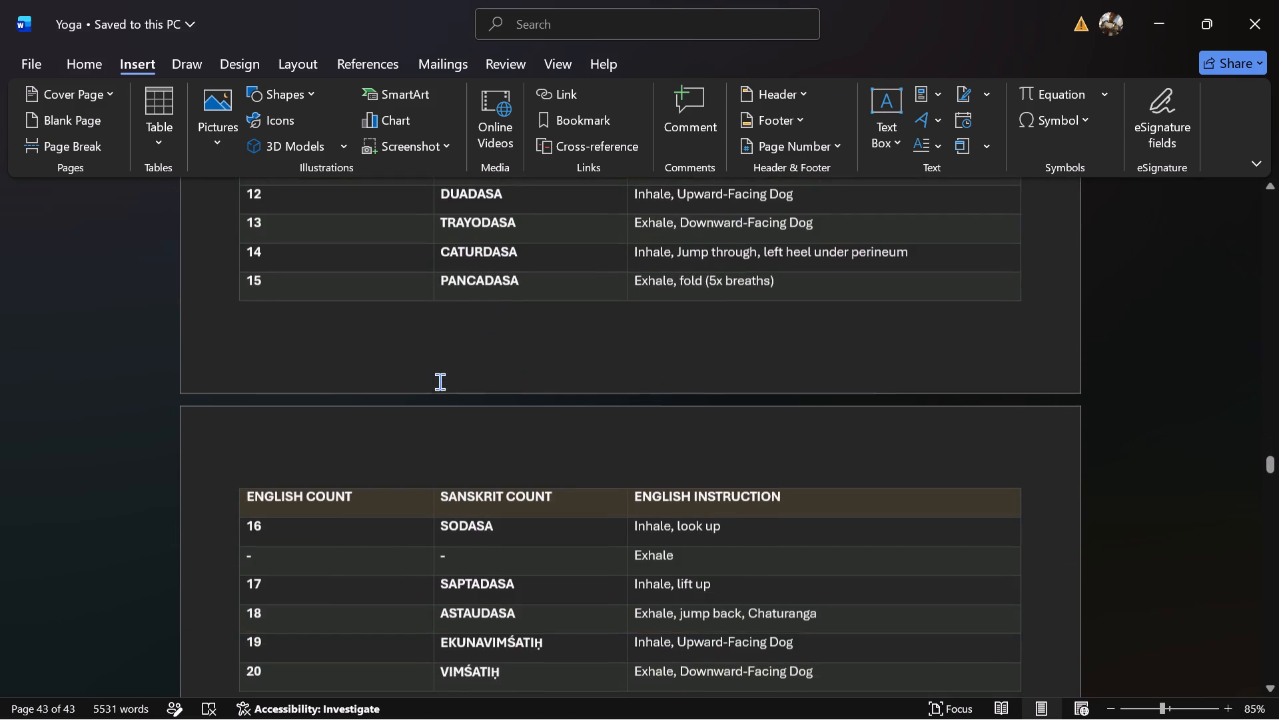
pyautogui.scroll(-5, 440, 381)
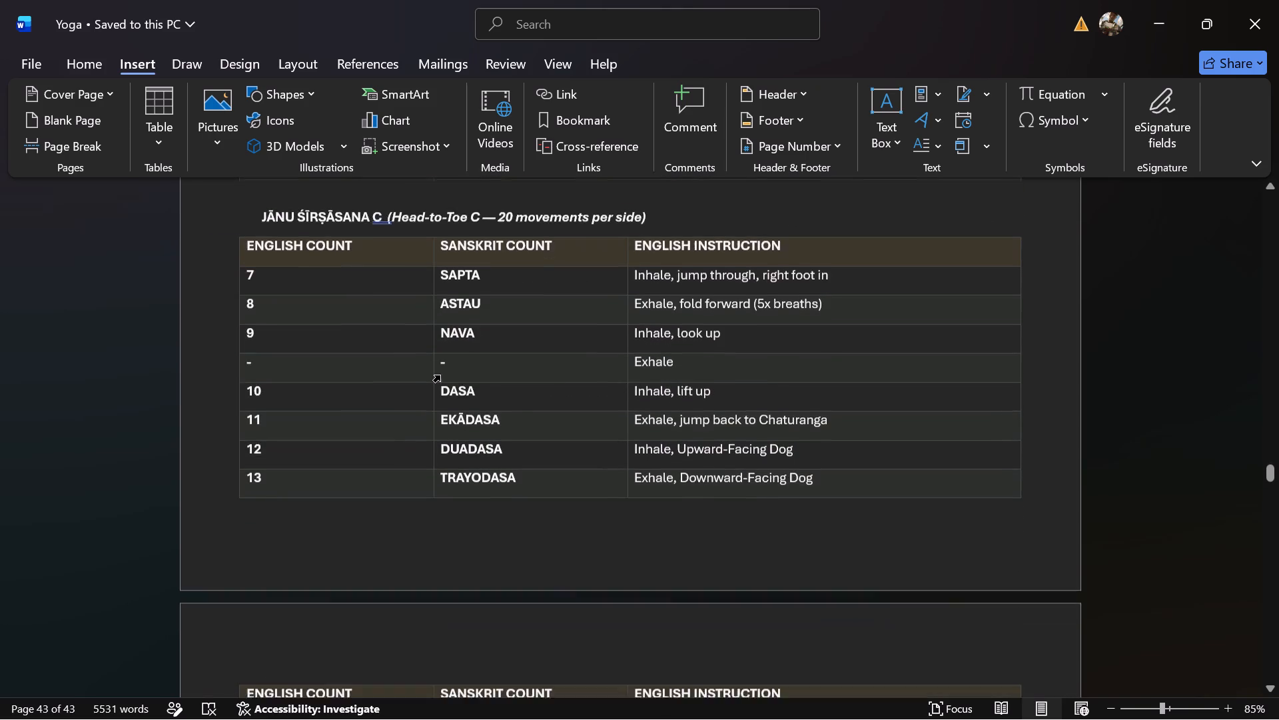
pyautogui.scroll(-6, 440, 375)
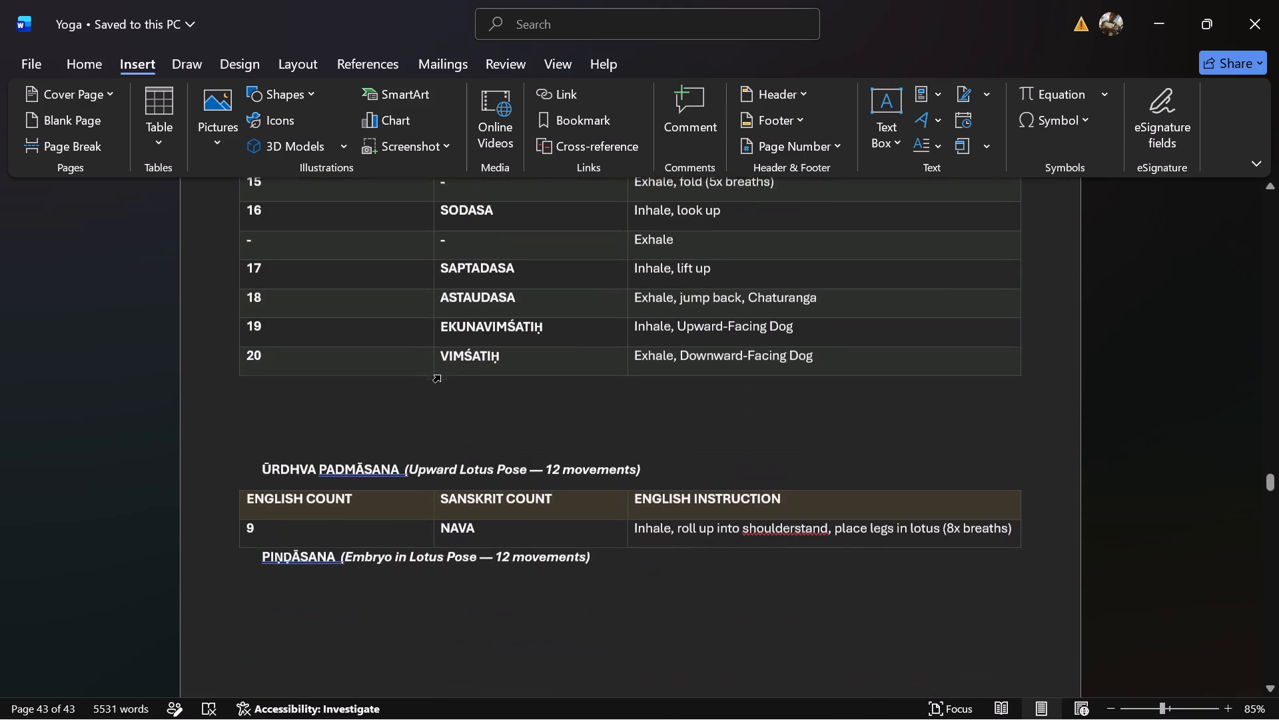
pyautogui.scroll(-1, 440, 375)
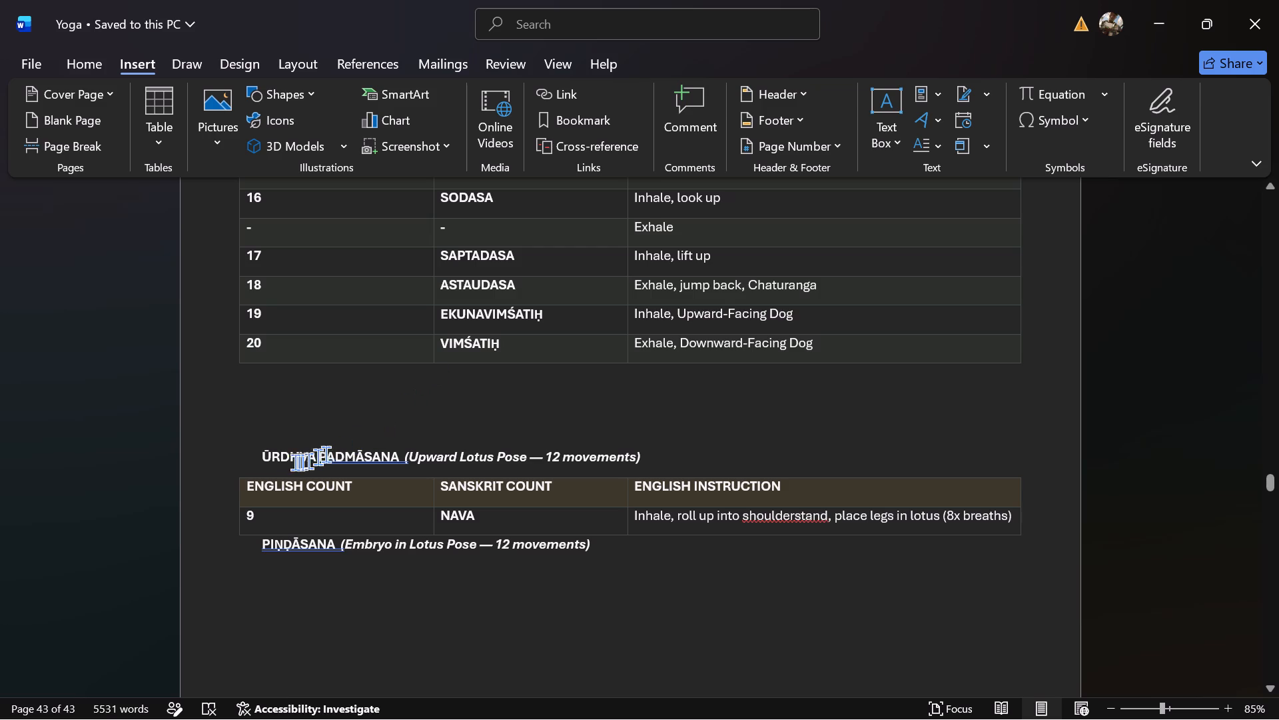
pyautogui.click(263, 456)
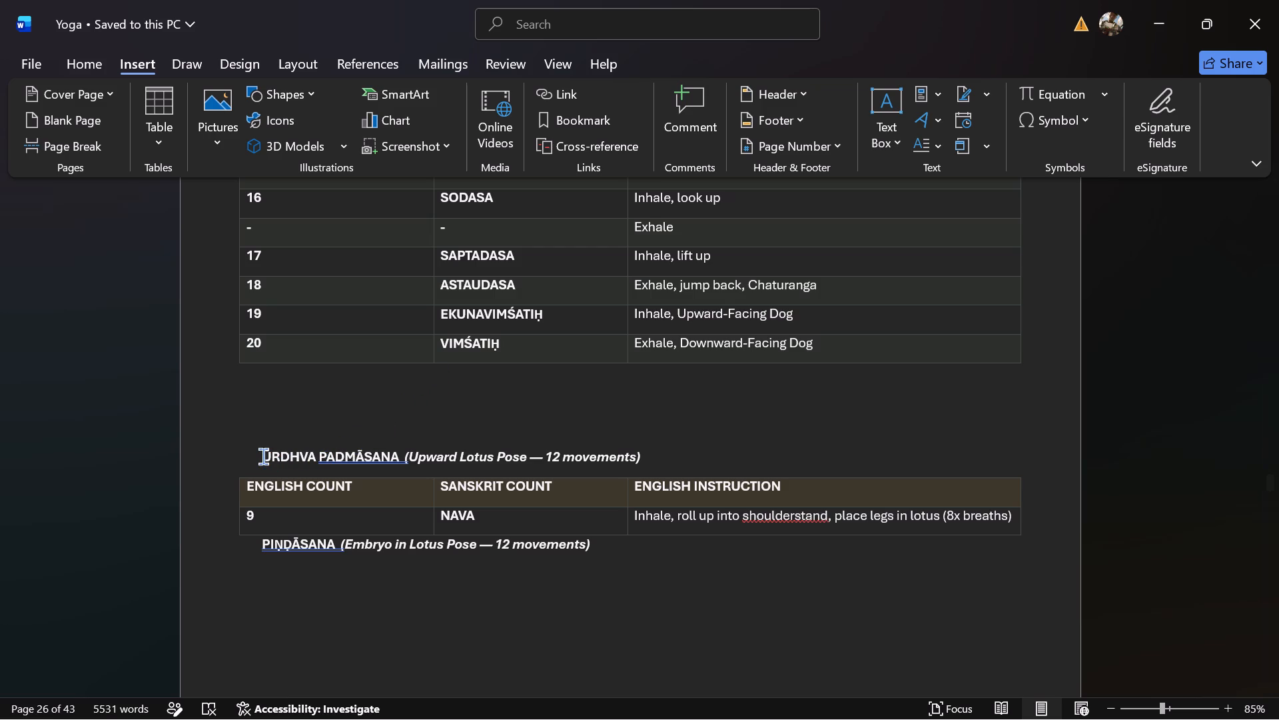
# Examine the Piṇḍāsana, Matsyāsana and Uttāna Pādāsana sections and the Marīchyāsana pages to find where the block starting at Ūrdhva Padmāsana ends.
pyautogui.scroll(-1, 364, 529)
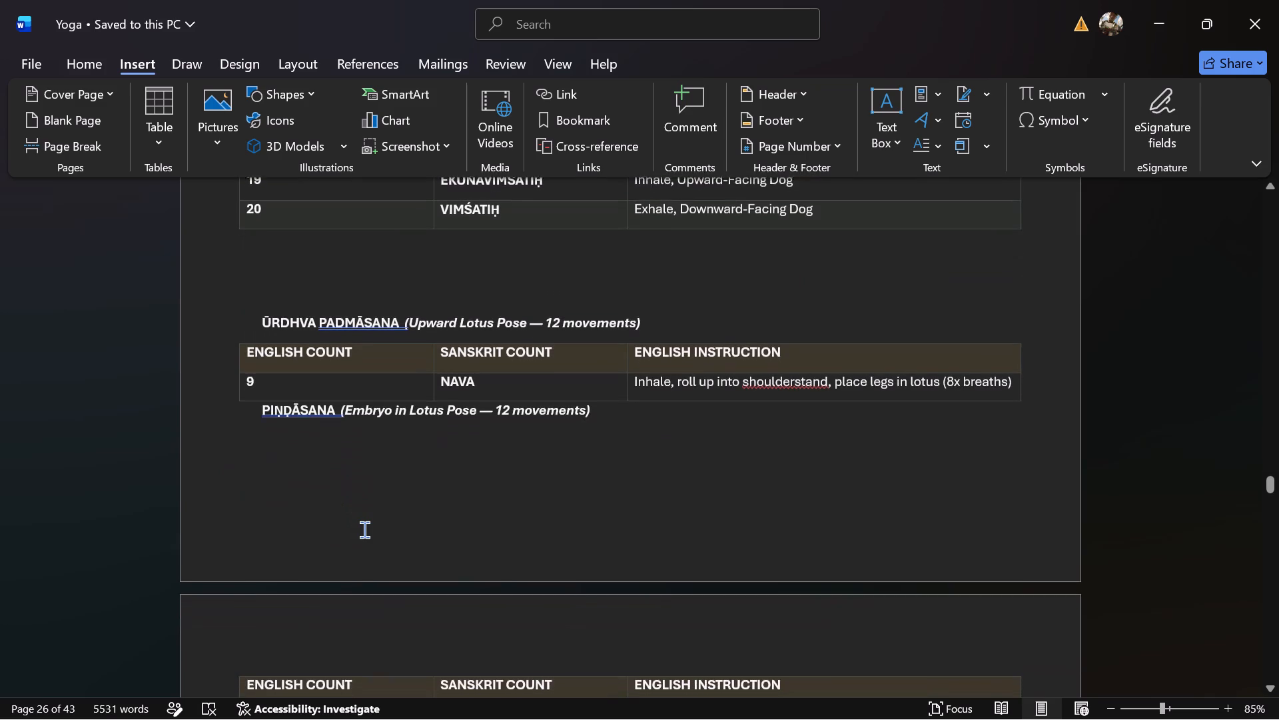
pyautogui.scroll(-4, 364, 529)
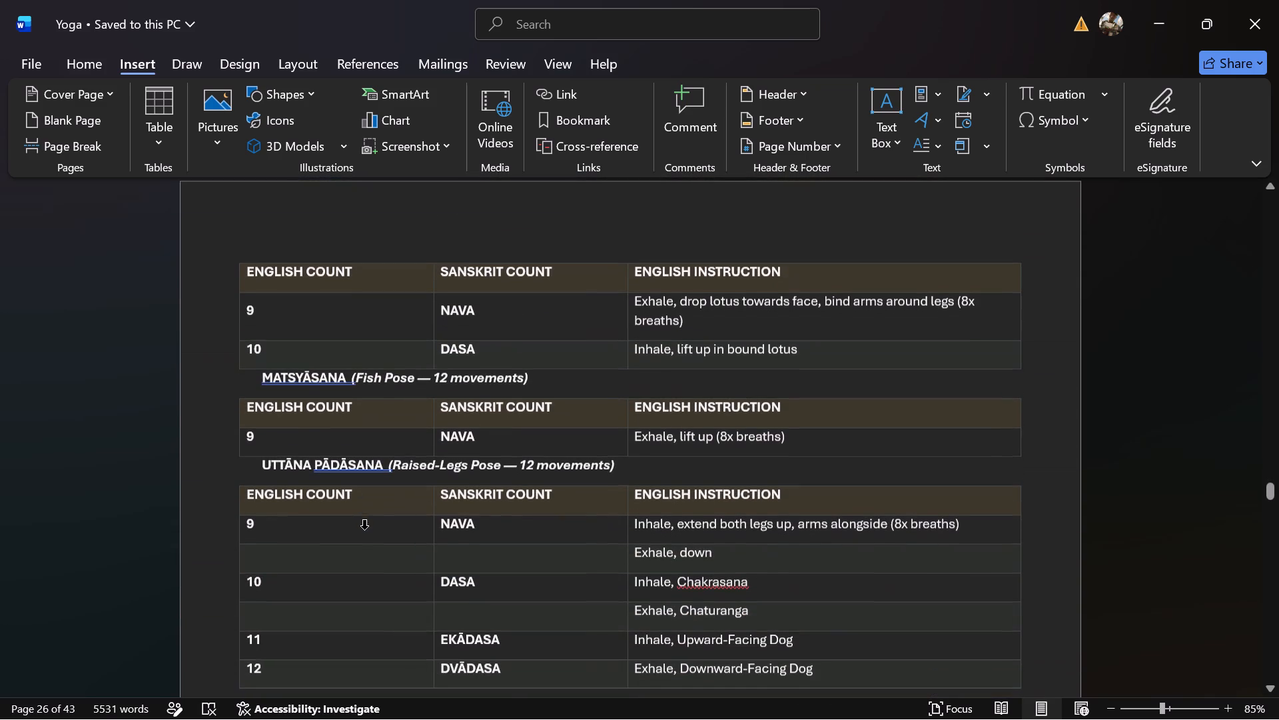
pyautogui.scroll(-1, 364, 529)
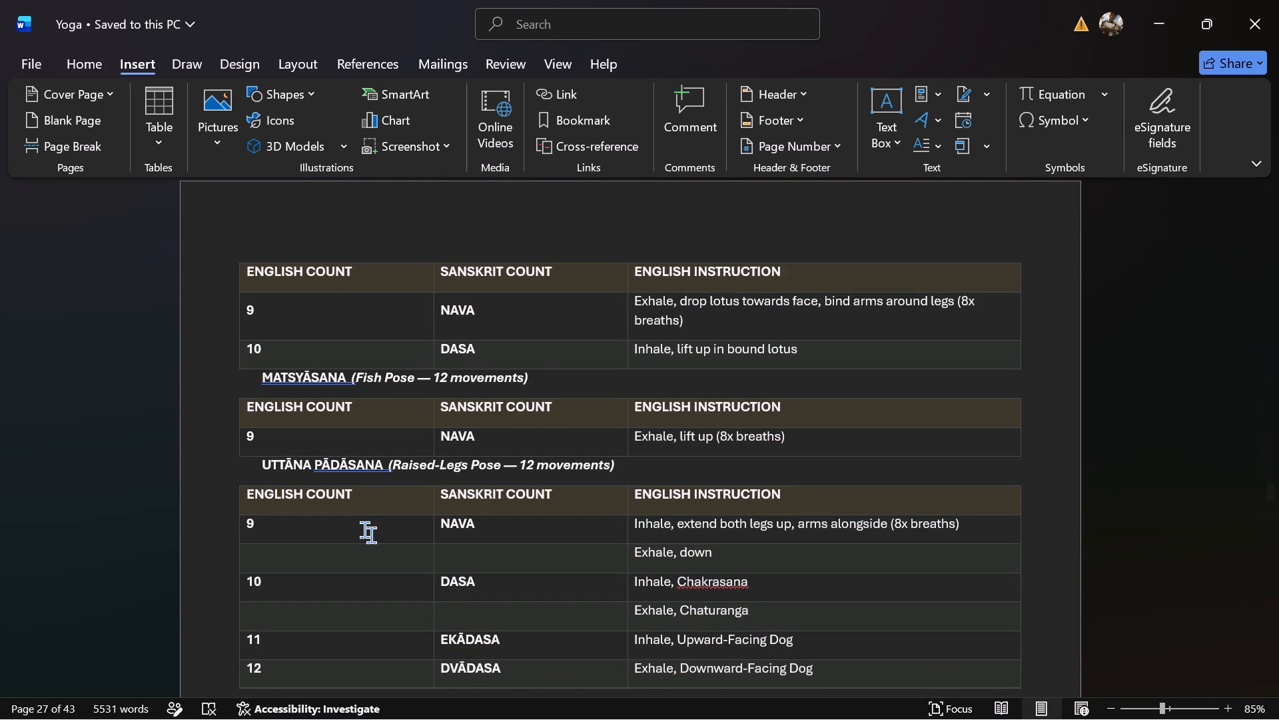
pyautogui.scroll(-5, 364, 529)
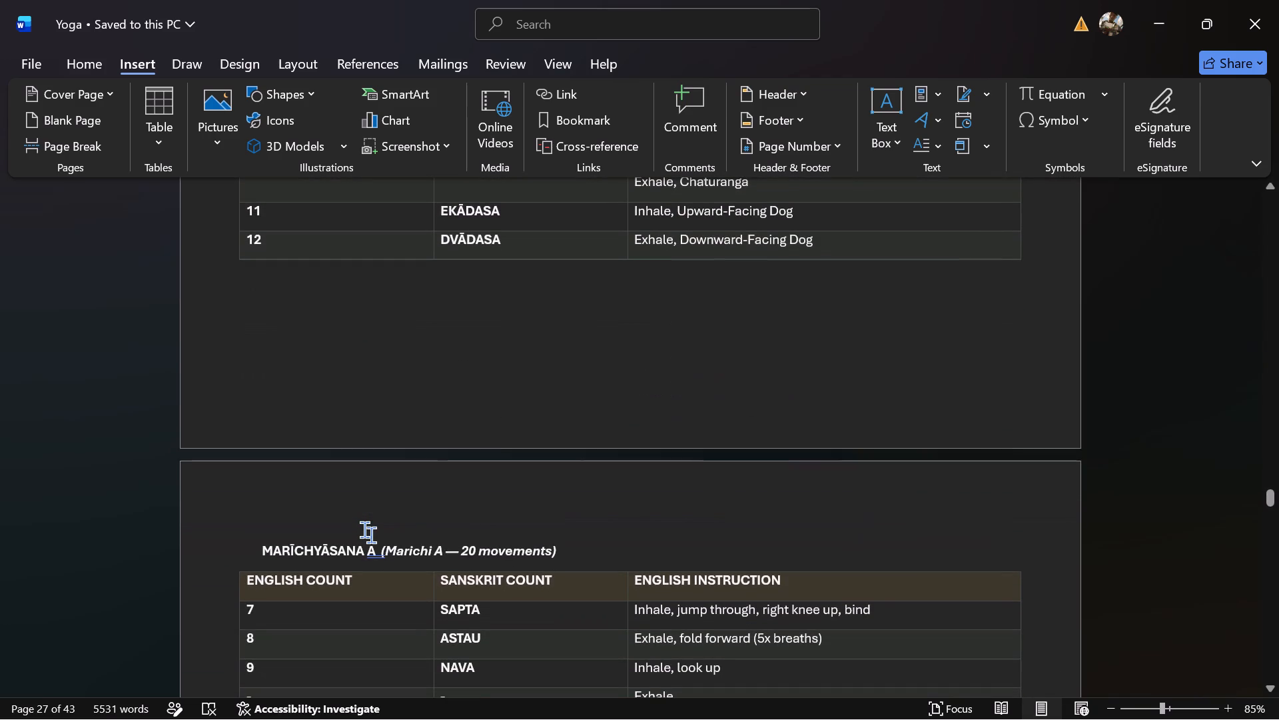
pyautogui.scroll(-1, 364, 529)
pyautogui.scroll(2, 364, 529)
pyautogui.scroll(-1, 364, 529)
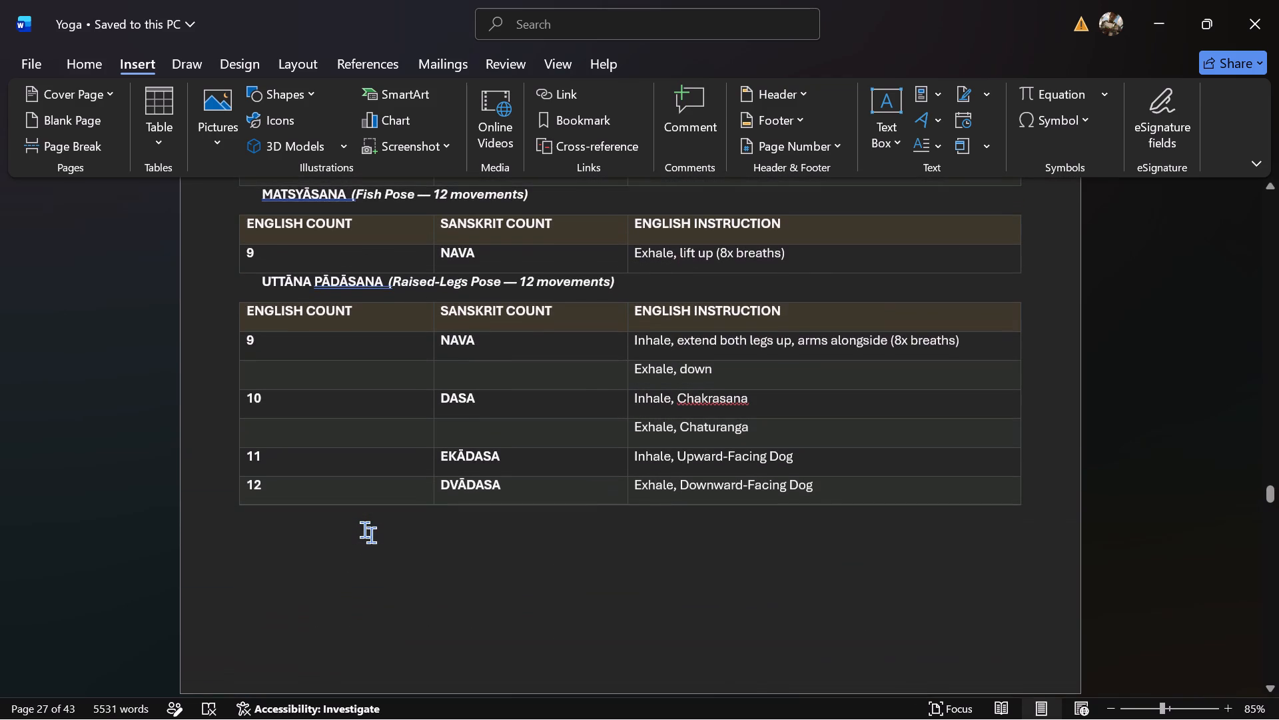
pyautogui.scroll(-2, 364, 529)
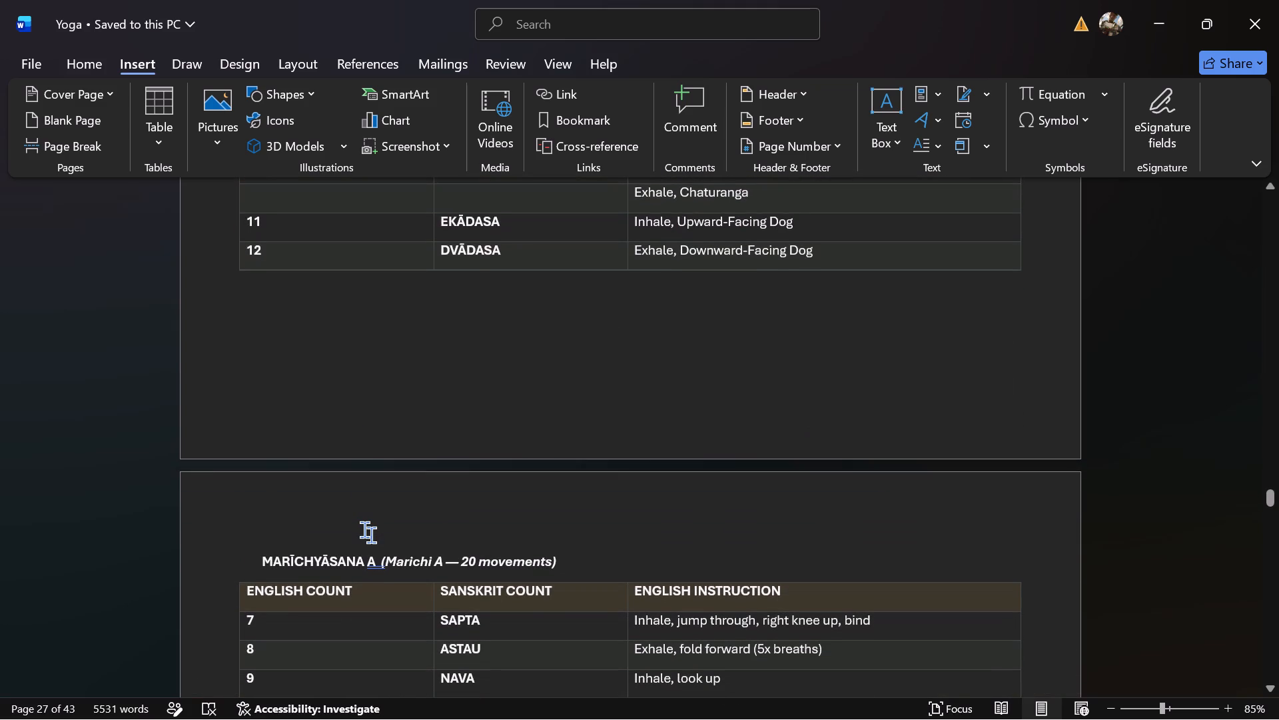
pyautogui.scroll(-1, 364, 529)
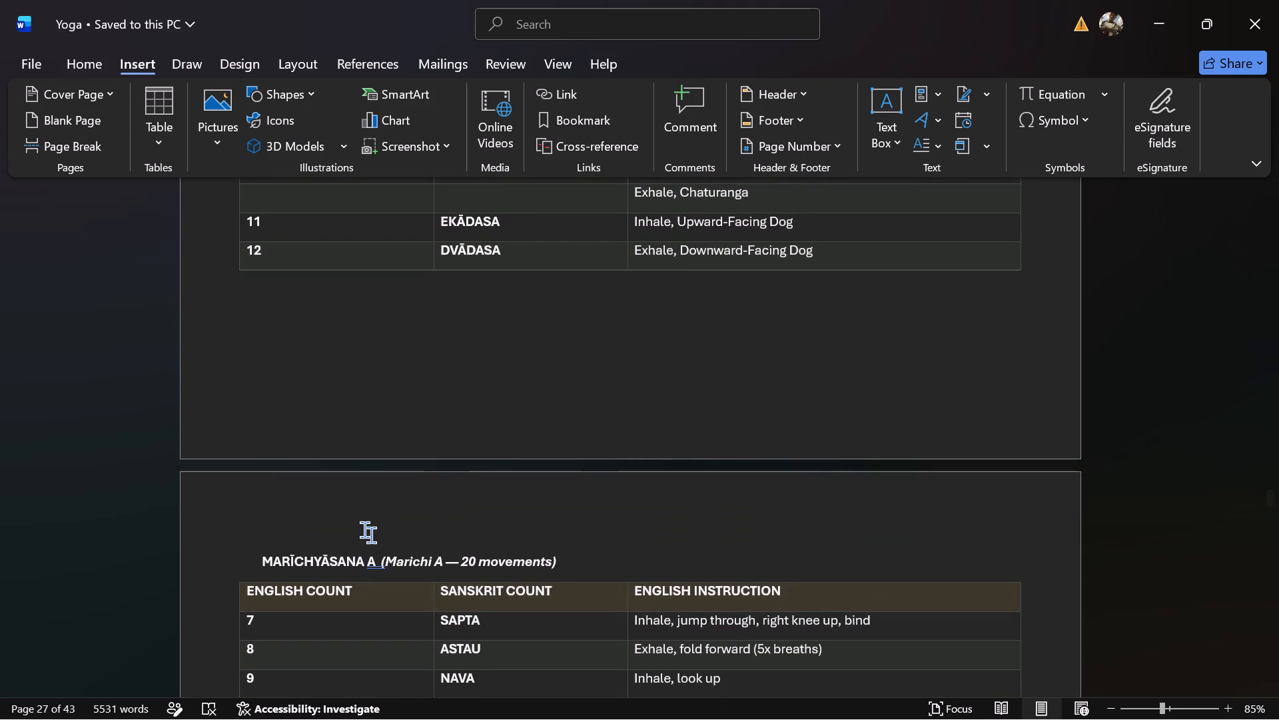
pyautogui.scroll(-1, 364, 529)
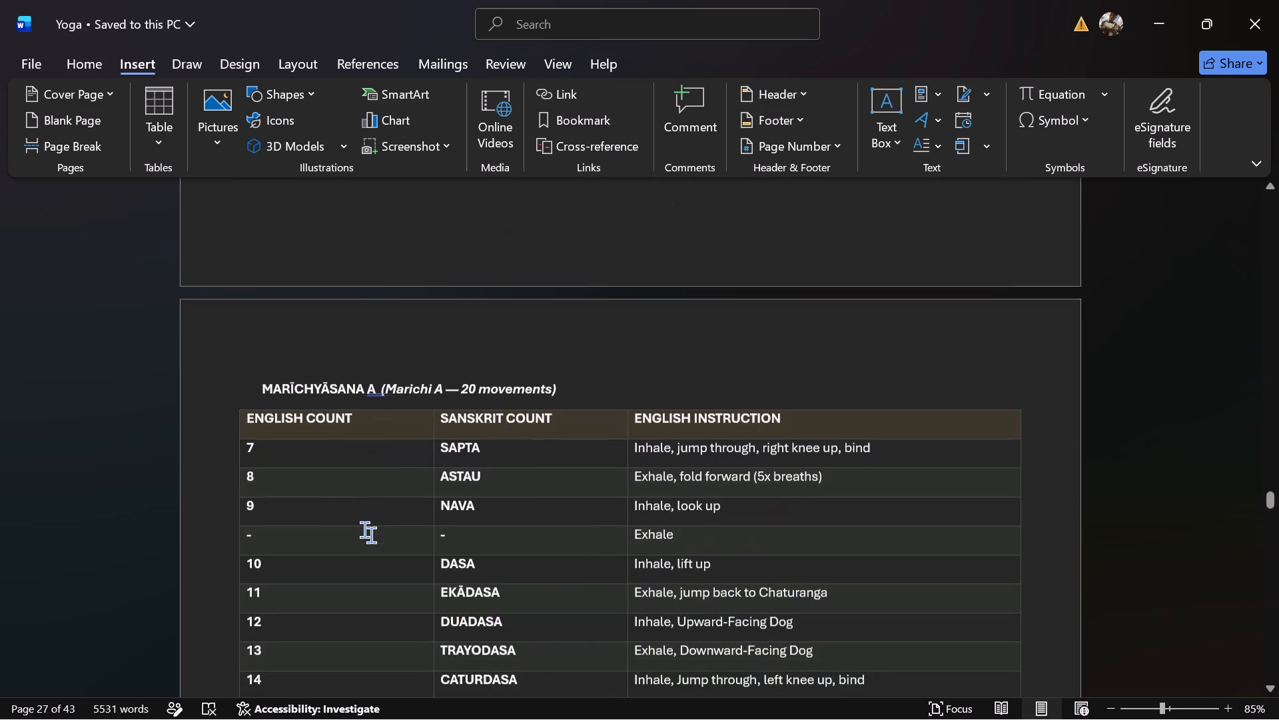
pyautogui.scroll(-2, 364, 529)
pyautogui.scroll(1, 364, 529)
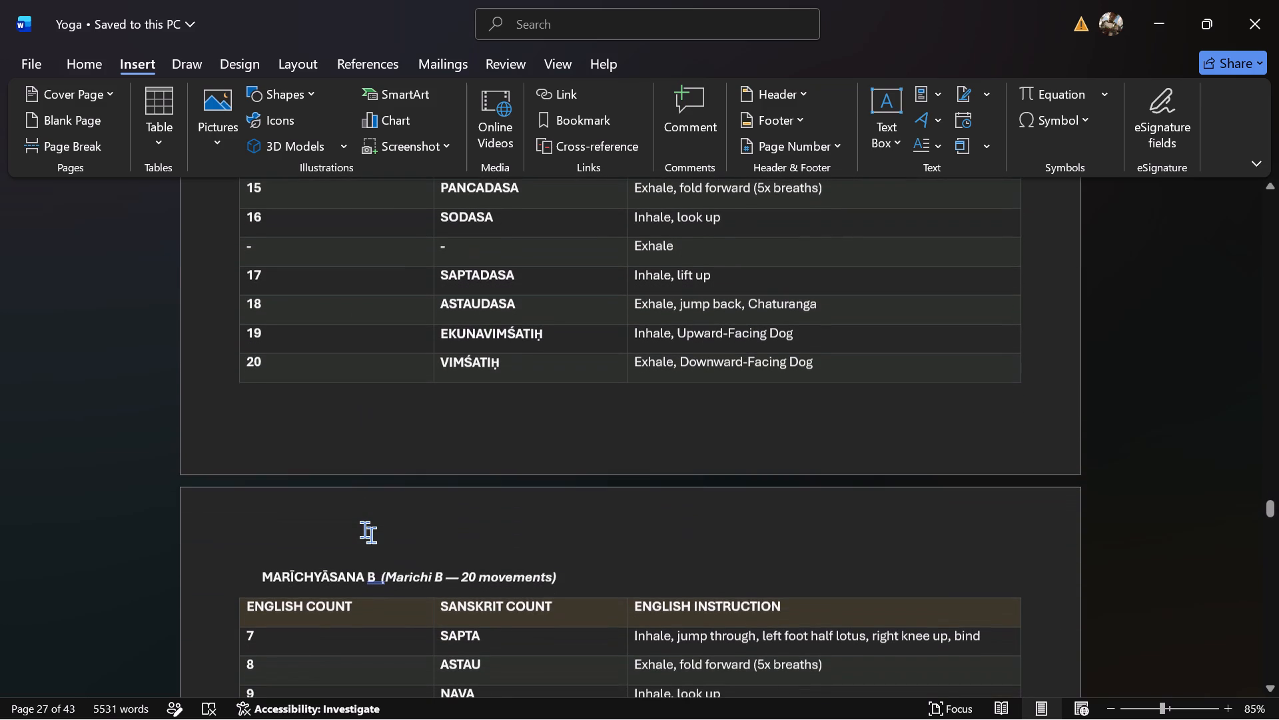
pyautogui.scroll(1, 364, 529)
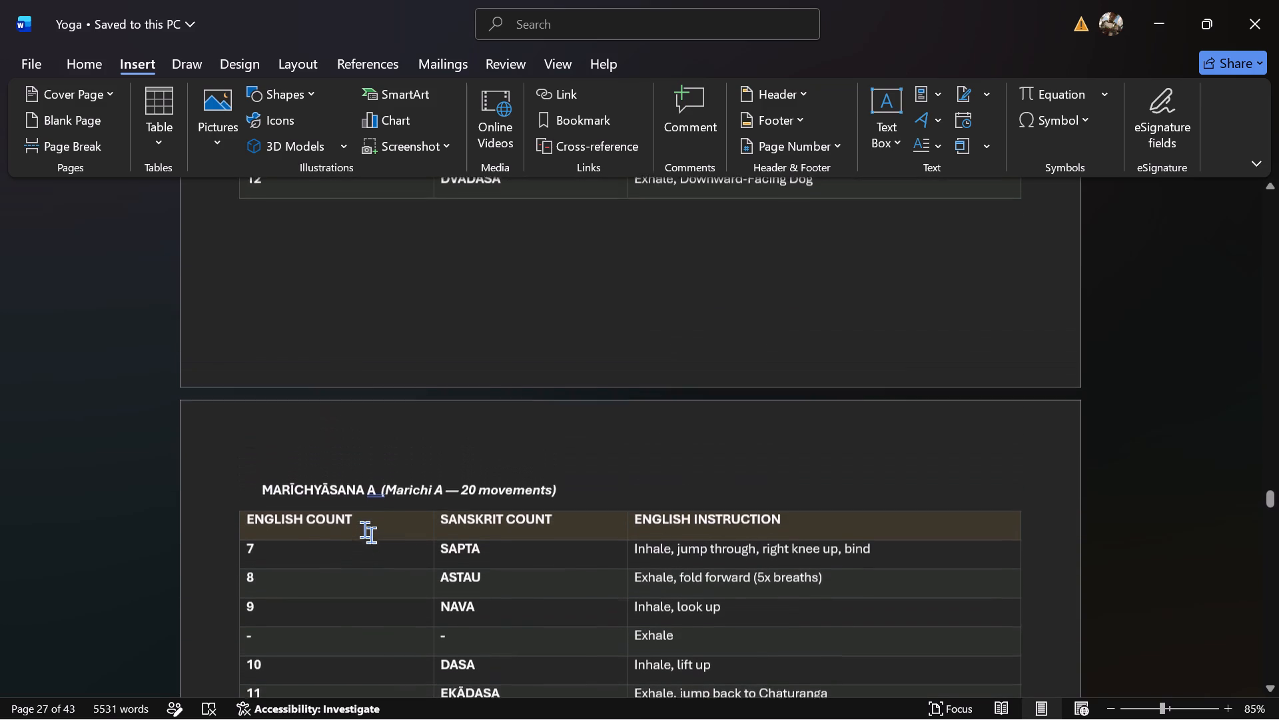
pyautogui.scroll(2, 364, 529)
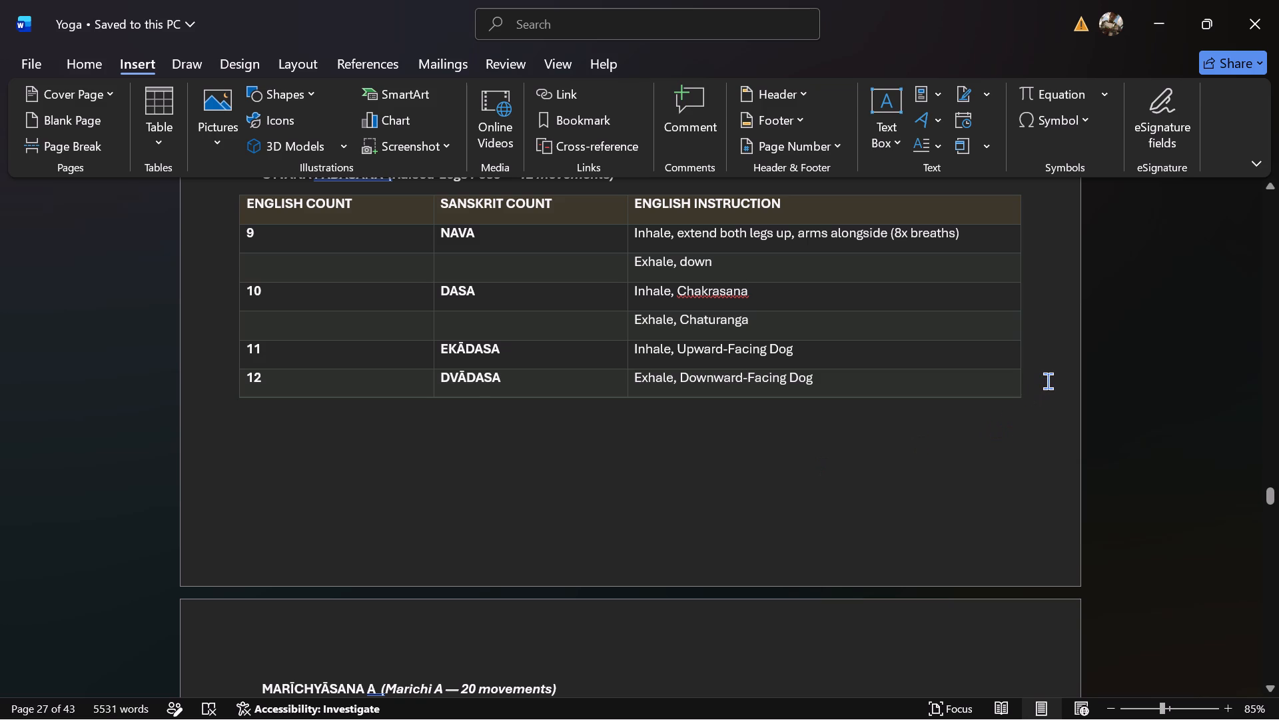
# Cut the block from the Ūrdhva Padmāsana heading through the end of the Uttāna Pādāsana table.
pyautogui.moveTo(1048, 381); pyautogui.dragTo(950, 180)
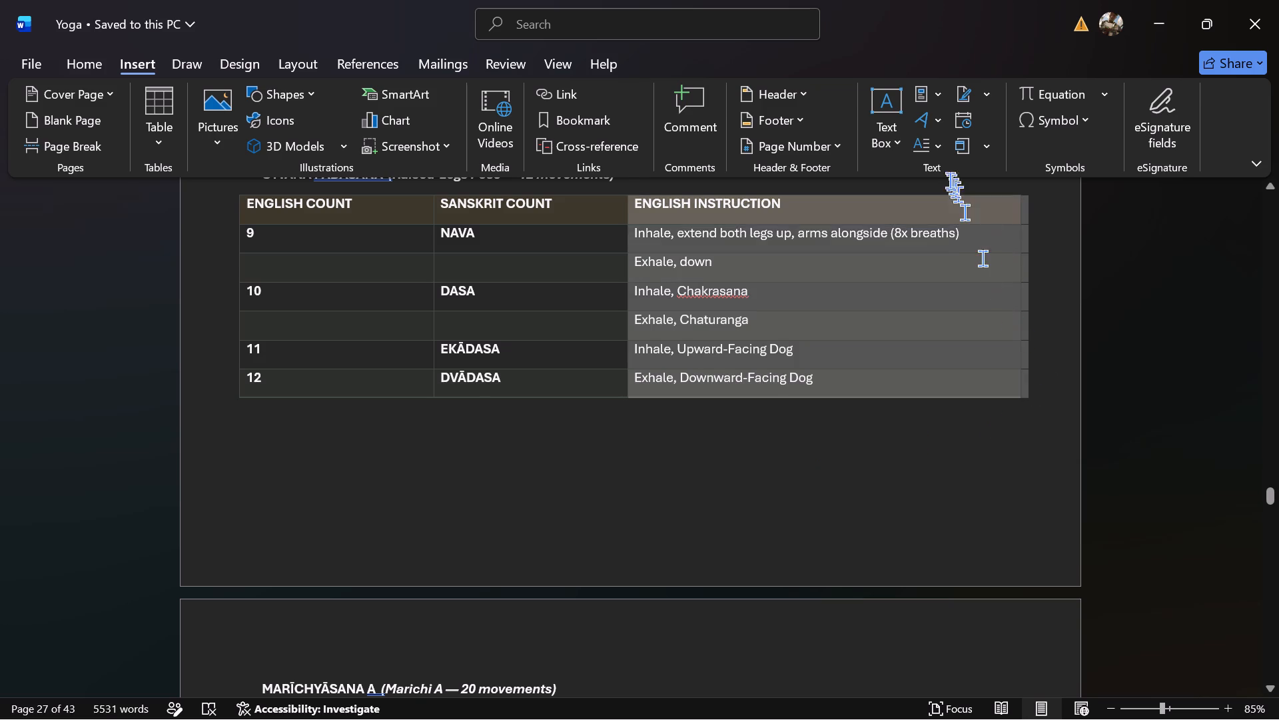
pyautogui.moveTo(950, 180); pyautogui.dragTo(915, 263)
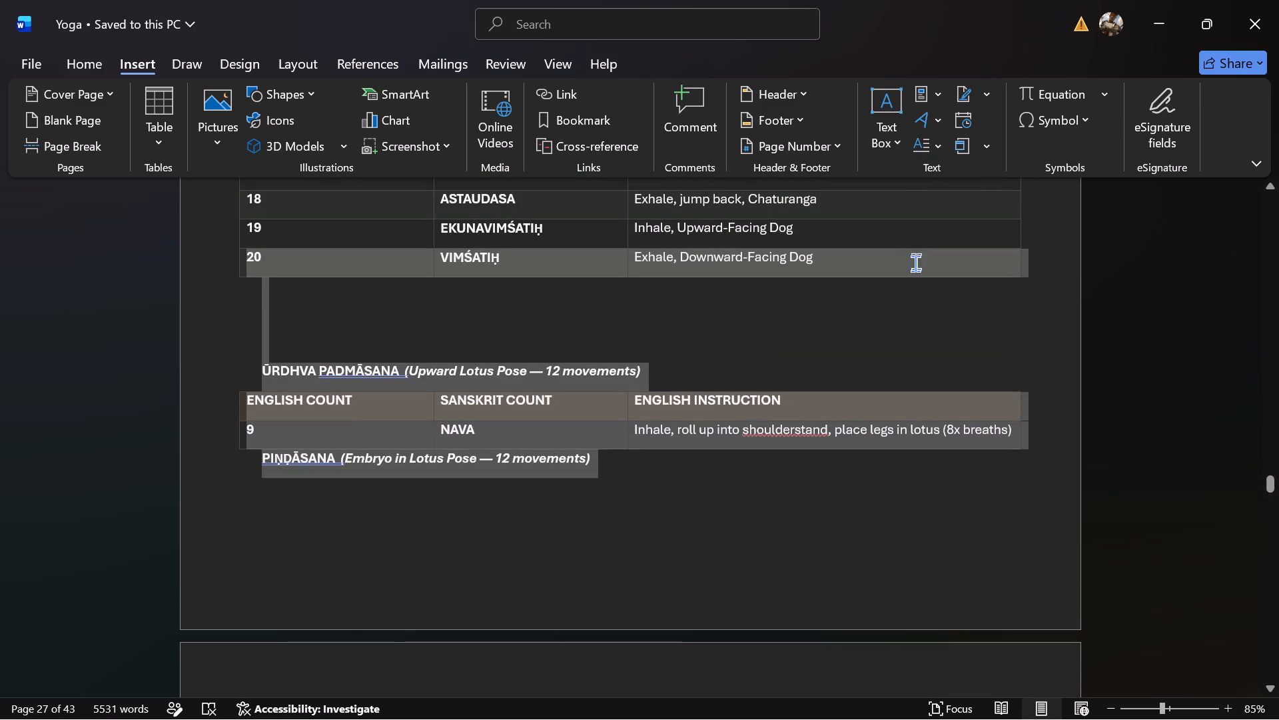
pyautogui.moveTo(915, 263); pyautogui.dragTo(915, 281)
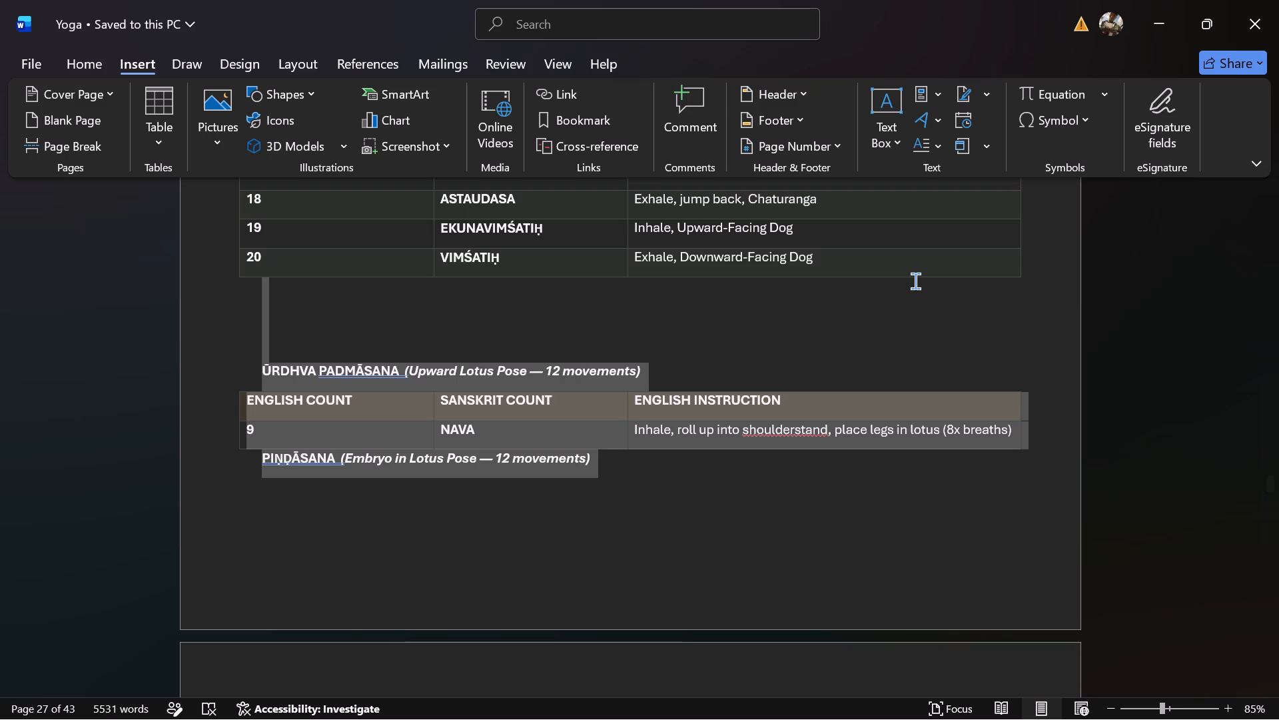
pyautogui.moveTo(915, 281); pyautogui.dragTo(851, 165)
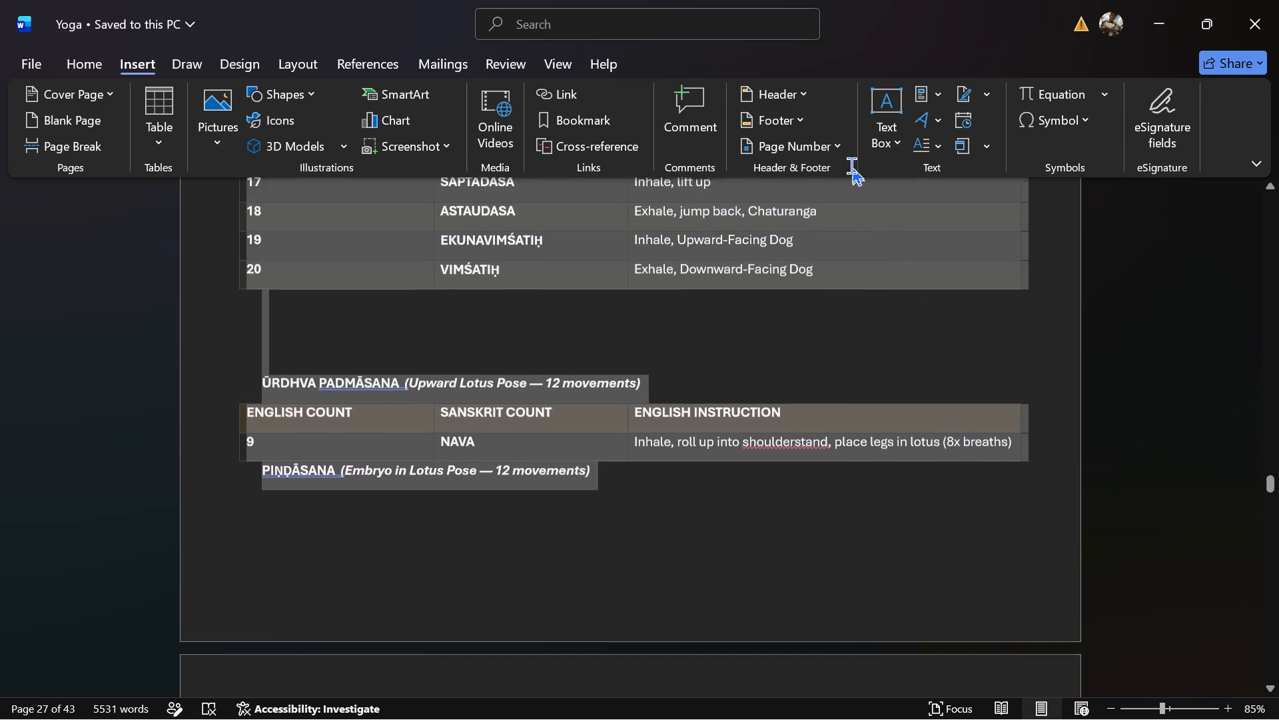
pyautogui.moveTo(851, 165); pyautogui.dragTo(835, 141)
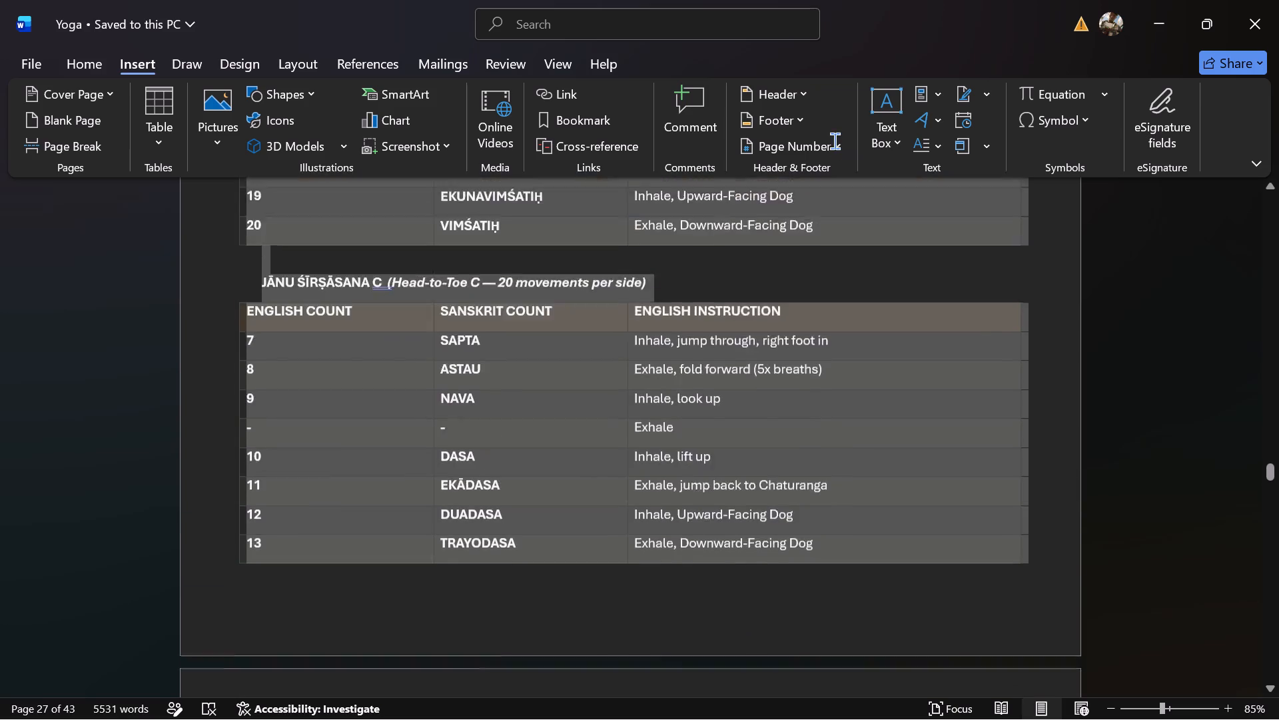
pyautogui.moveTo(835, 141); pyautogui.dragTo(915, 584)
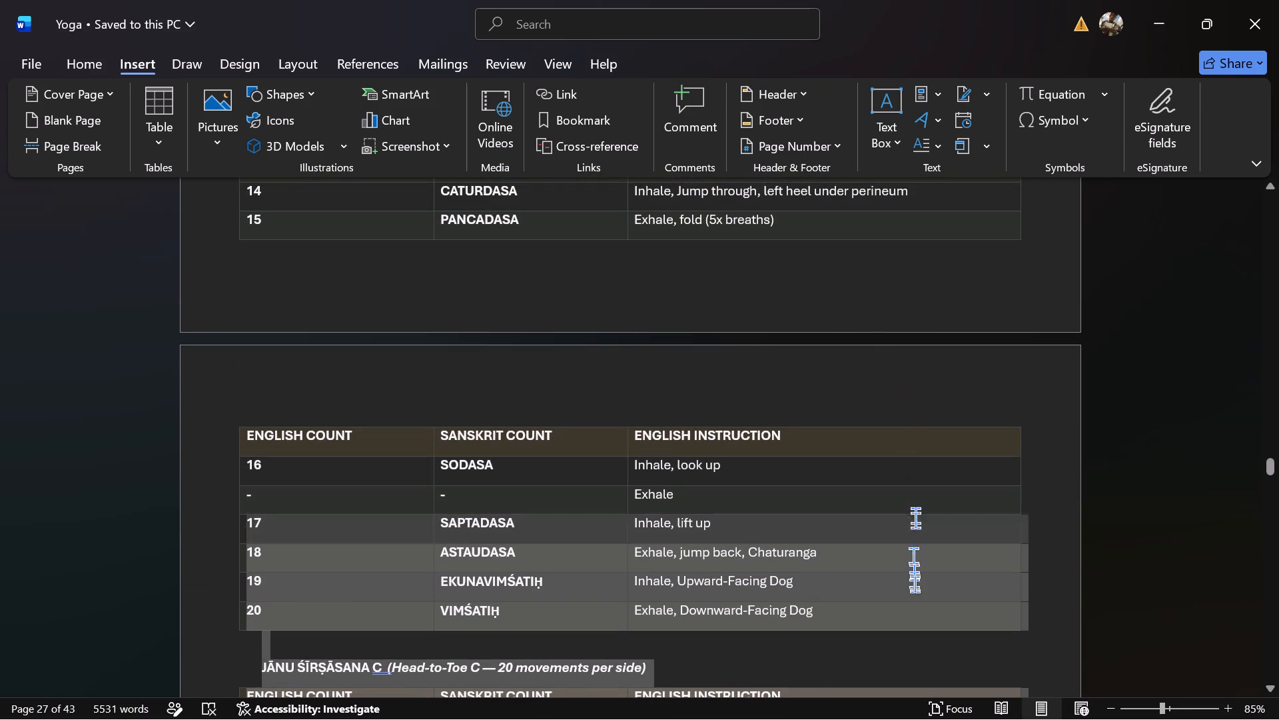
pyautogui.moveTo(915, 584); pyautogui.dragTo(902, 704)
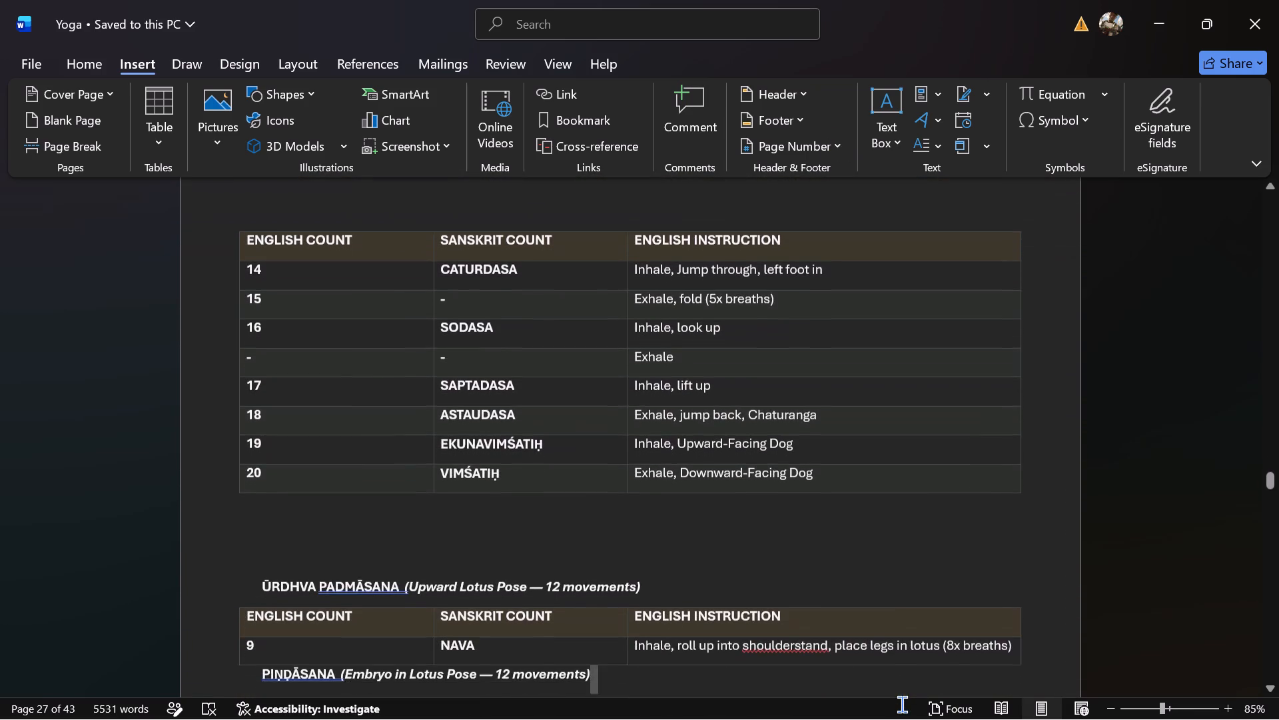
pyautogui.moveTo(902, 704); pyautogui.dragTo(357, 547)
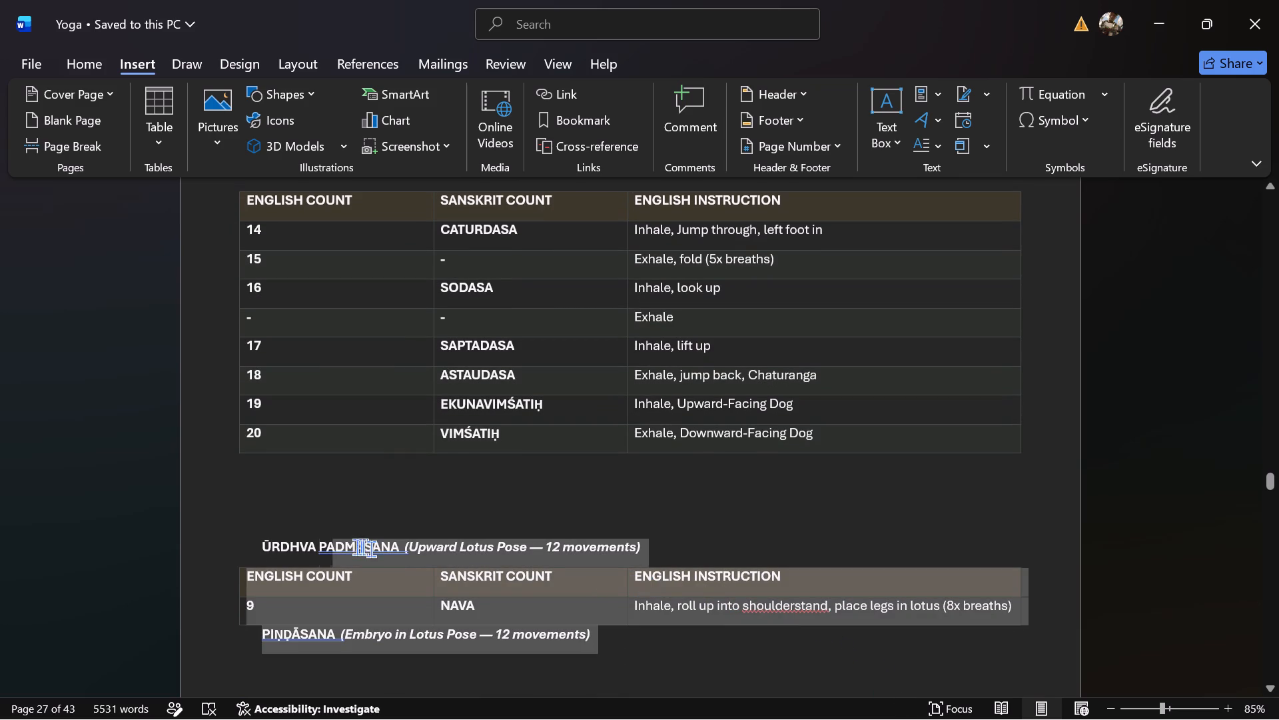
pyautogui.moveTo(357, 547); pyautogui.dragTo(271, 550)
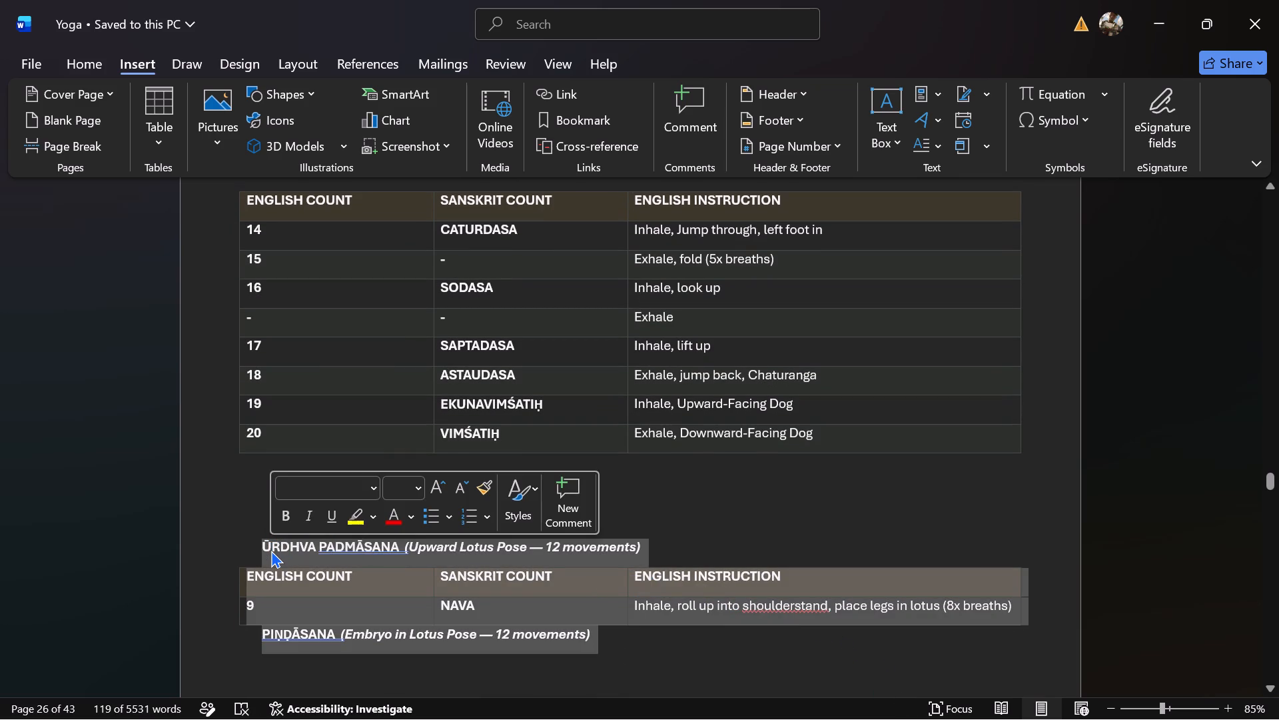
pyautogui.hotkey('ctrl', 'x')
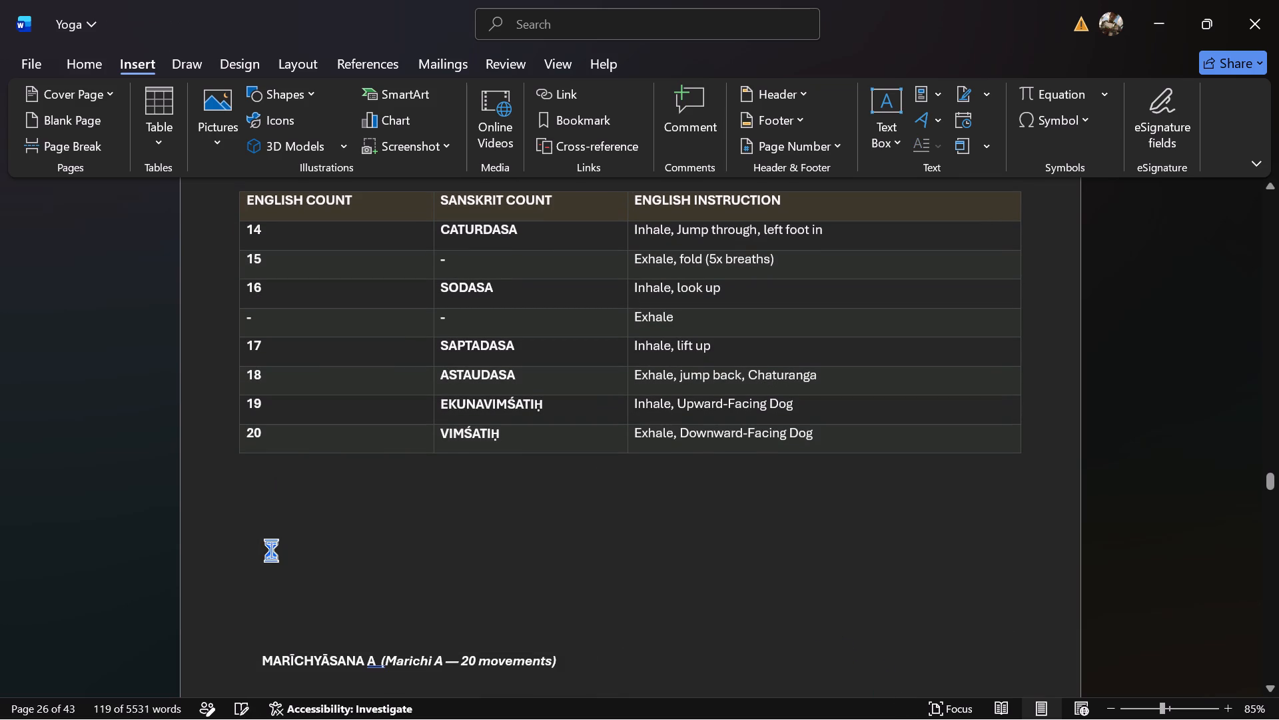
# Delete five surplus blank lines between the Jānu Śīrṣāsana C table and the Marīchyāsana A heading.
pyautogui.click(280, 623)
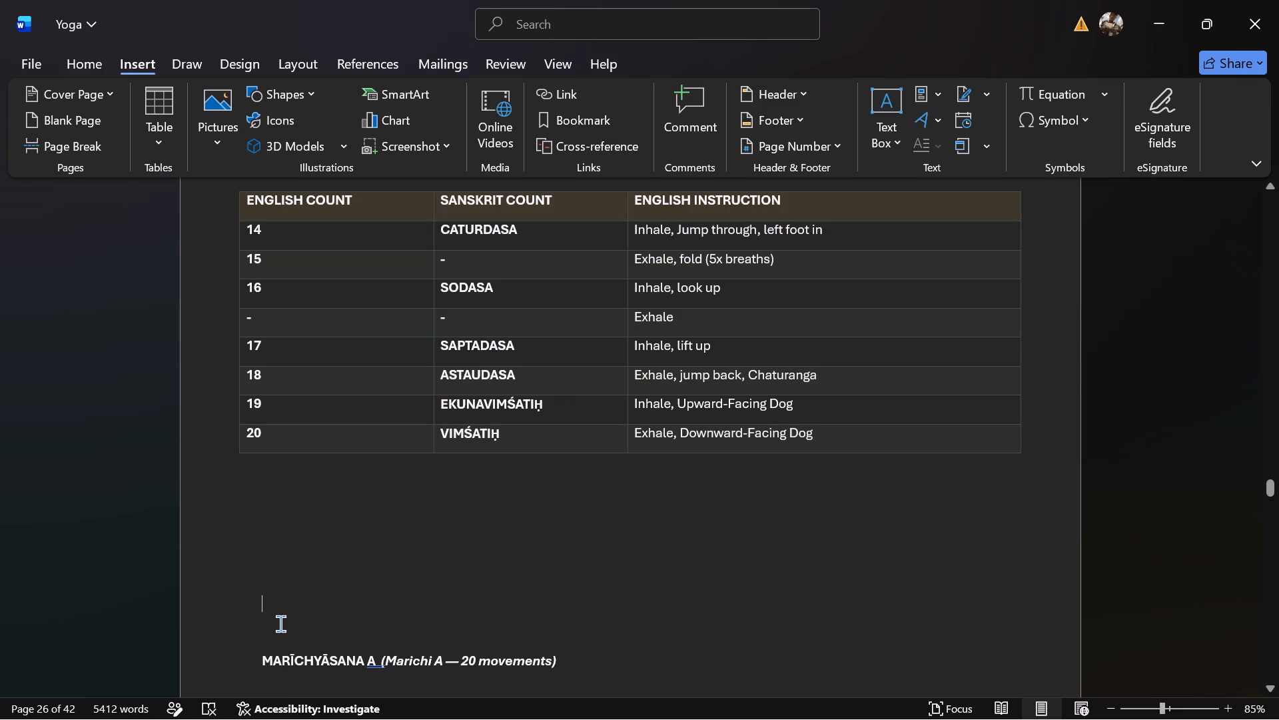
pyautogui.press('BackSpace')
pyautogui.press('BackSpace')
pyautogui.press('BackSpace')
pyautogui.press('BackSpace')
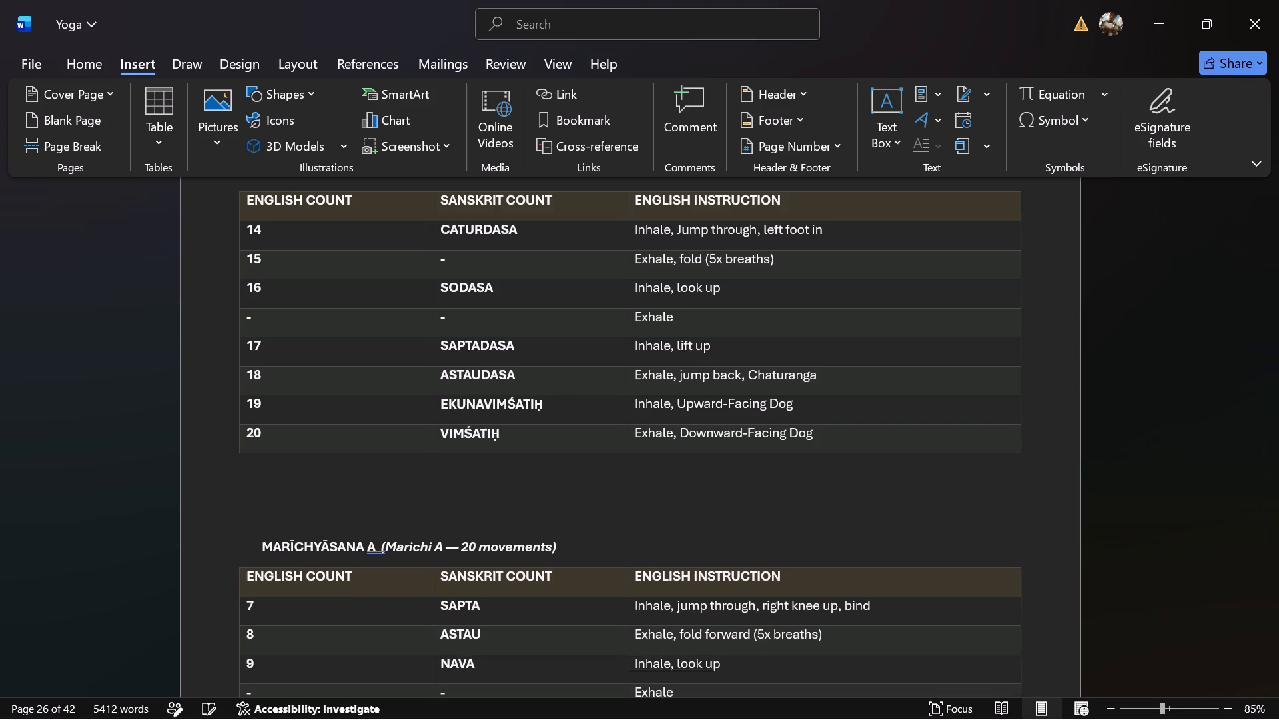
pyautogui.press('BackSpace')
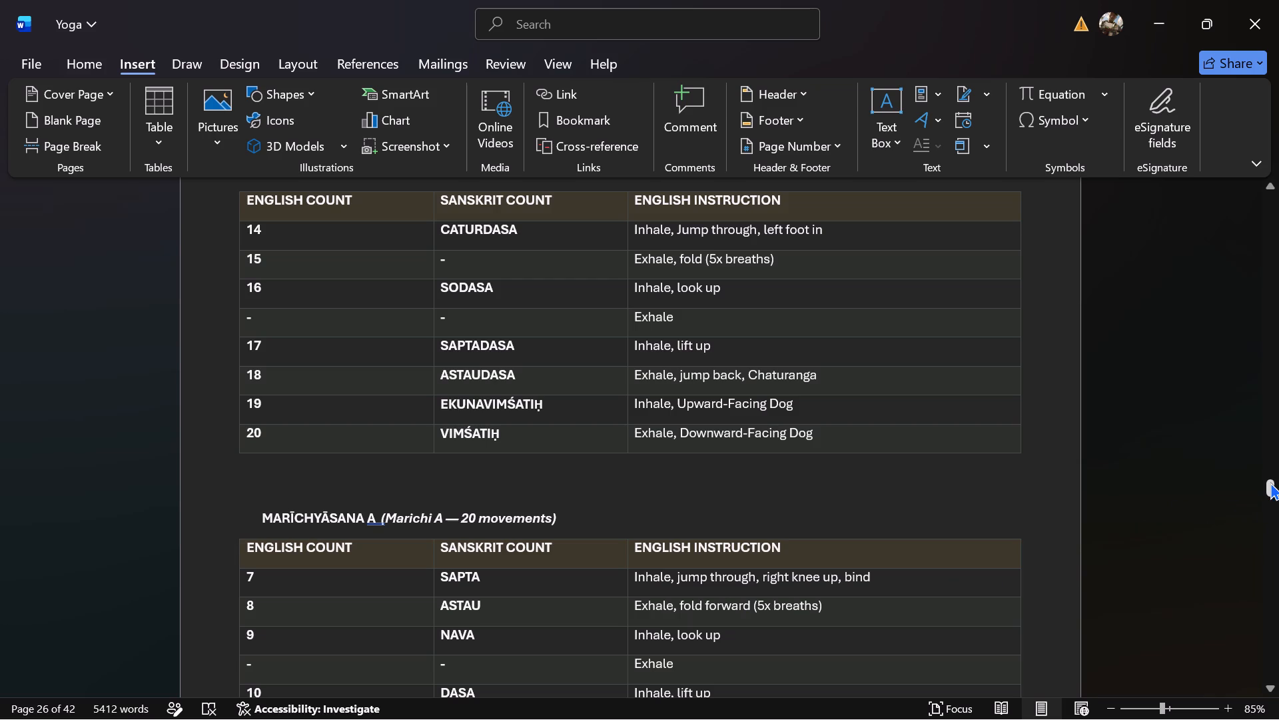
# Add a new blank line at the end of the document, below the Karnapīḍāsana table.
pyautogui.moveTo(1270, 482); pyautogui.dragTo(1278, 690)
pyautogui.click(867, 507)
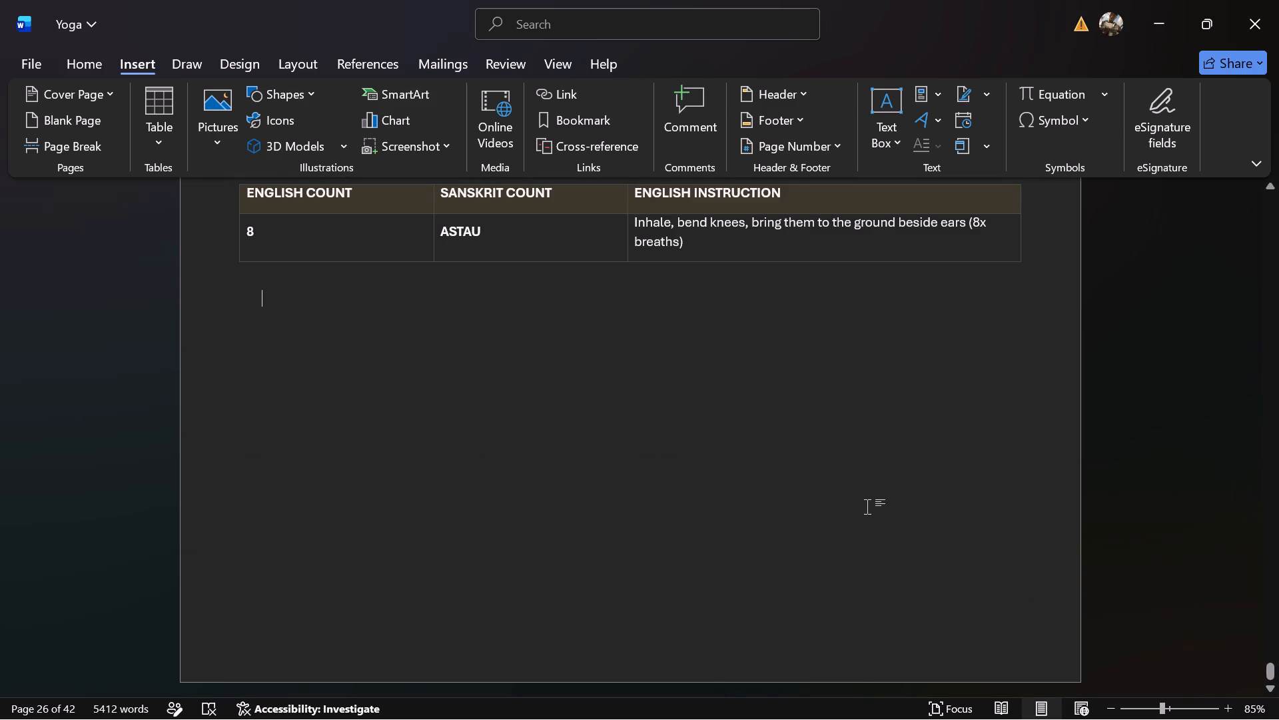
pyautogui.press('Return')
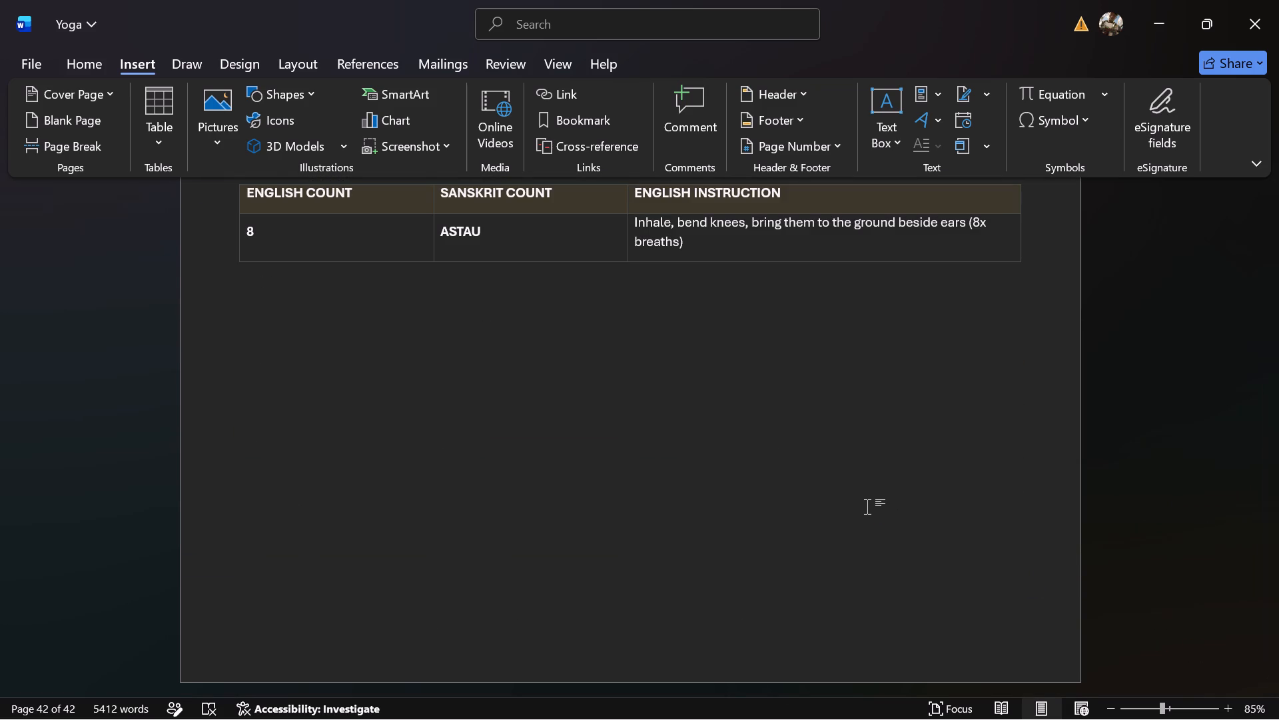